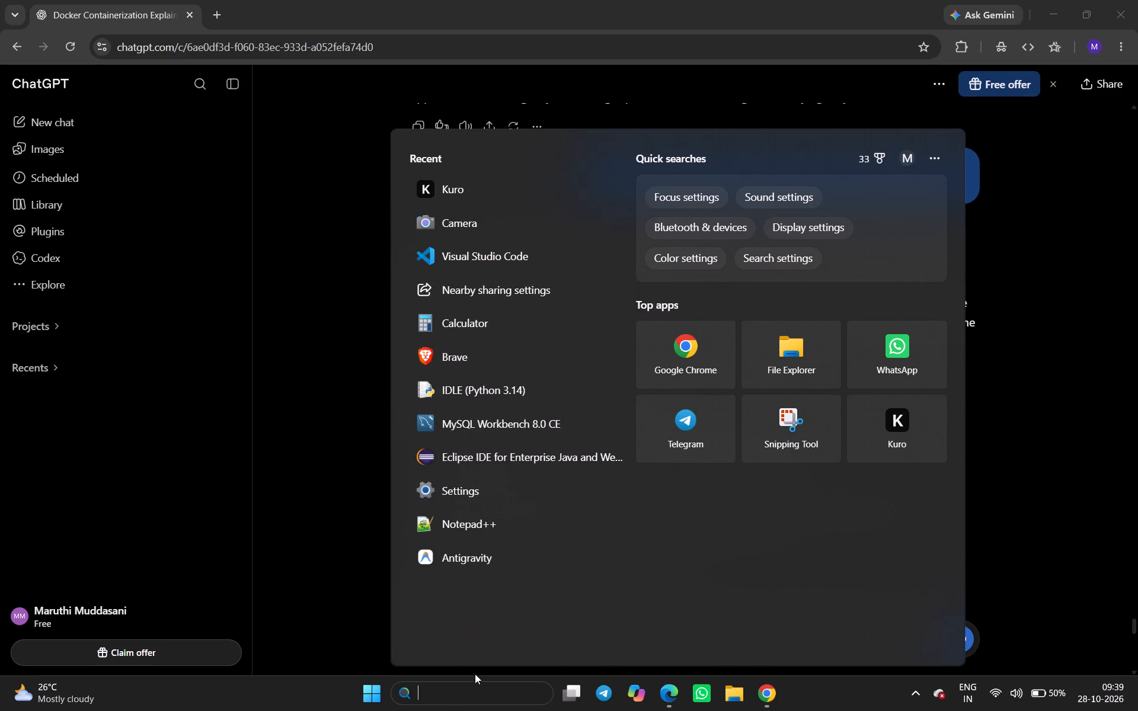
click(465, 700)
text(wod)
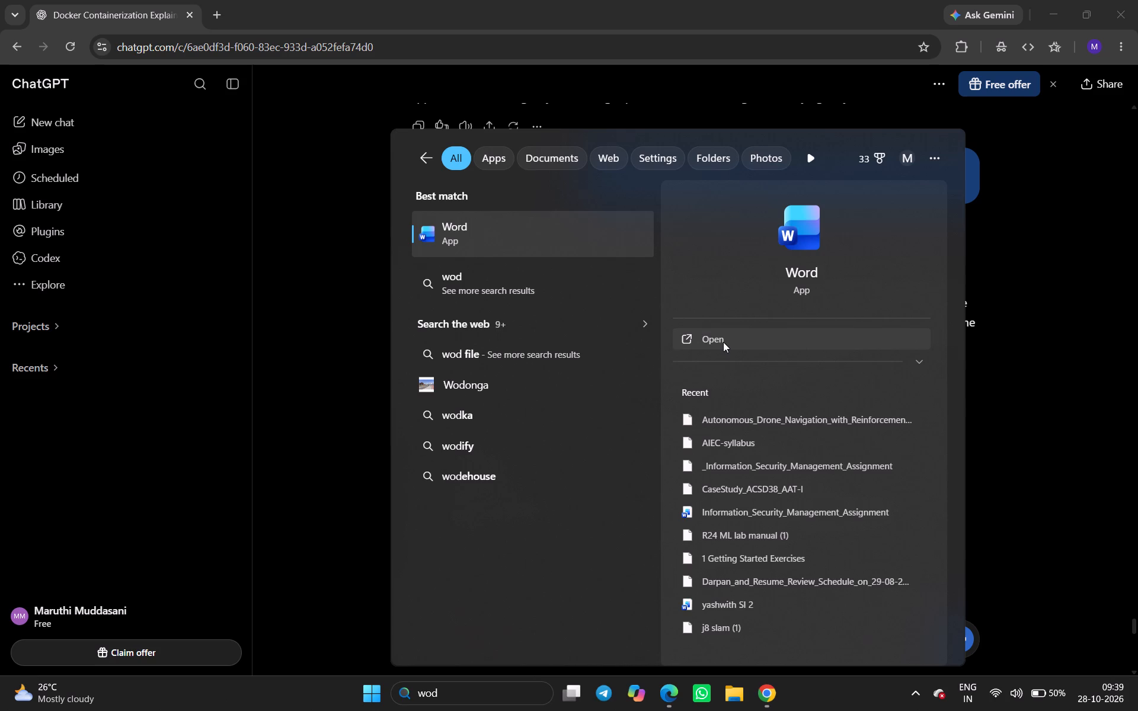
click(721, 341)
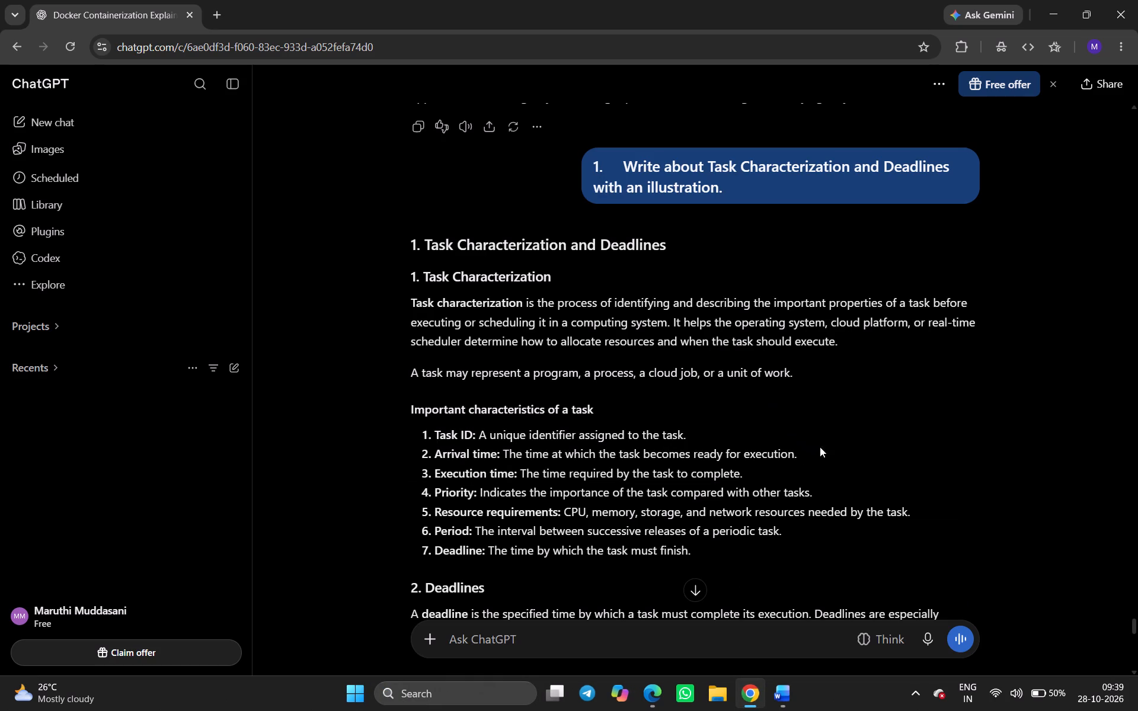
Open the EDP_PROJECT_Travel_Planner PDF from the Downloads folder in File Explorer.
click(715, 694)
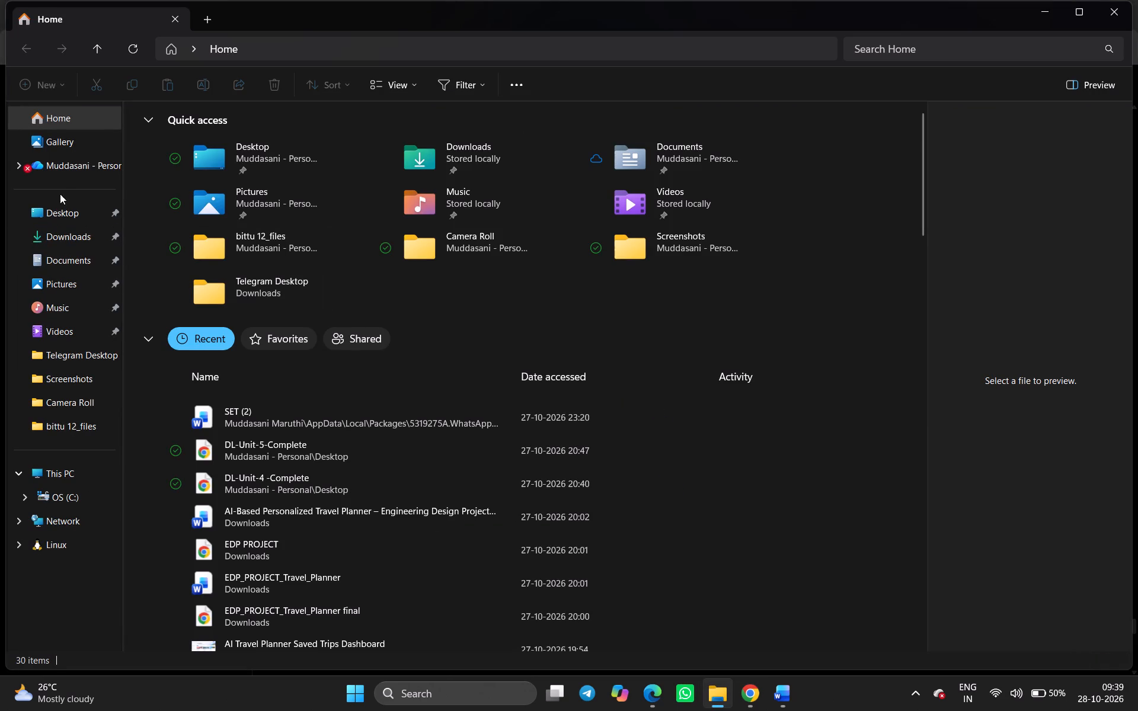
click(75, 249)
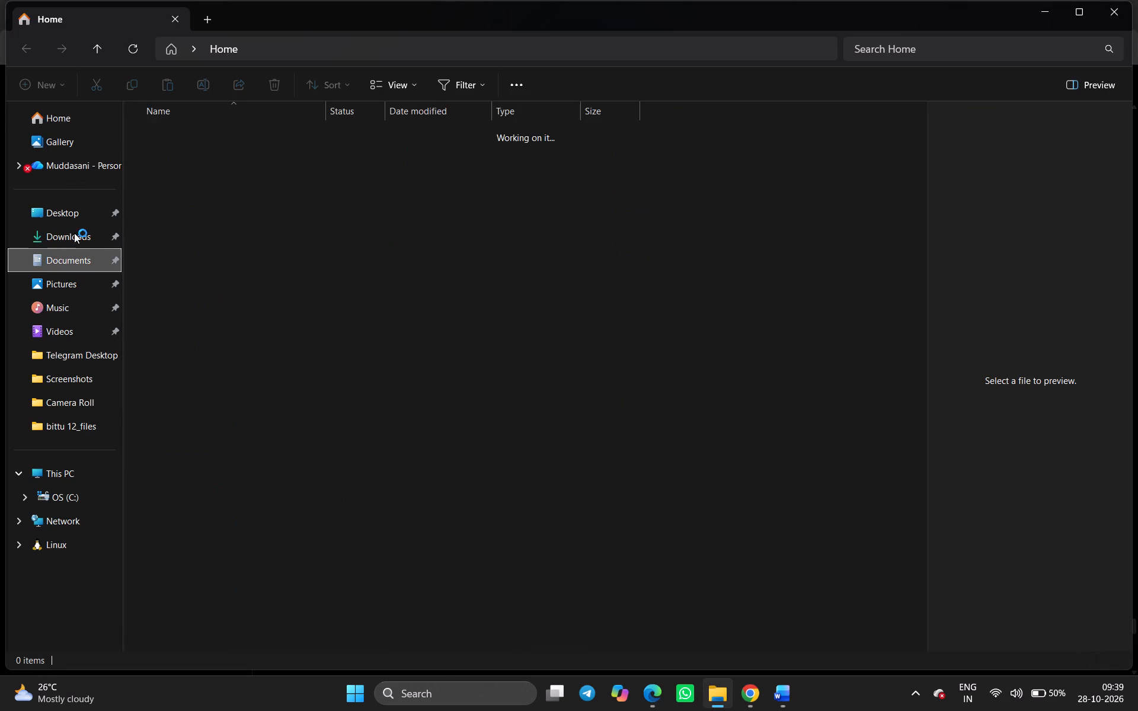
click(74, 233)
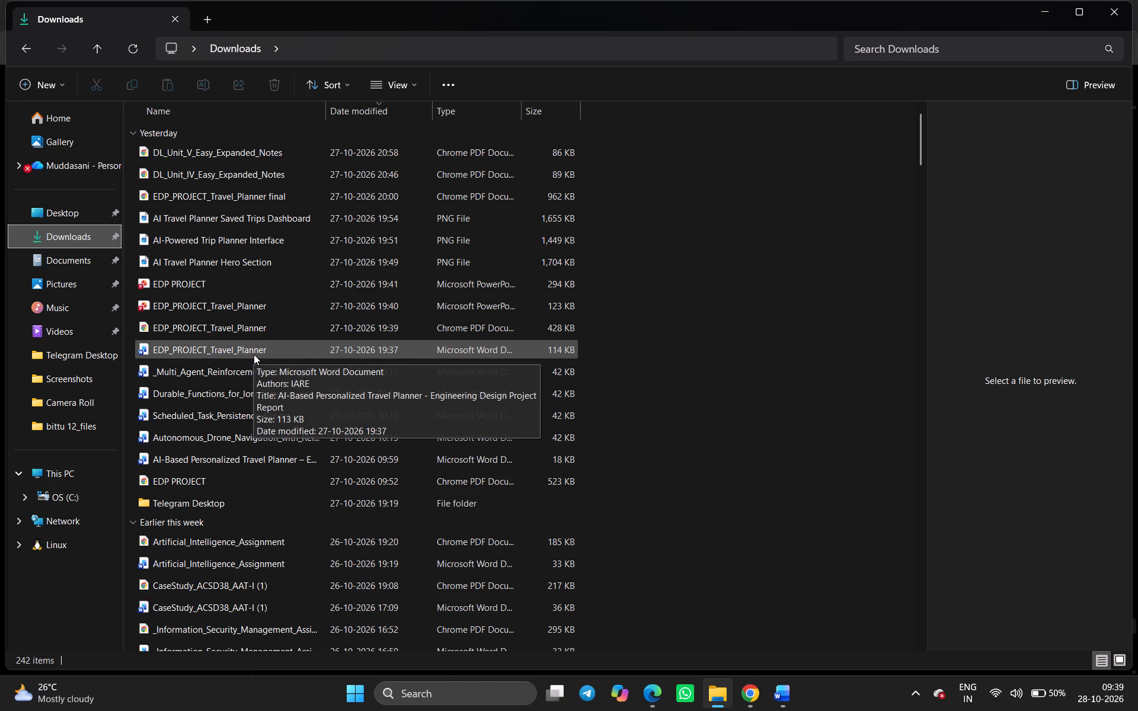
scroll(254, 354, down, 1)
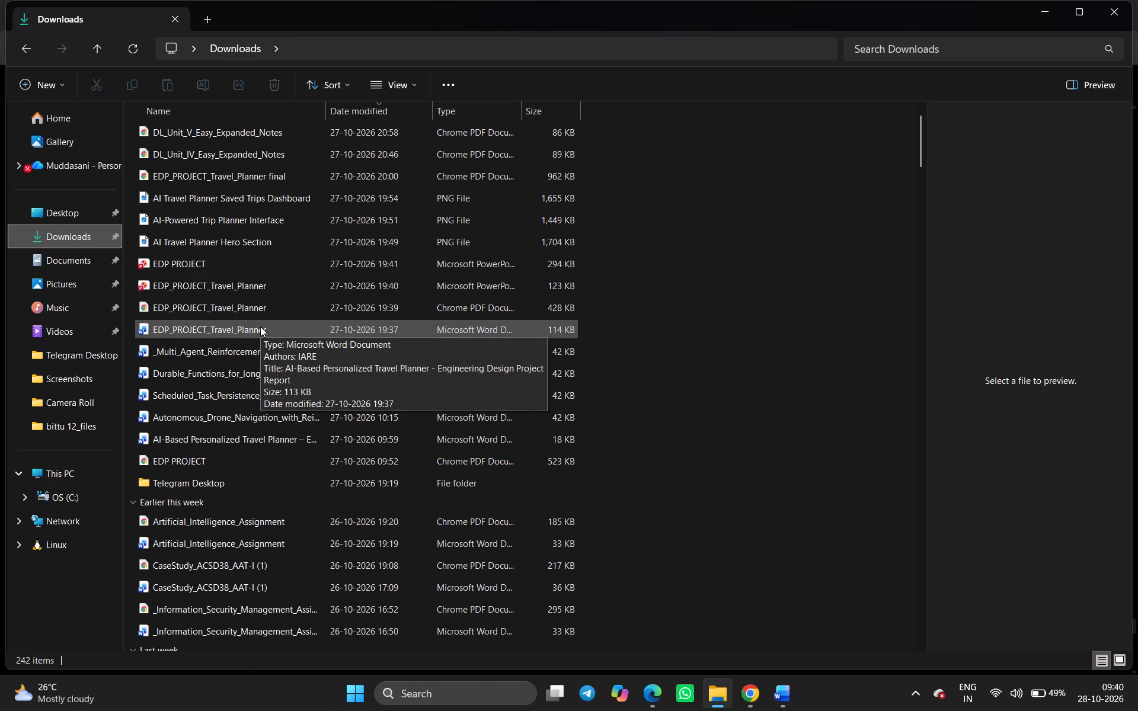
scroll(260, 326, up, 3)
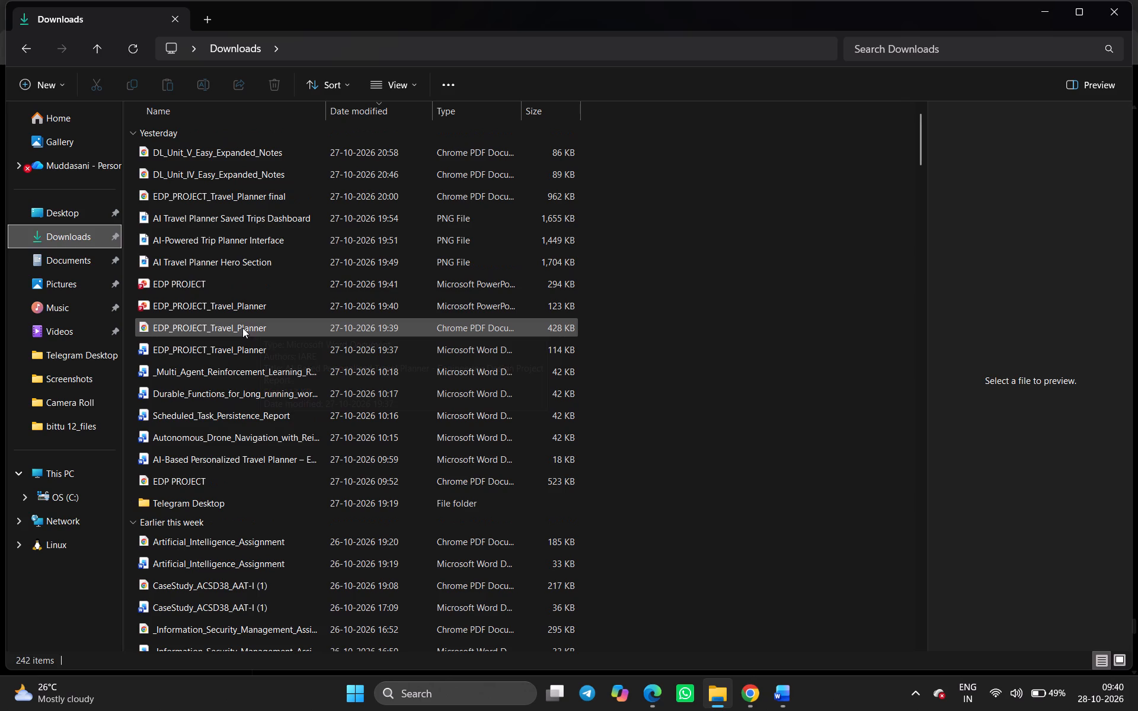
double_click(242, 328)
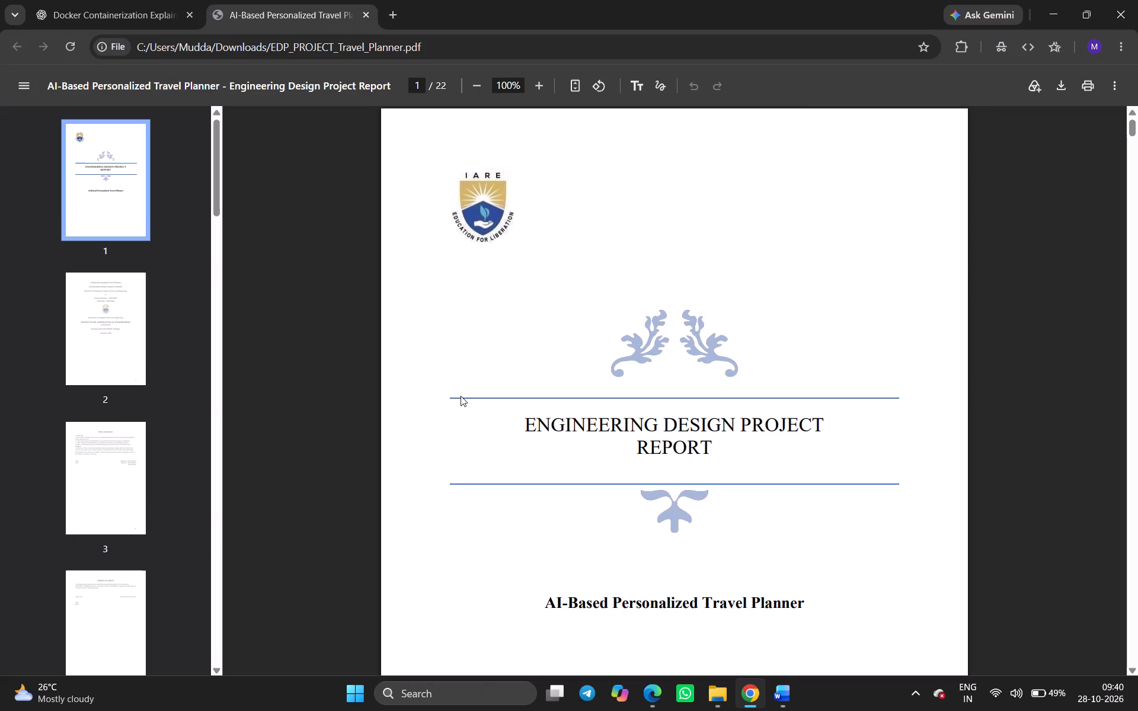
Examine the travel planner report's cover, title page, Declaration and Approval Sheet for their layout and wording.
scroll(594, 450, down, 6)
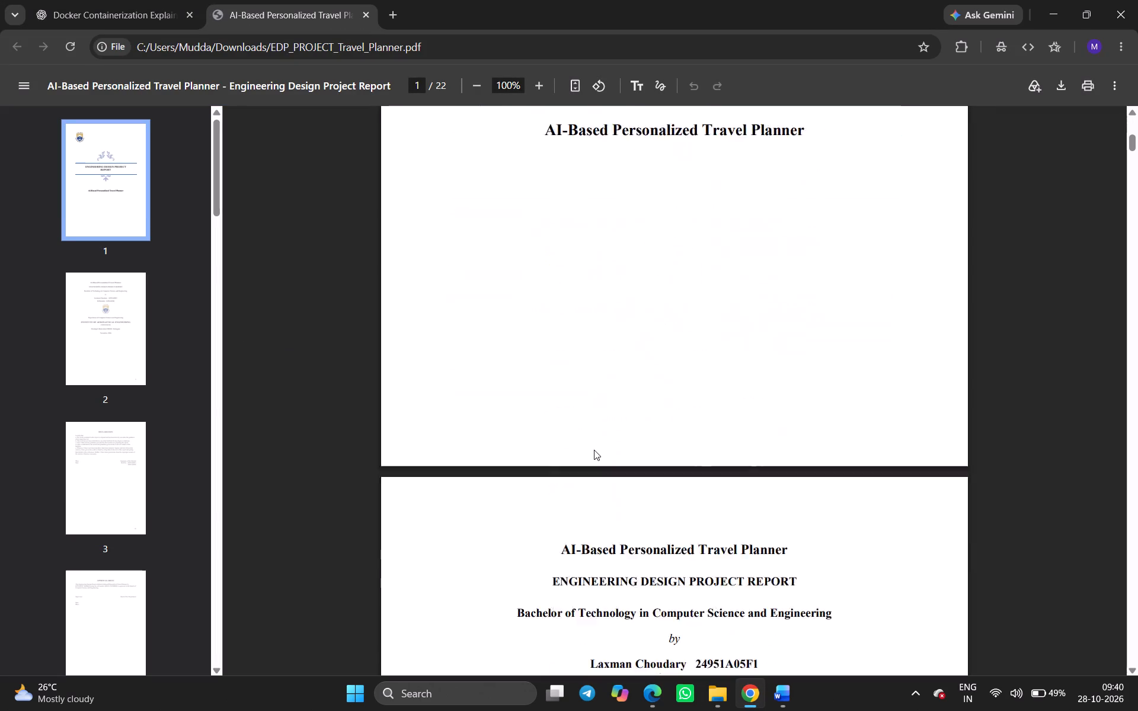
scroll(594, 450, down, 4)
scroll(594, 450, up, 1)
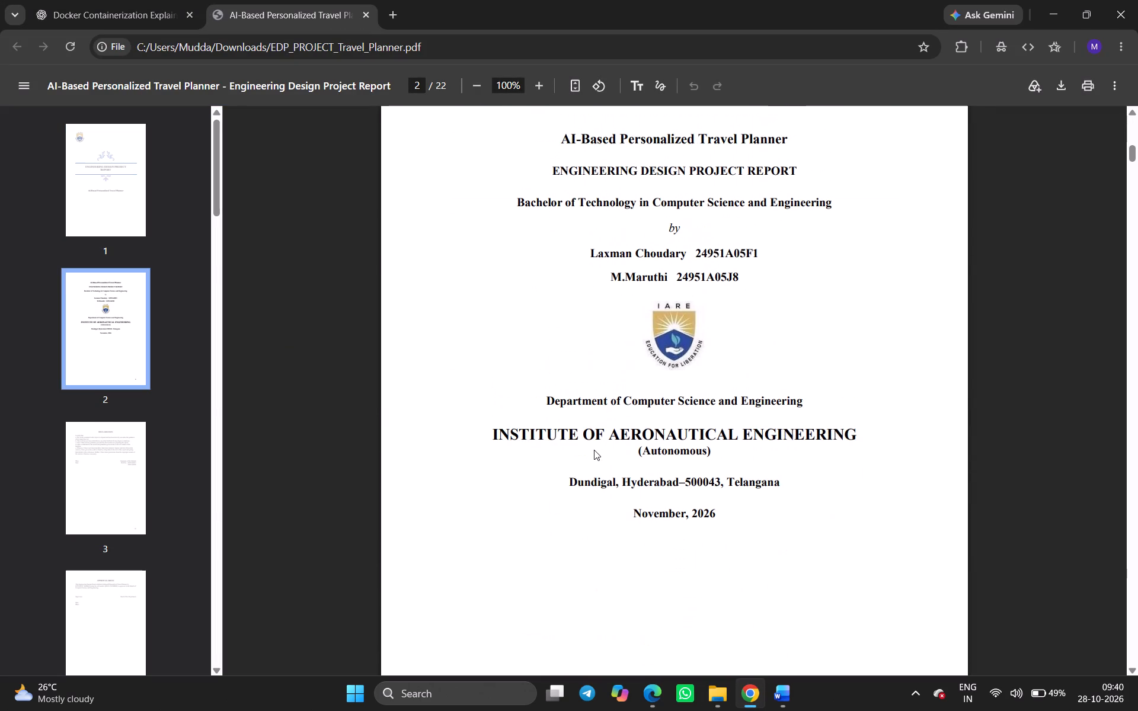
scroll(594, 450, up, 1)
scroll(594, 450, down, 6)
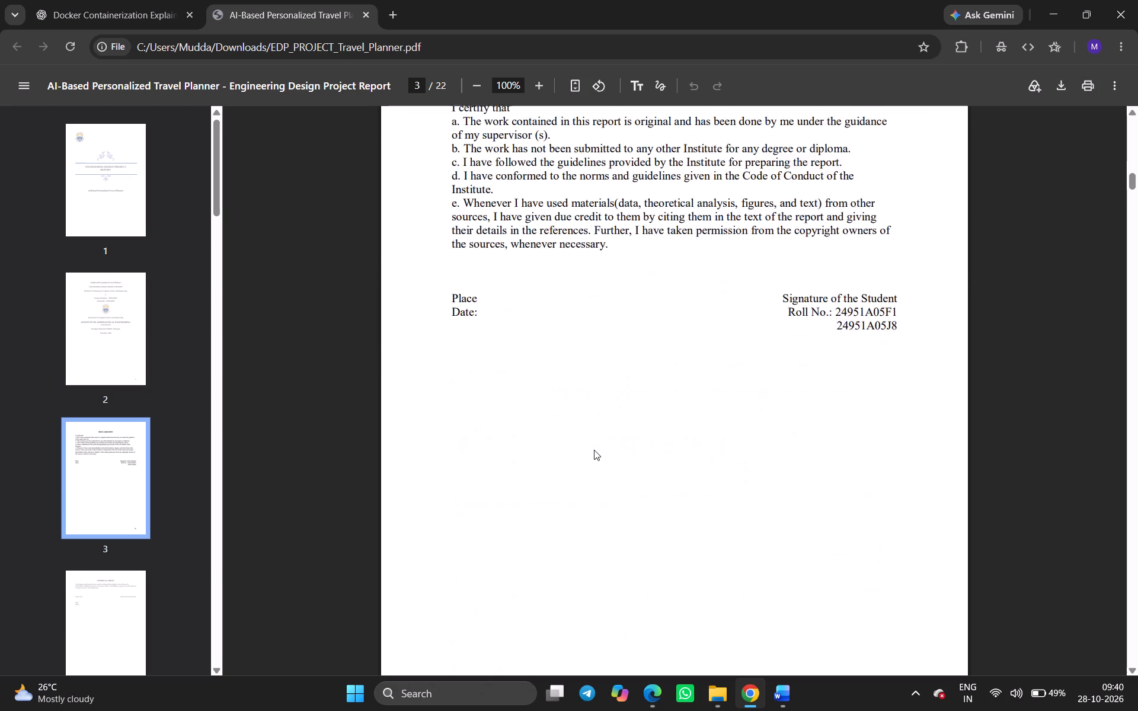
scroll(594, 450, up, 3)
scroll(594, 450, down, 1)
scroll(594, 450, up, 1)
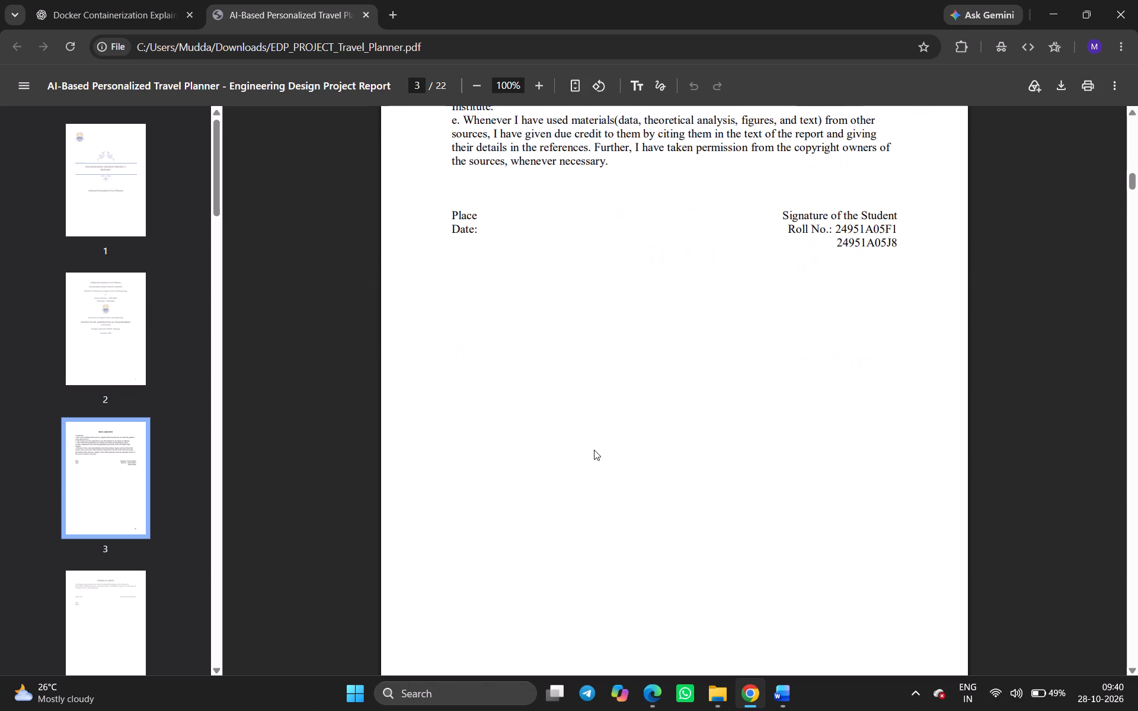
scroll(594, 450, up, 2)
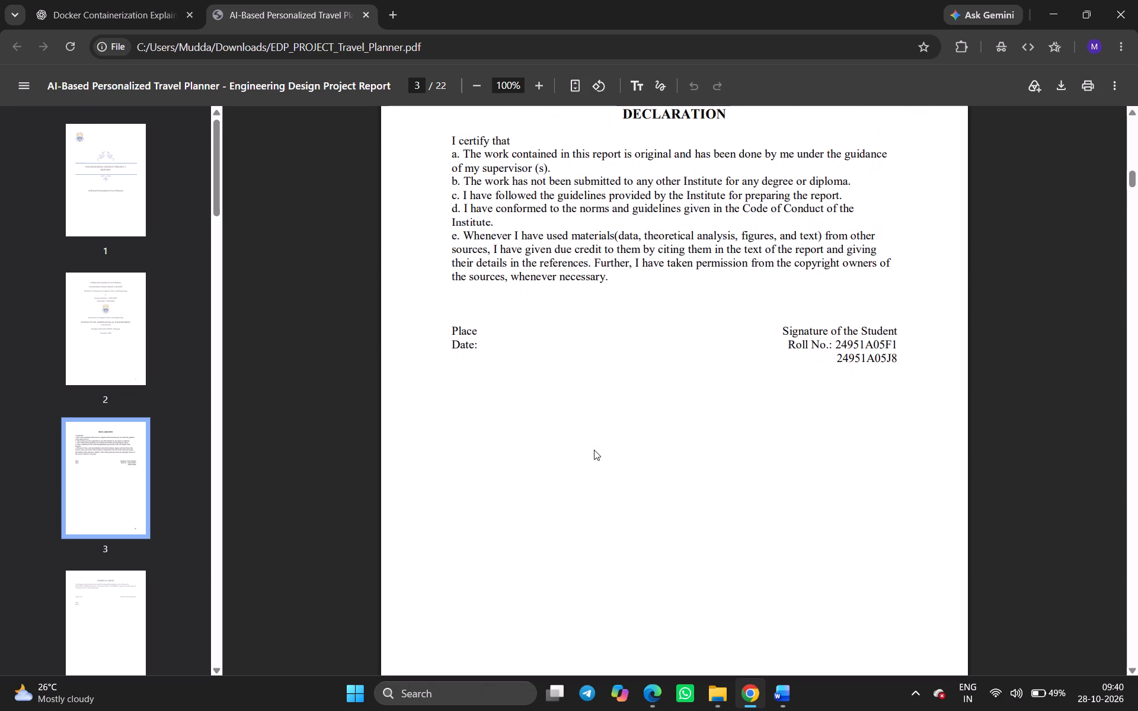
scroll(594, 450, down, 5)
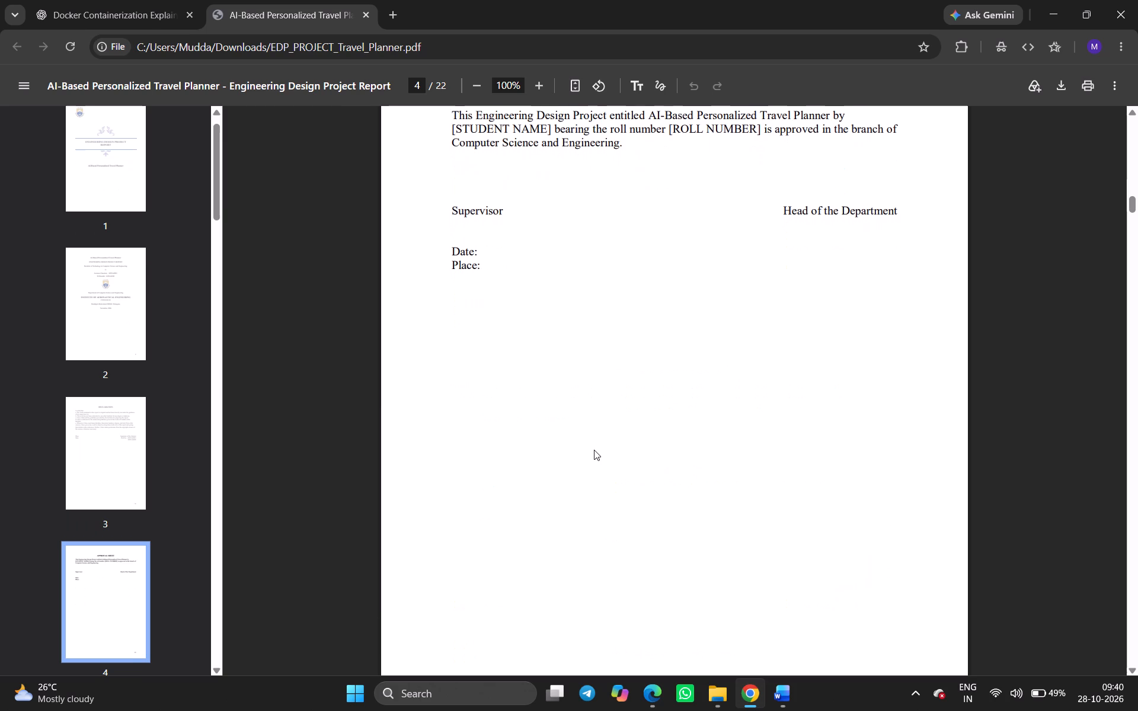
scroll(594, 450, up, 1)
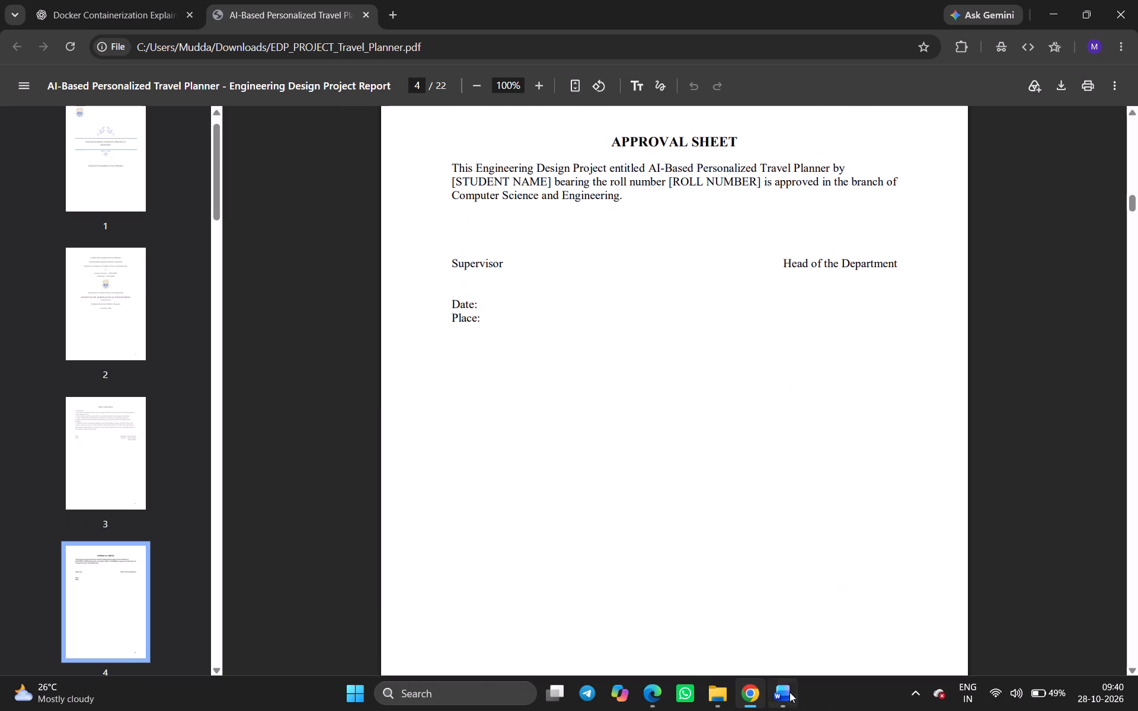
Switch to Word, look over the recovered Information_Security_Management_Assignment cover page, and close the document without saving.
click(782, 692)
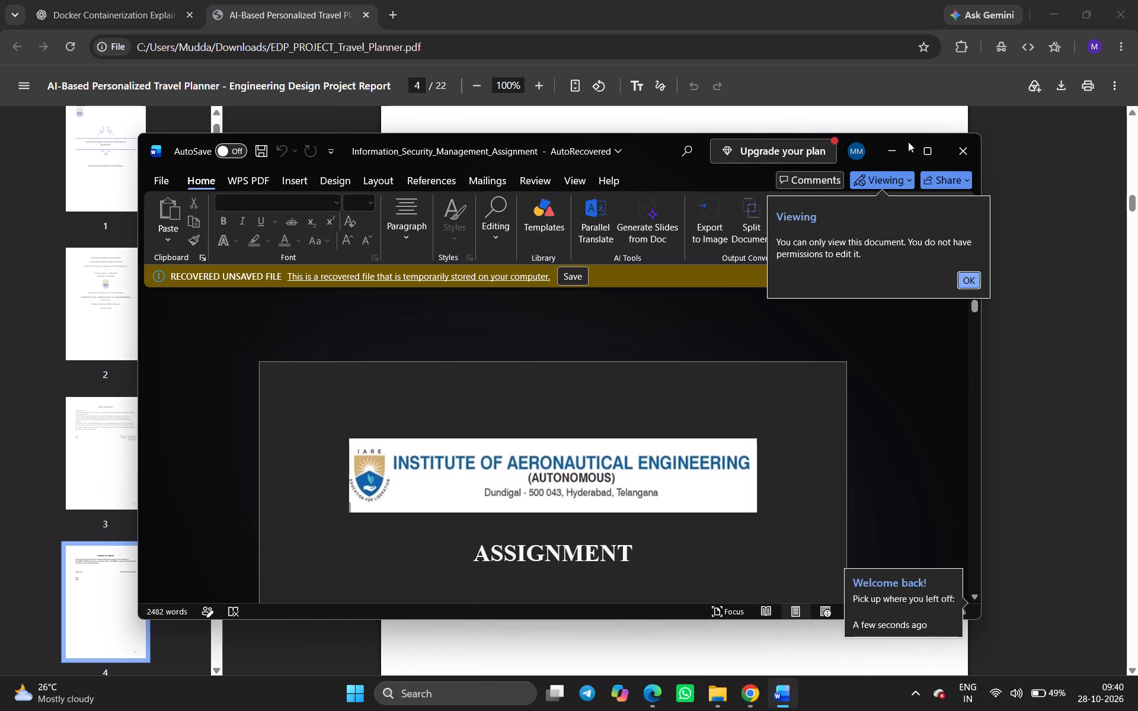
click(921, 155)
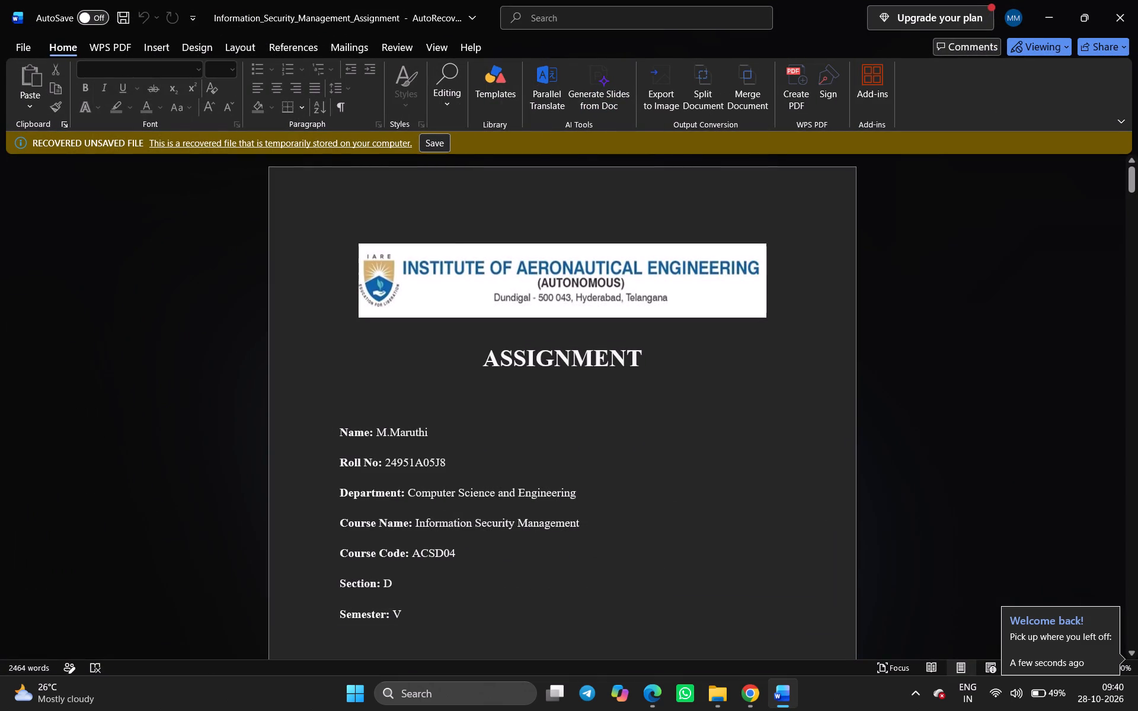
scroll(577, 373, down, 2)
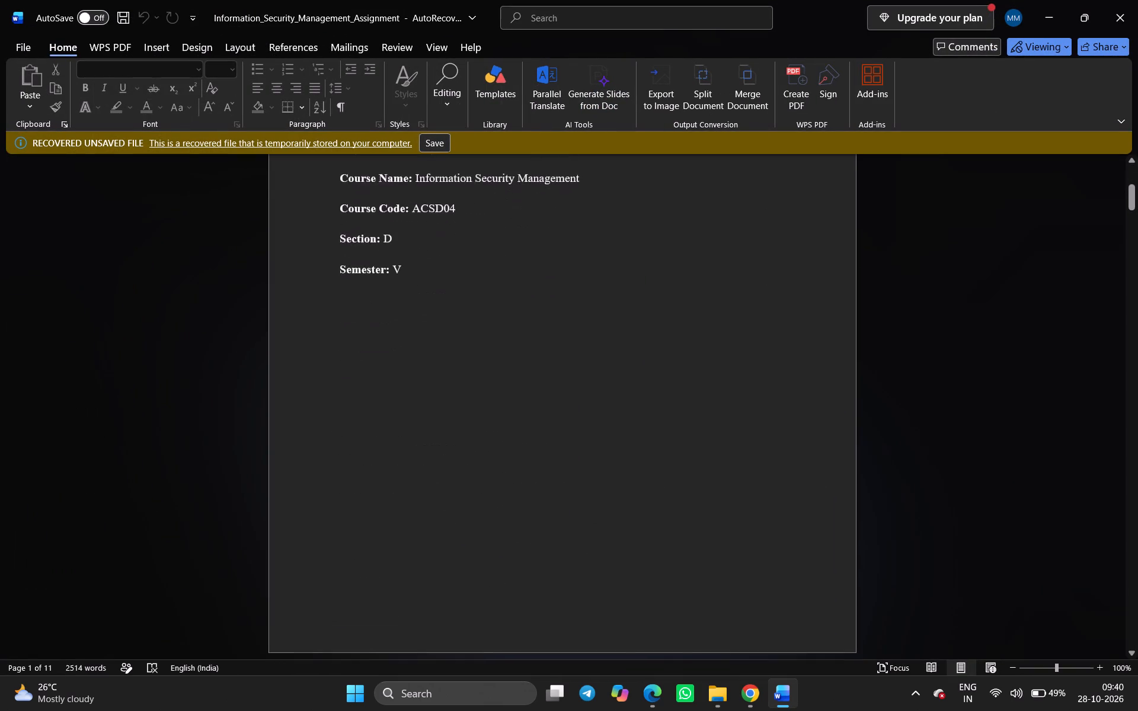
scroll(577, 373, up, 11)
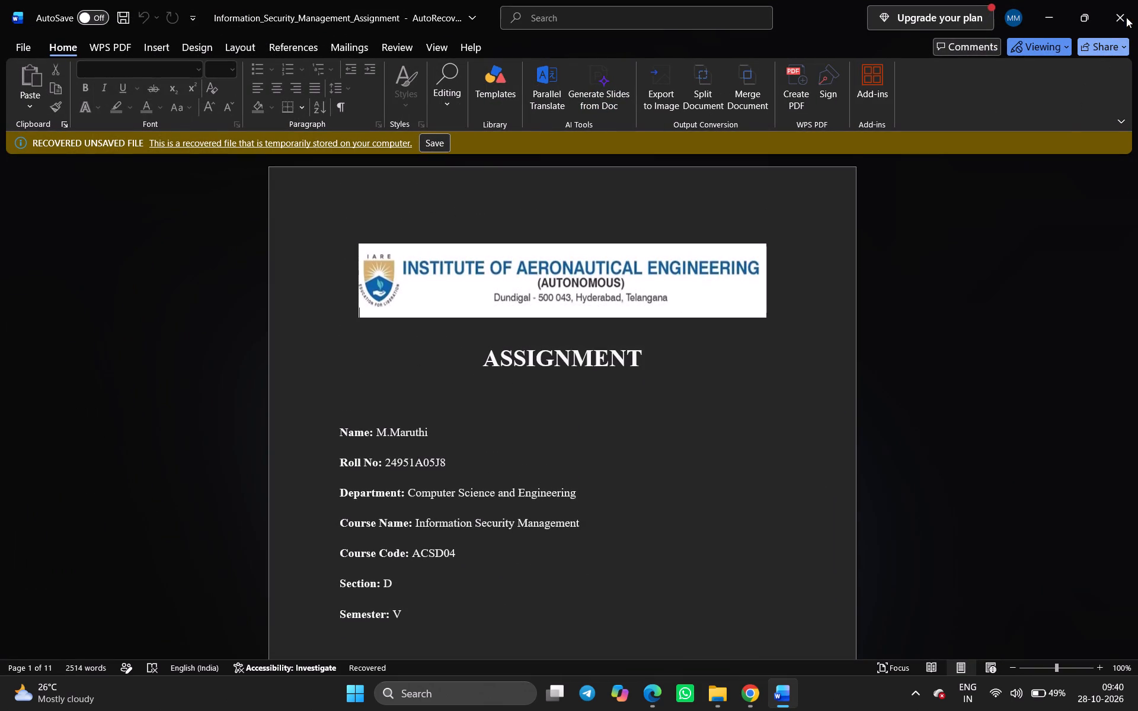
click(1125, 17)
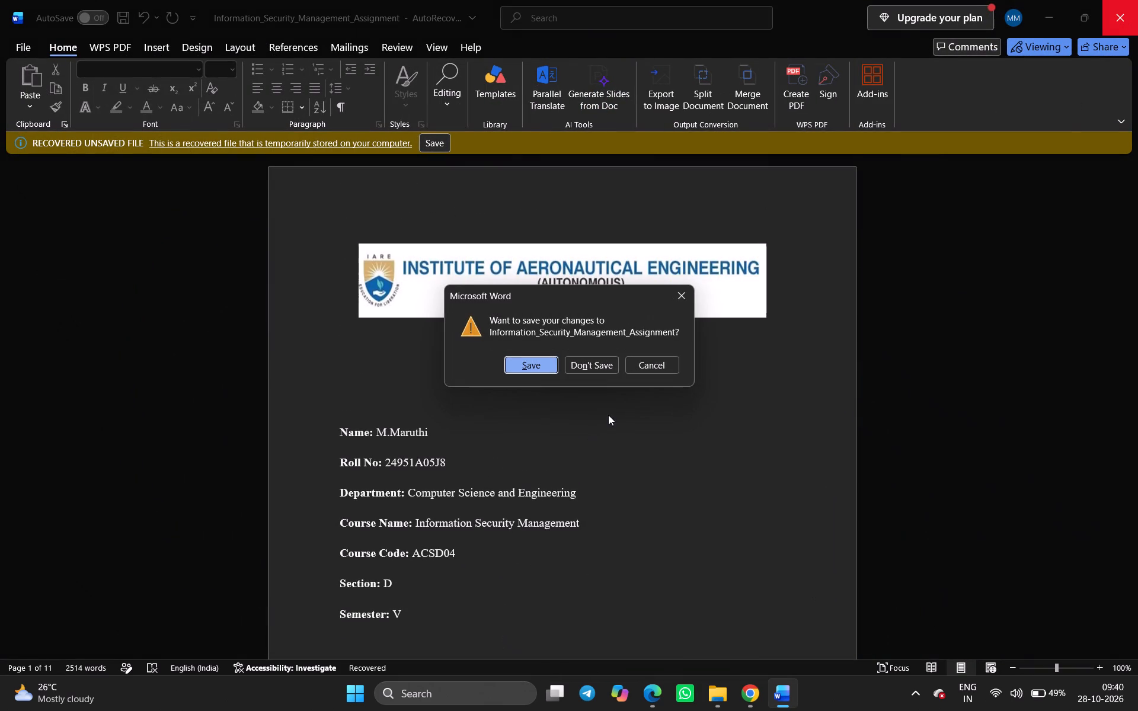
click(594, 369)
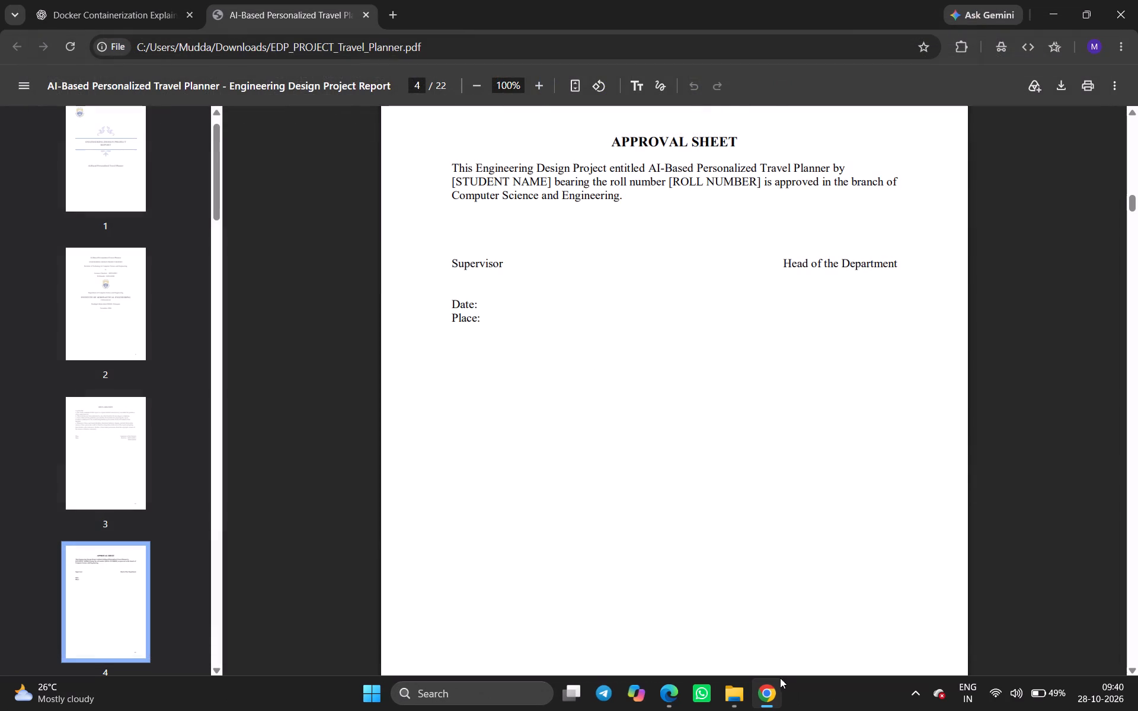
Relaunch Word, view the recent "AI-Based Personalized Travel Planner – Engineering Design Project Report" document, and close it.
click(464, 691)
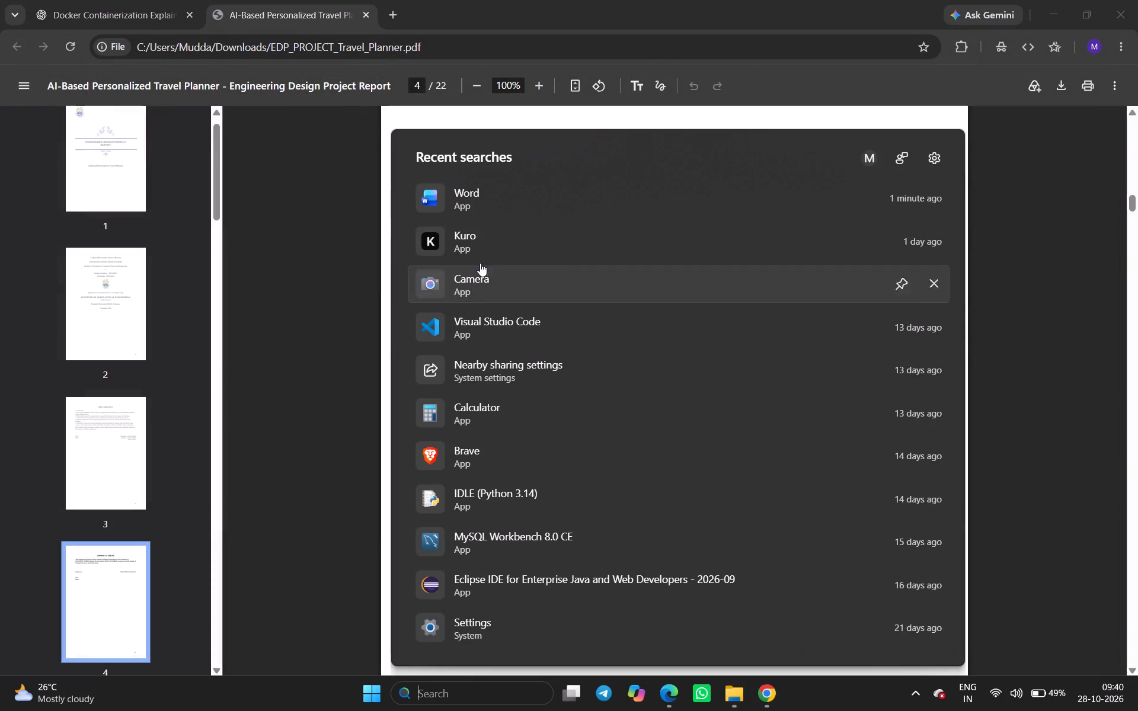
click(497, 197)
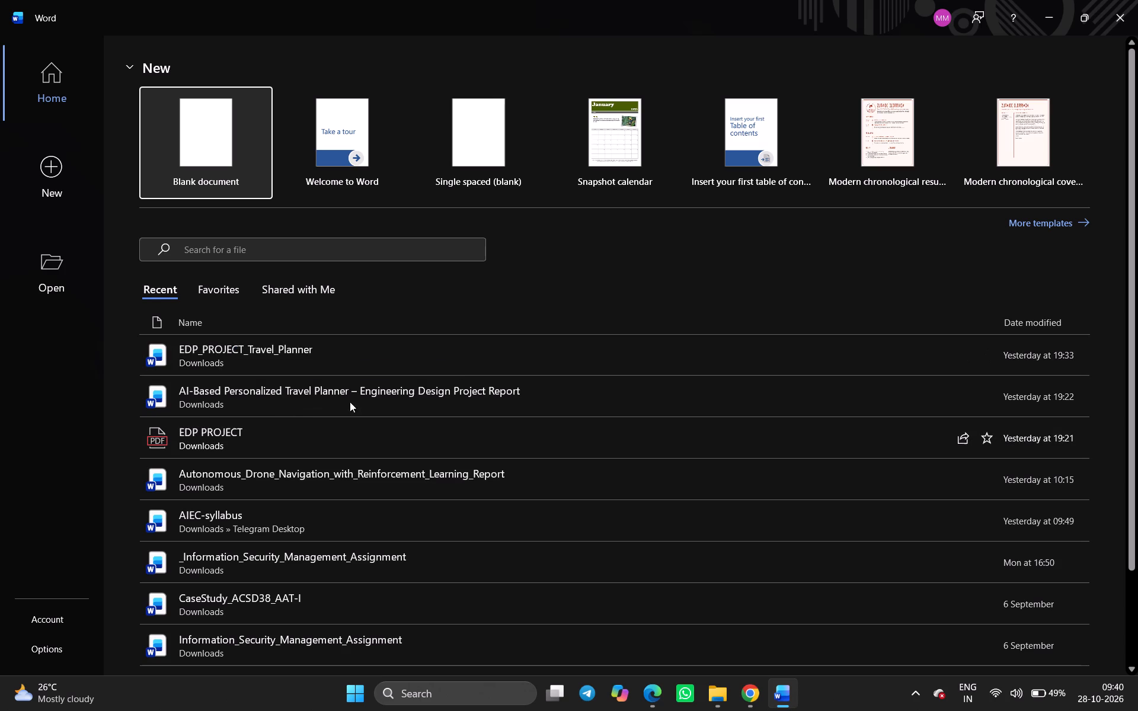
double_click(286, 387)
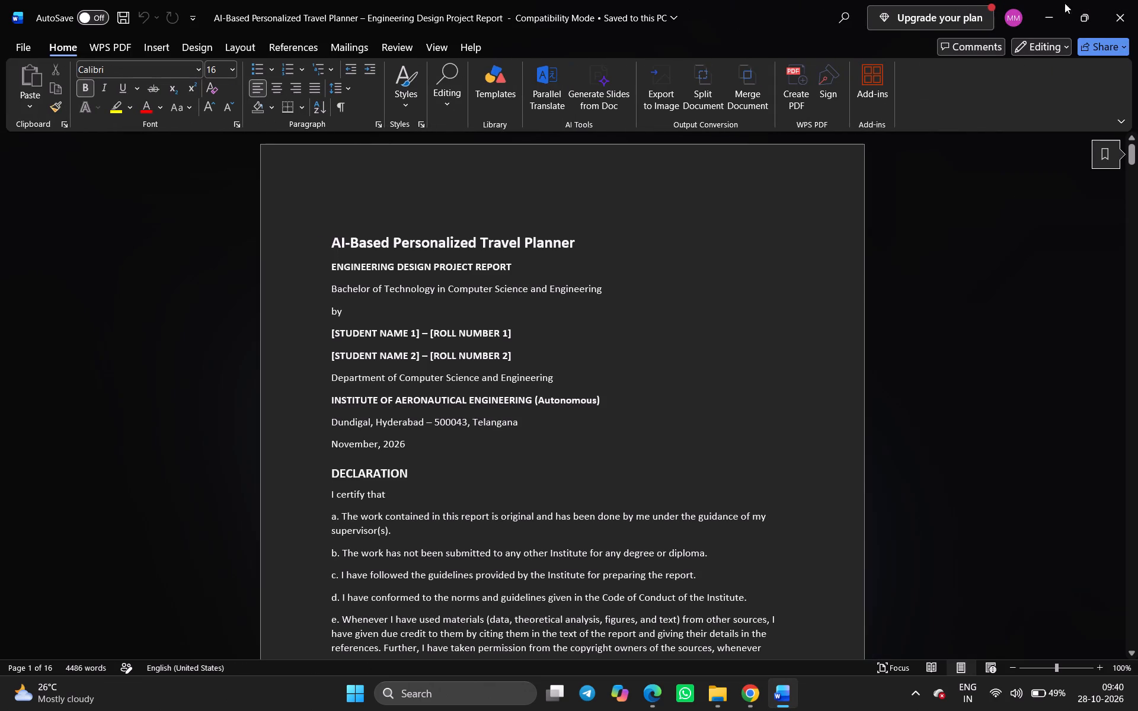
click(1118, 10)
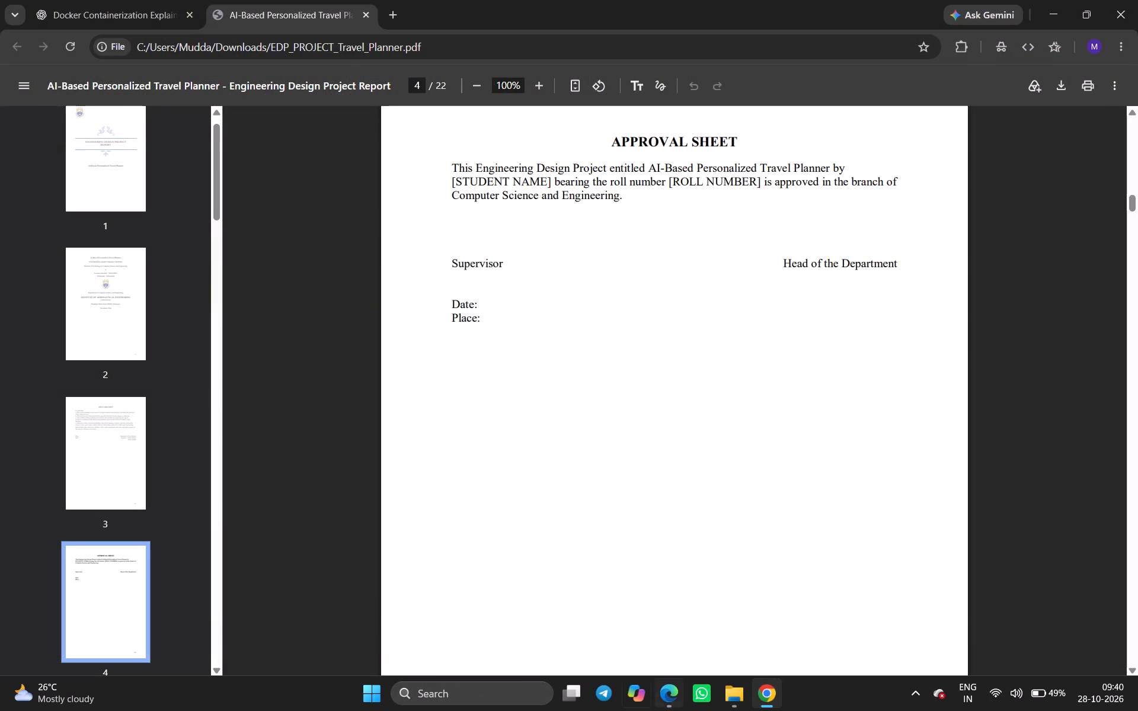
Launch Word again to its start screen with the recent documents.
click(433, 694)
double_click(494, 196)
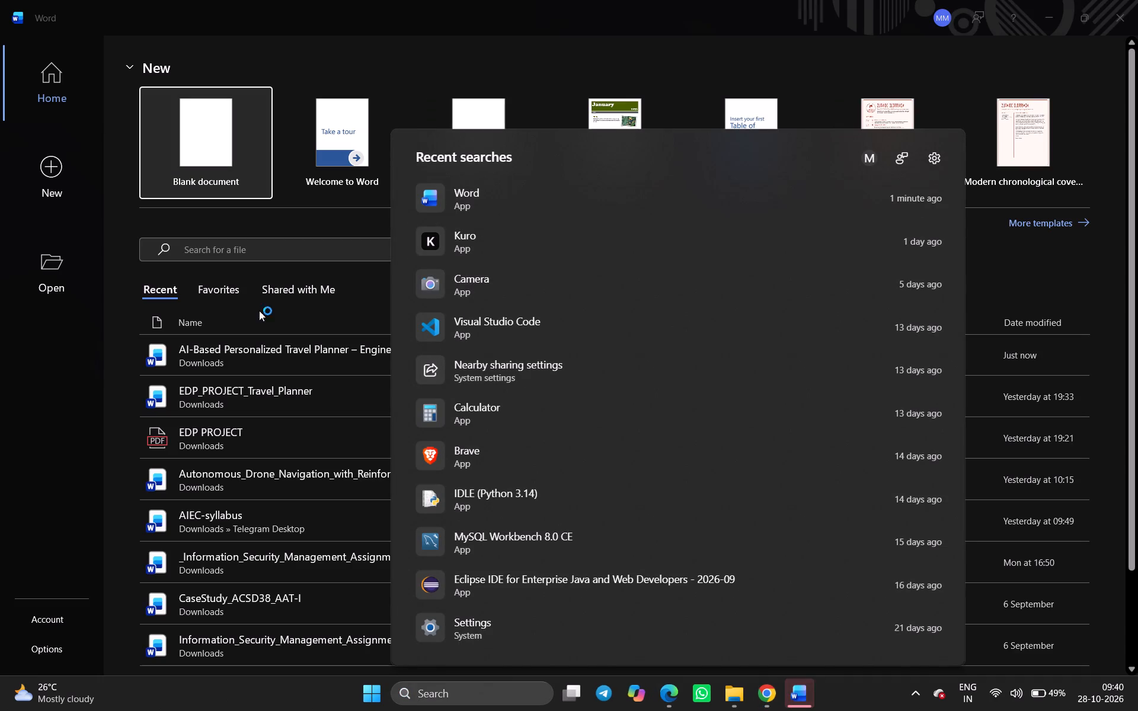
click(235, 308)
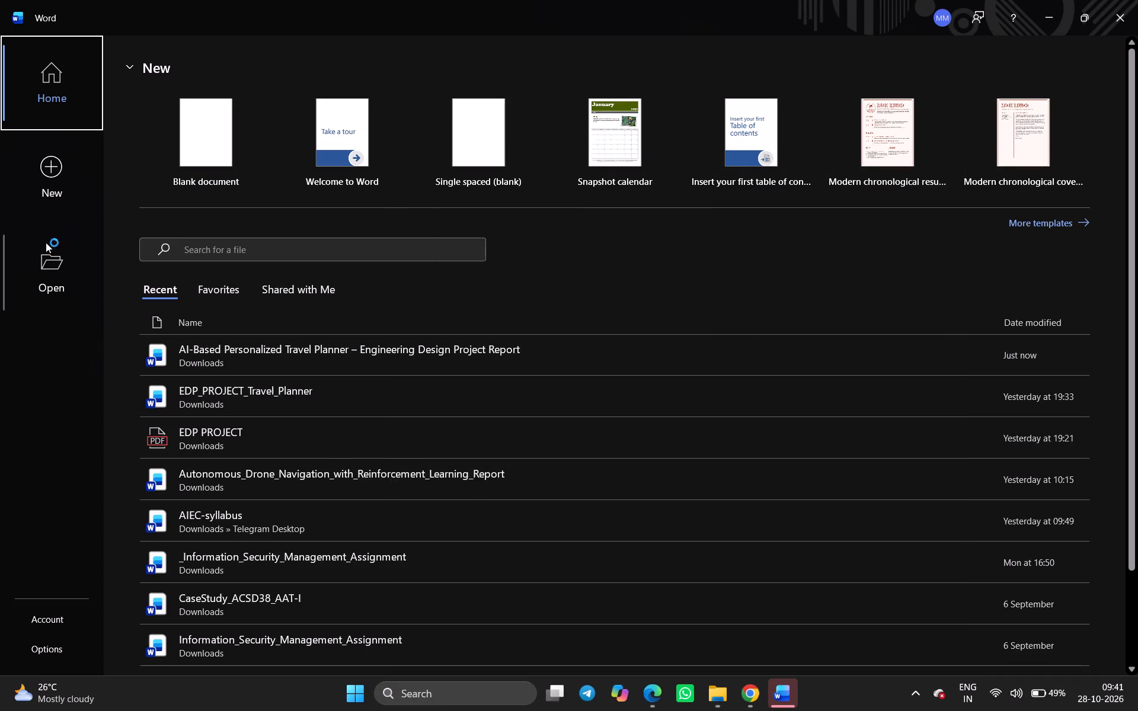
Open the recent EDP_PROJECT_Travel_Planner document, look over its cover, title page and Declaration, and close it.
scroll(309, 382, down, 1)
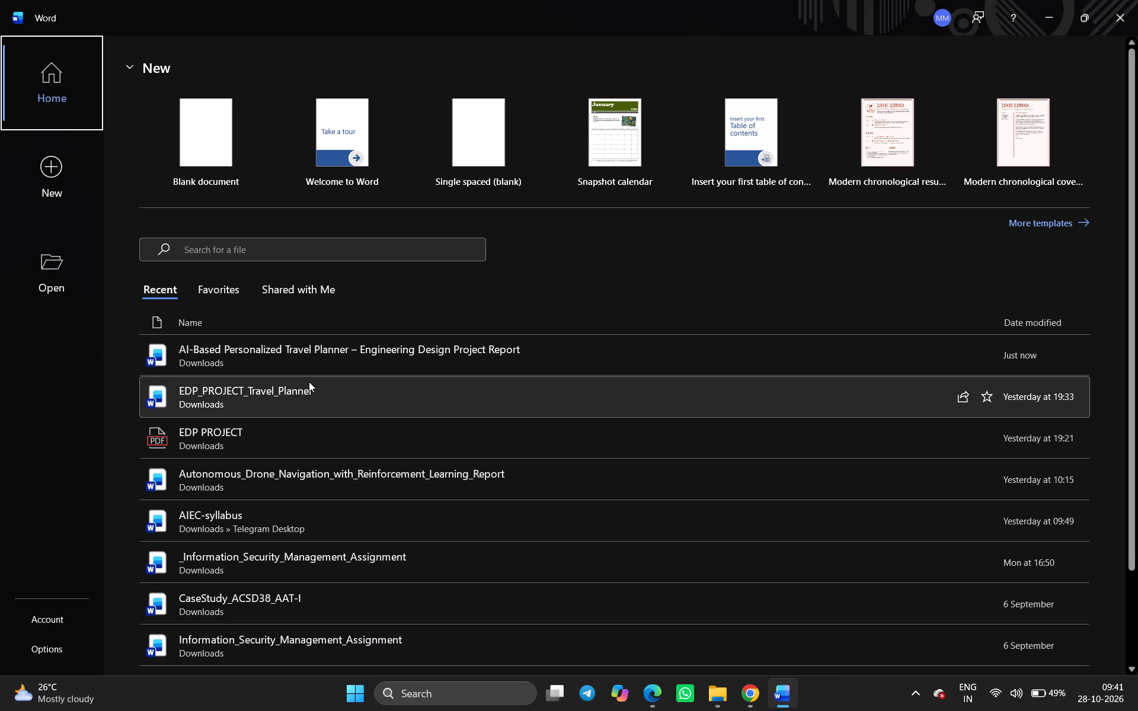
double_click(303, 394)
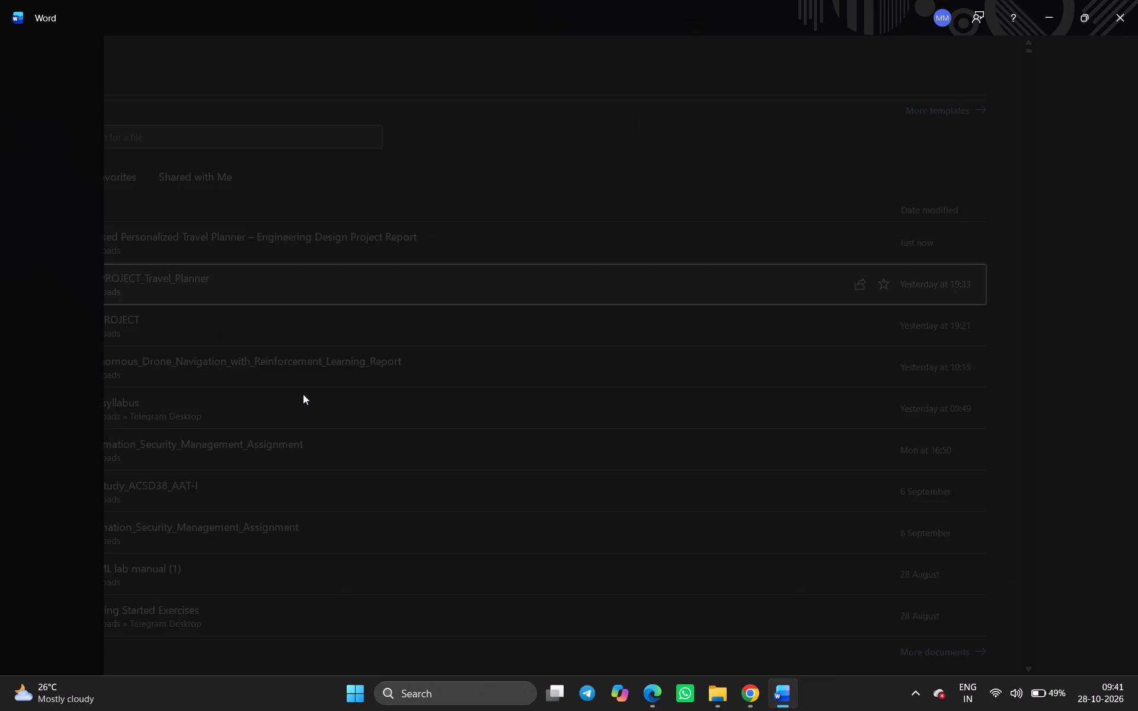
scroll(555, 405, down, 2)
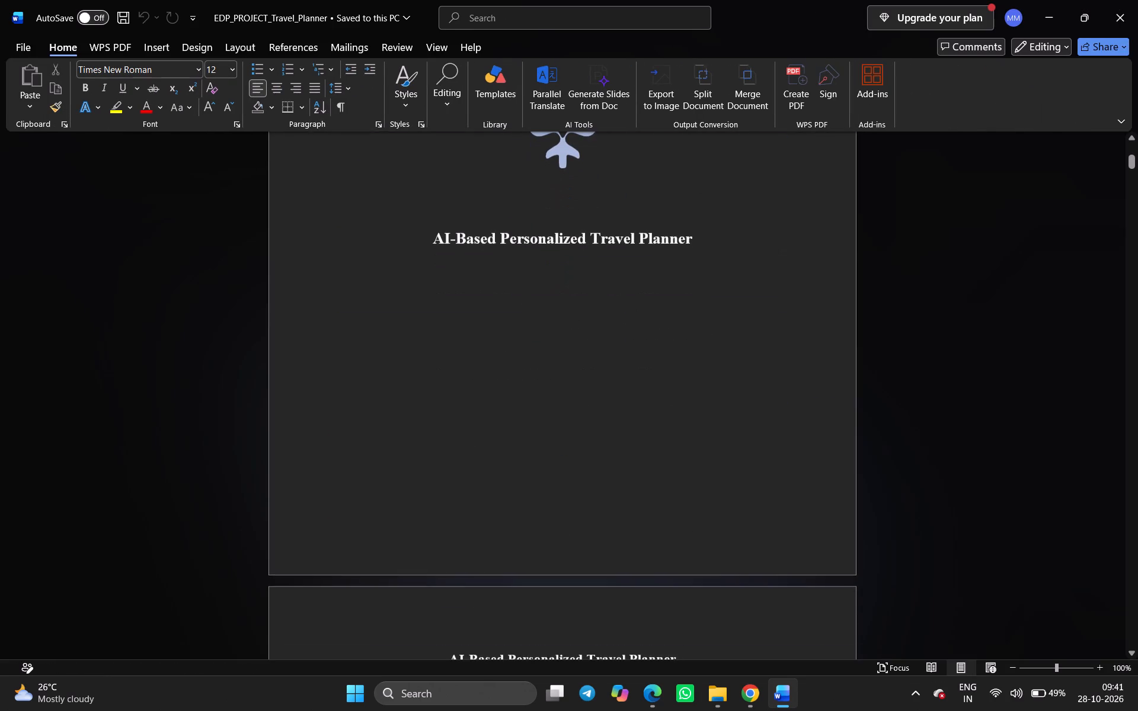
scroll(555, 405, down, 2)
scroll(555, 405, up, 2)
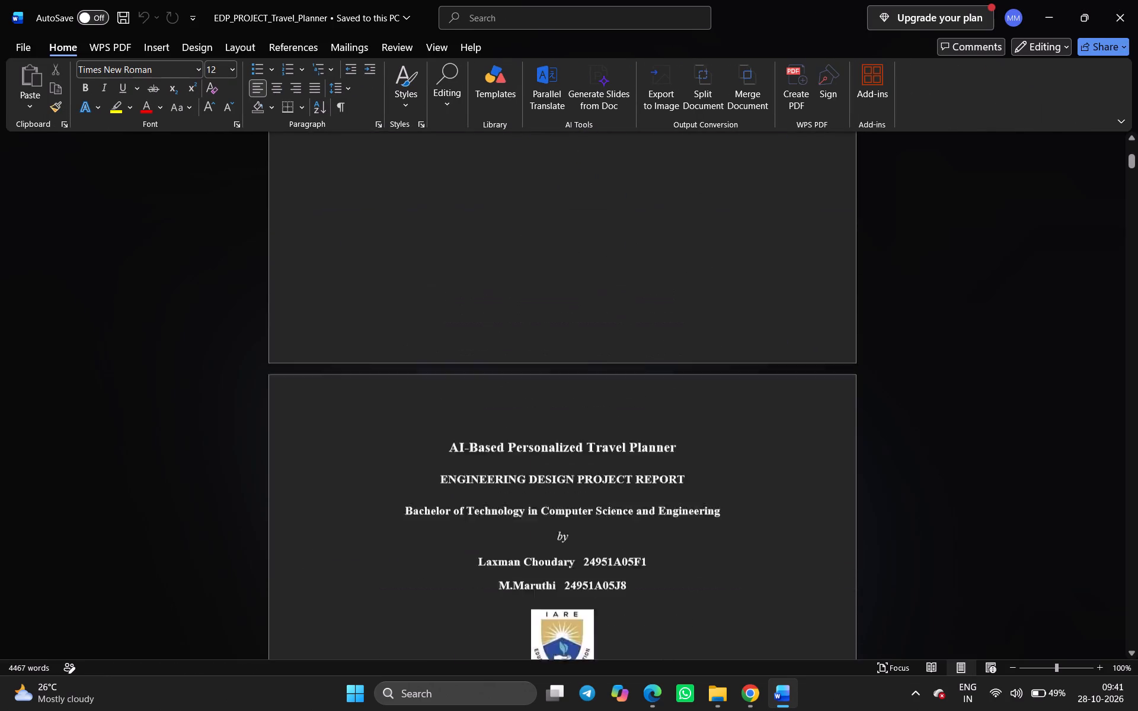
scroll(555, 405, up, 1)
scroll(555, 405, down, 3)
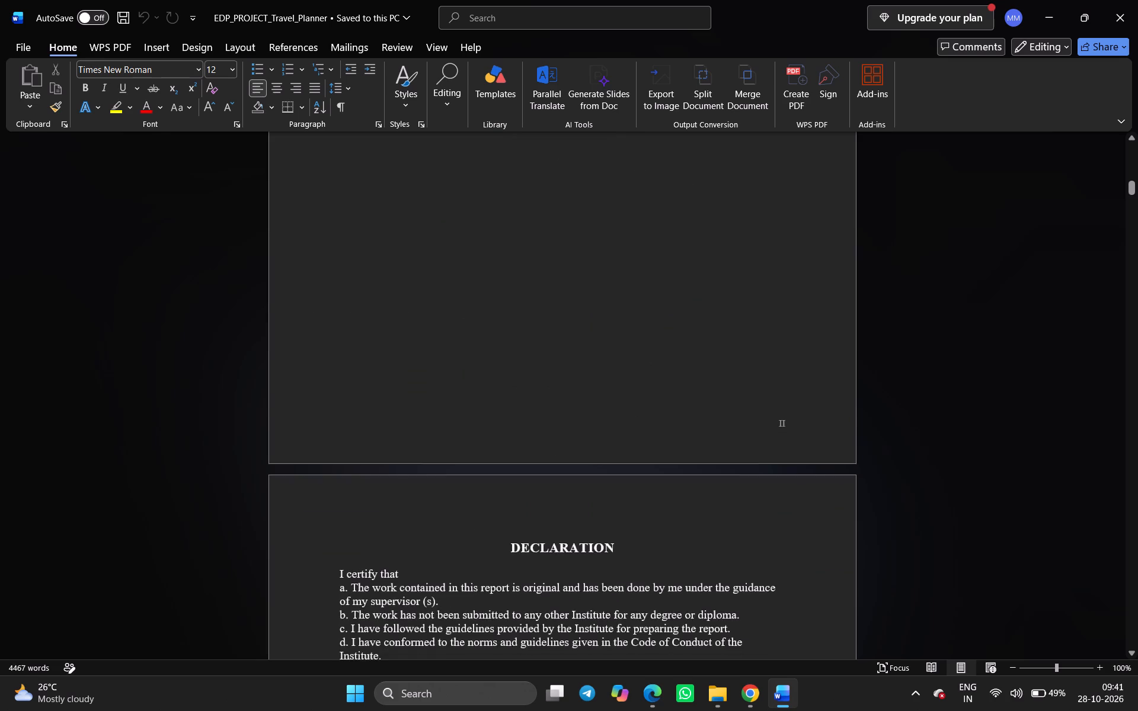
scroll(555, 405, down, 2)
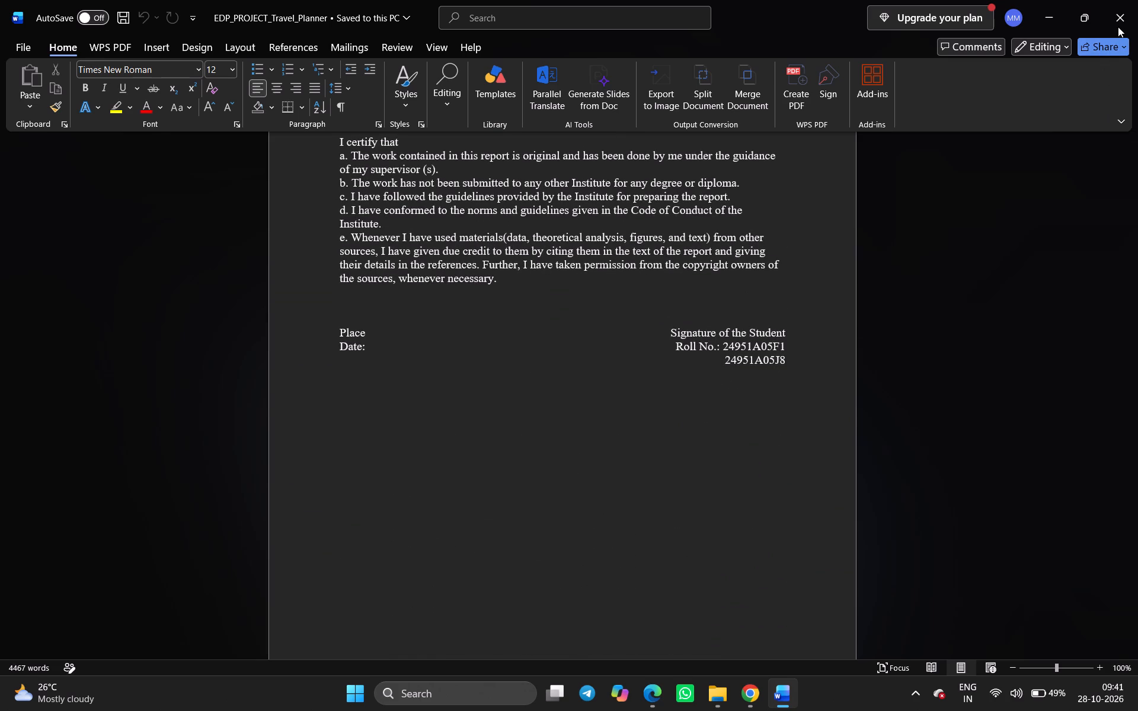
click(1118, 23)
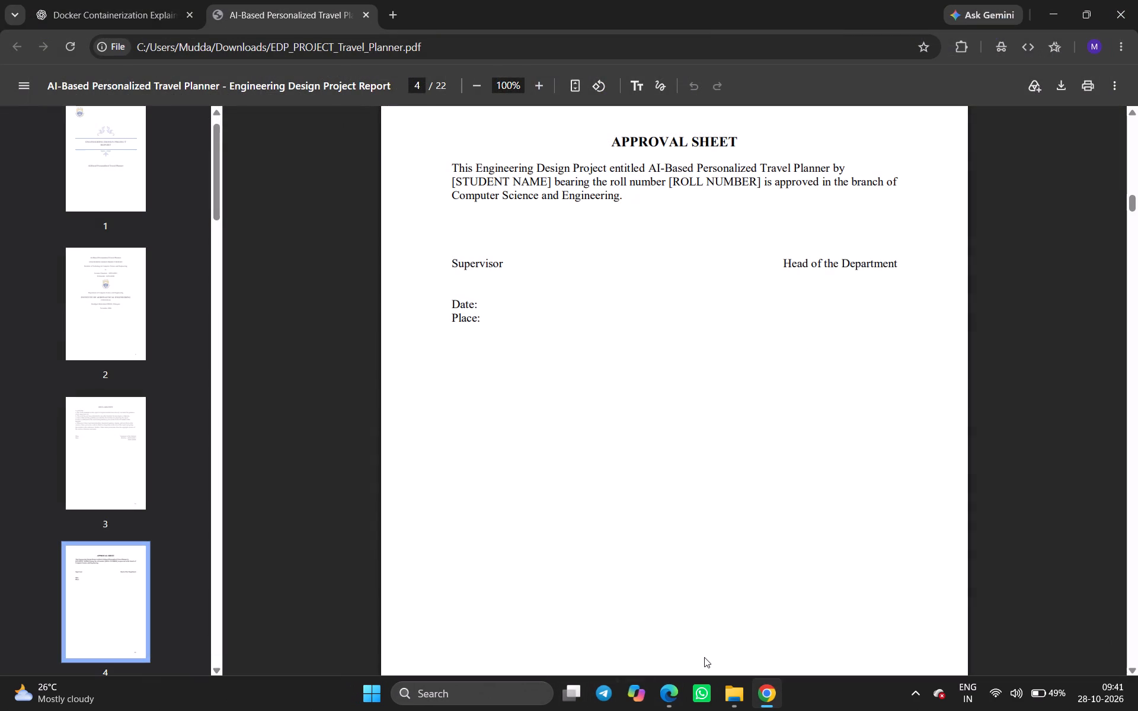
Open the EDP PROJECT presentation from Downloads in PowerPoint, look through its slides, and return to the Downloads folder.
click(722, 691)
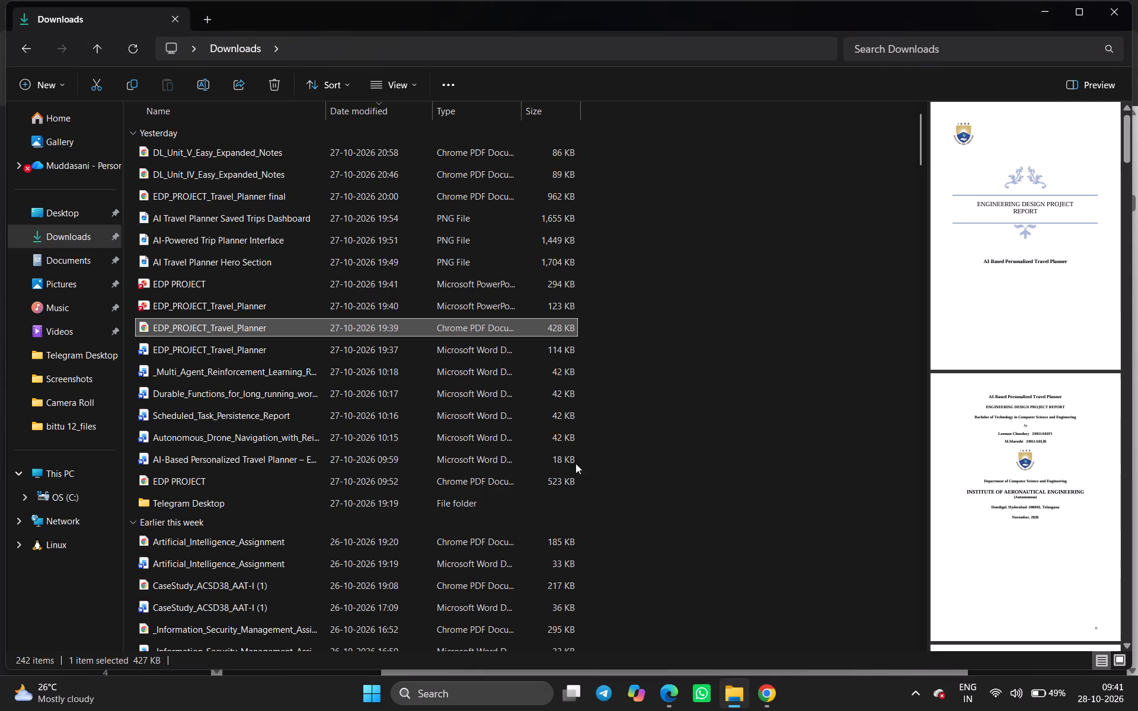
double_click(241, 284)
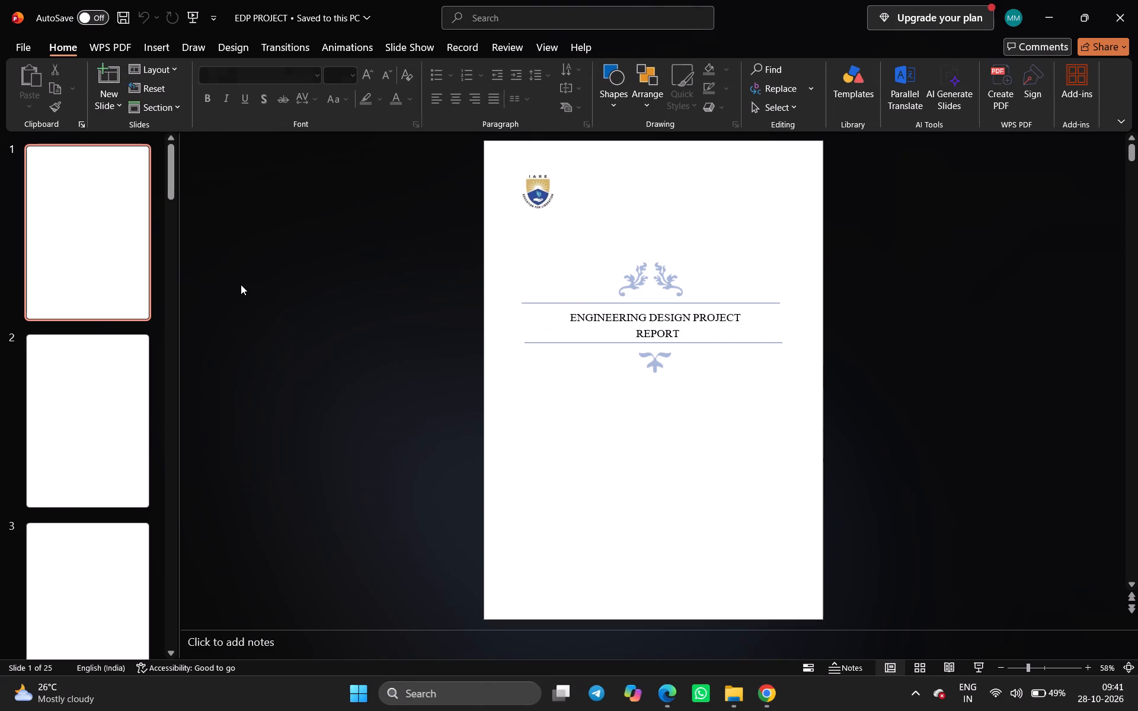
scroll(703, 427, down, 6)
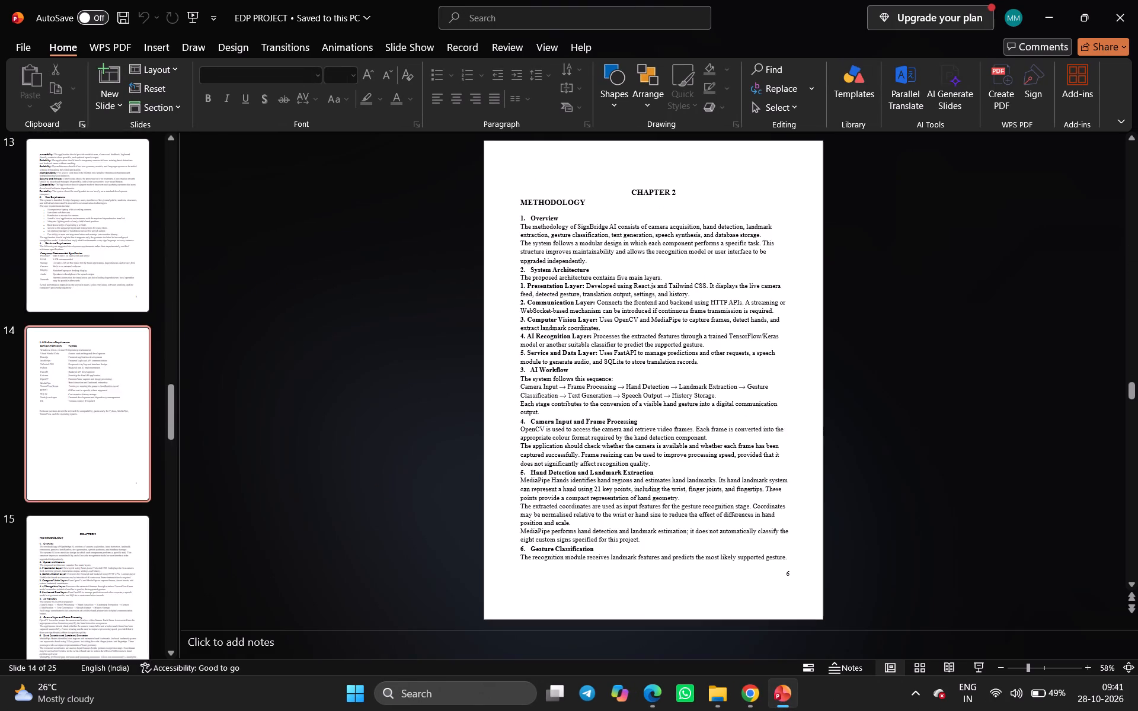
scroll(703, 427, down, 7)
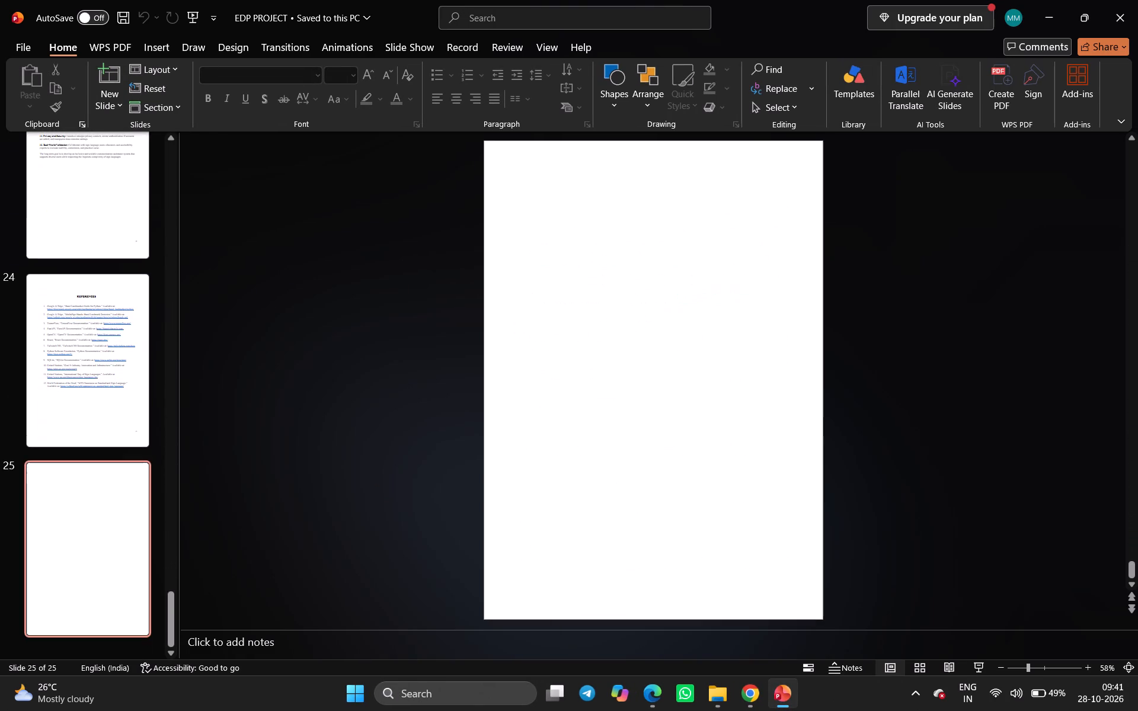
scroll(703, 427, up, 20)
scroll(703, 427, up, 20)
scroll(703, 427, up, 20)
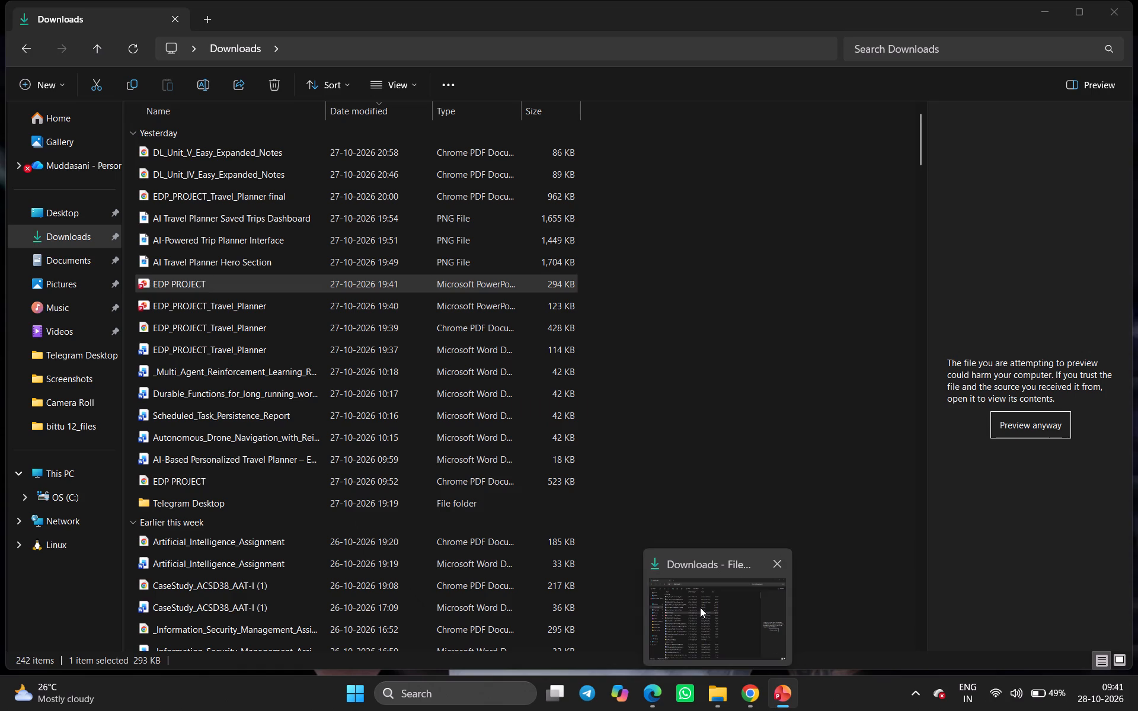
click(700, 607)
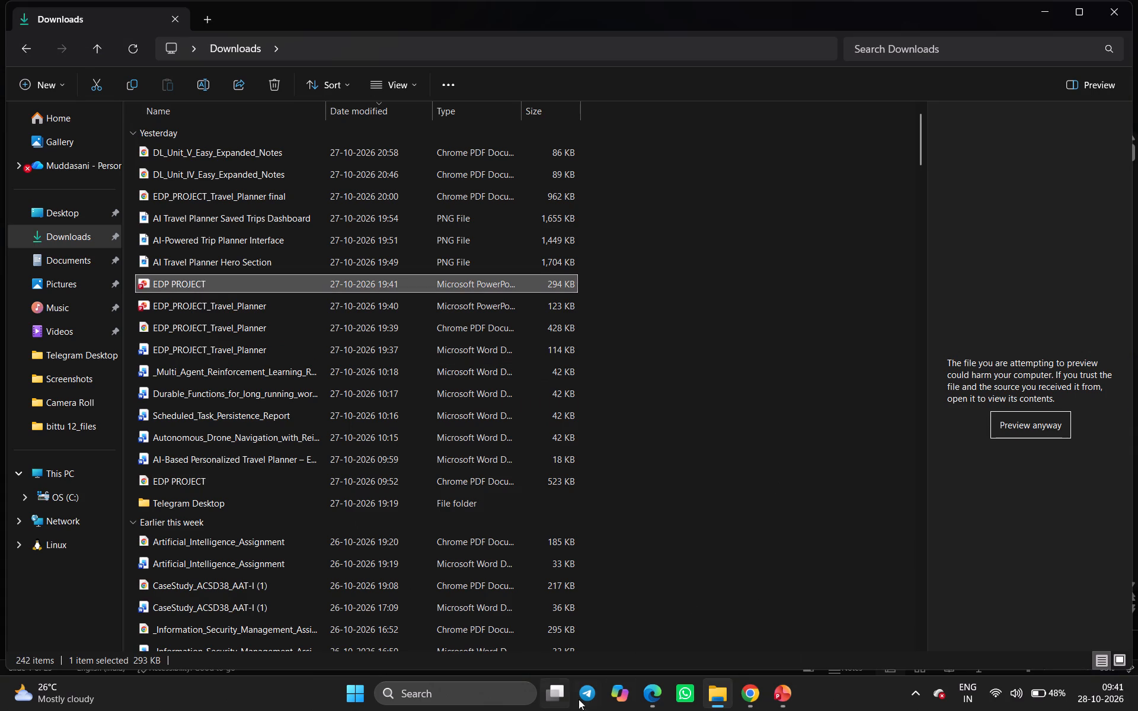
Switch to Chrome and close the EDP_PROJECT_Travel_Planner.pdf tab.
click(750, 696)
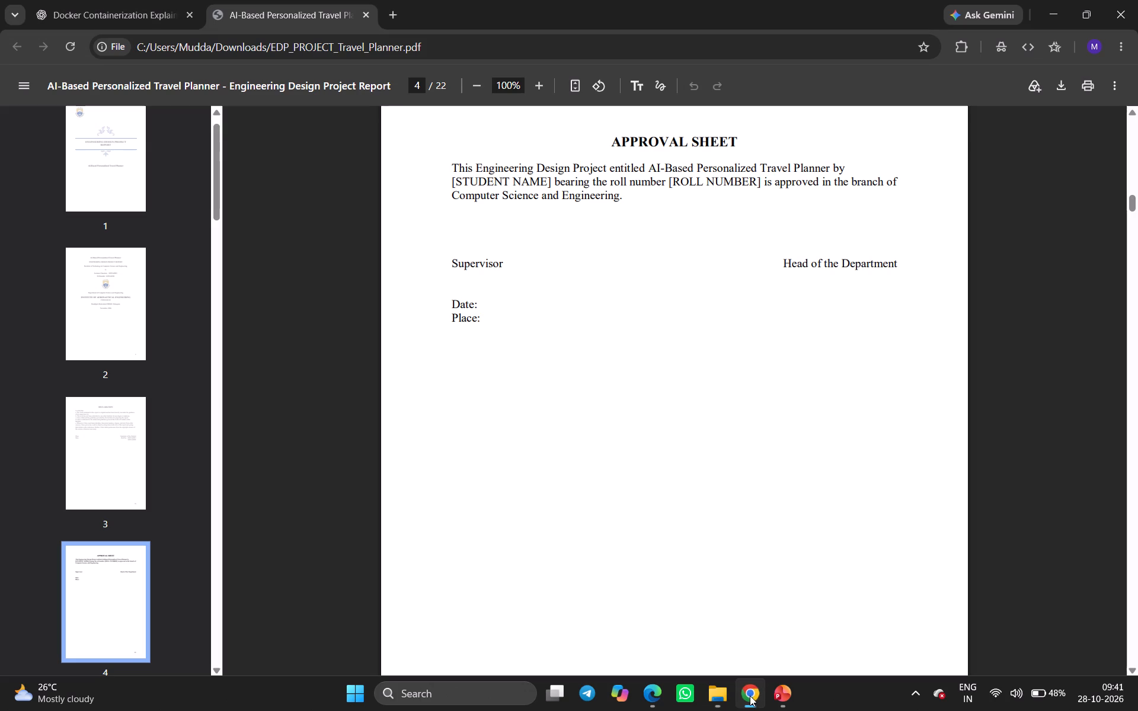
click(364, 15)
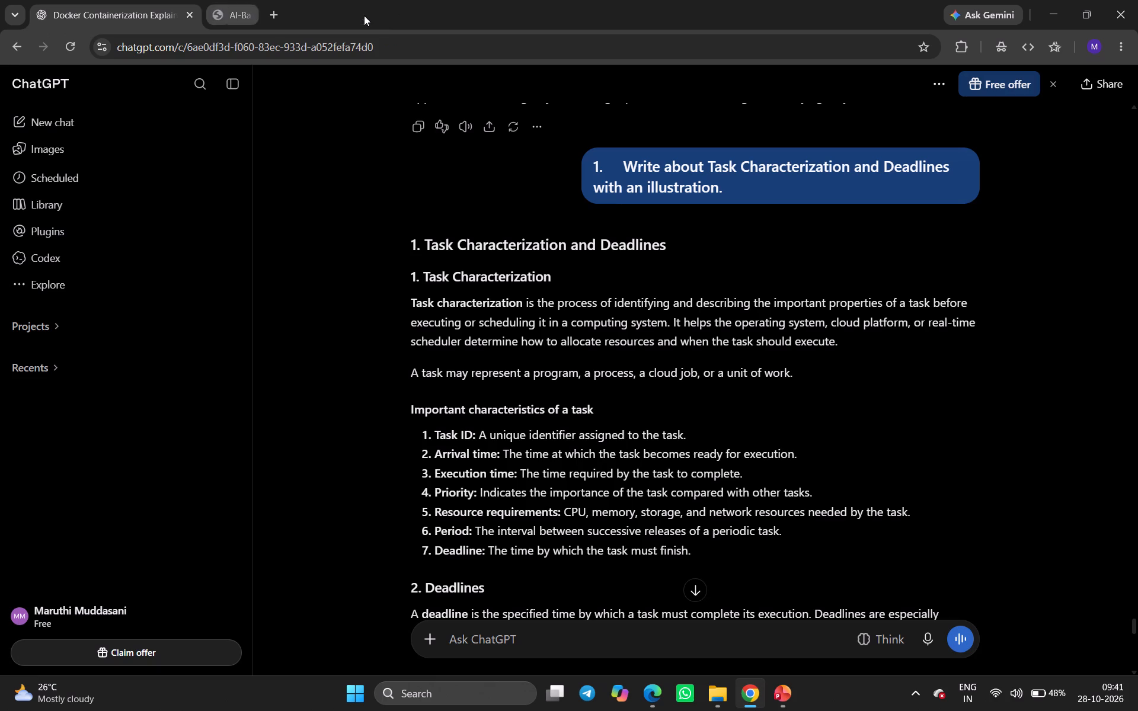
Search Google in a new tab for a free online PDF to Word converter and open iLovePDF's PDF to WORD page.
click(223, 18)
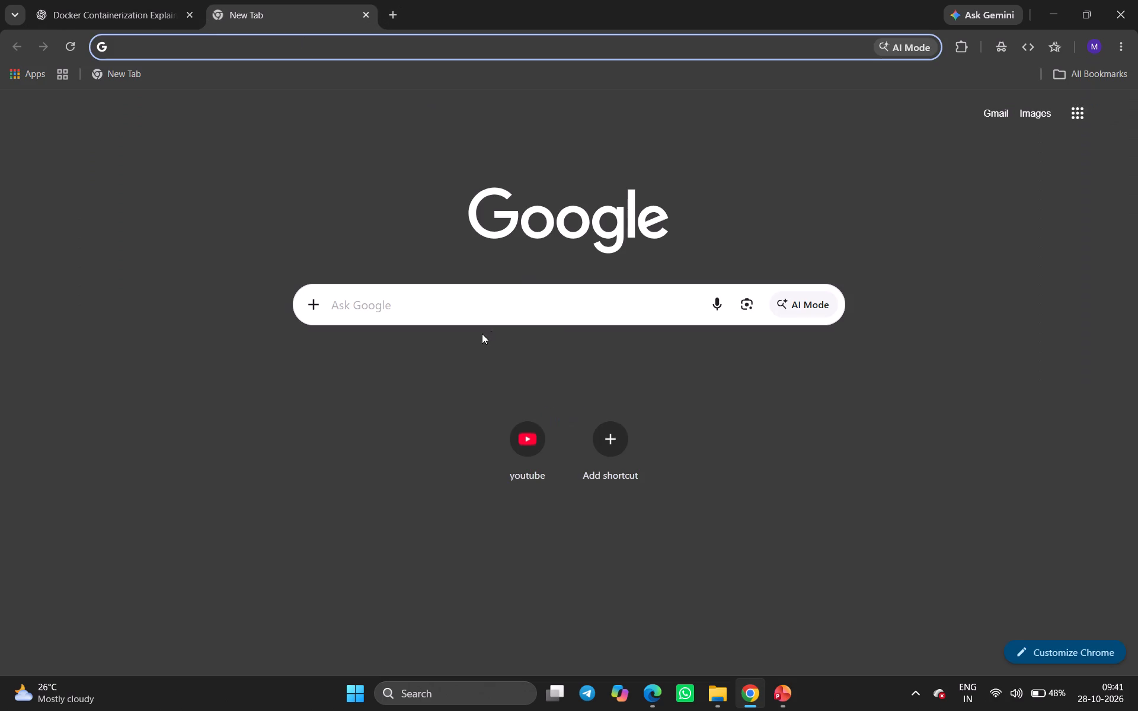
click(482, 315)
text(pdf to word con)
key(Return)
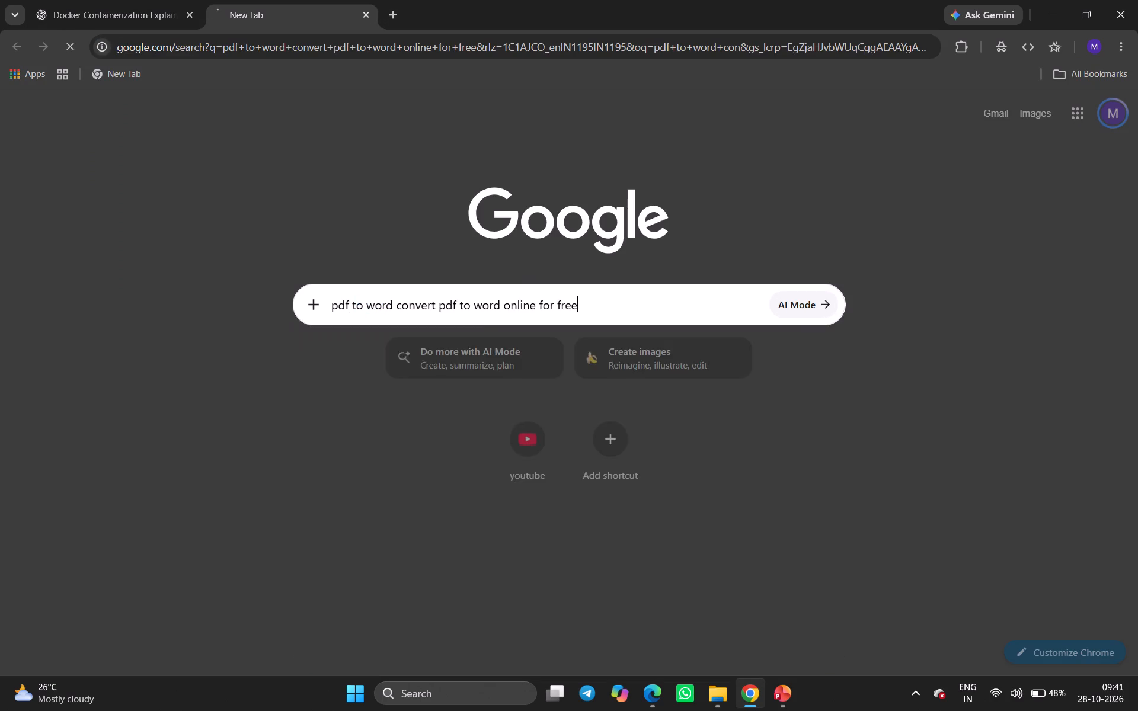
click(274, 225)
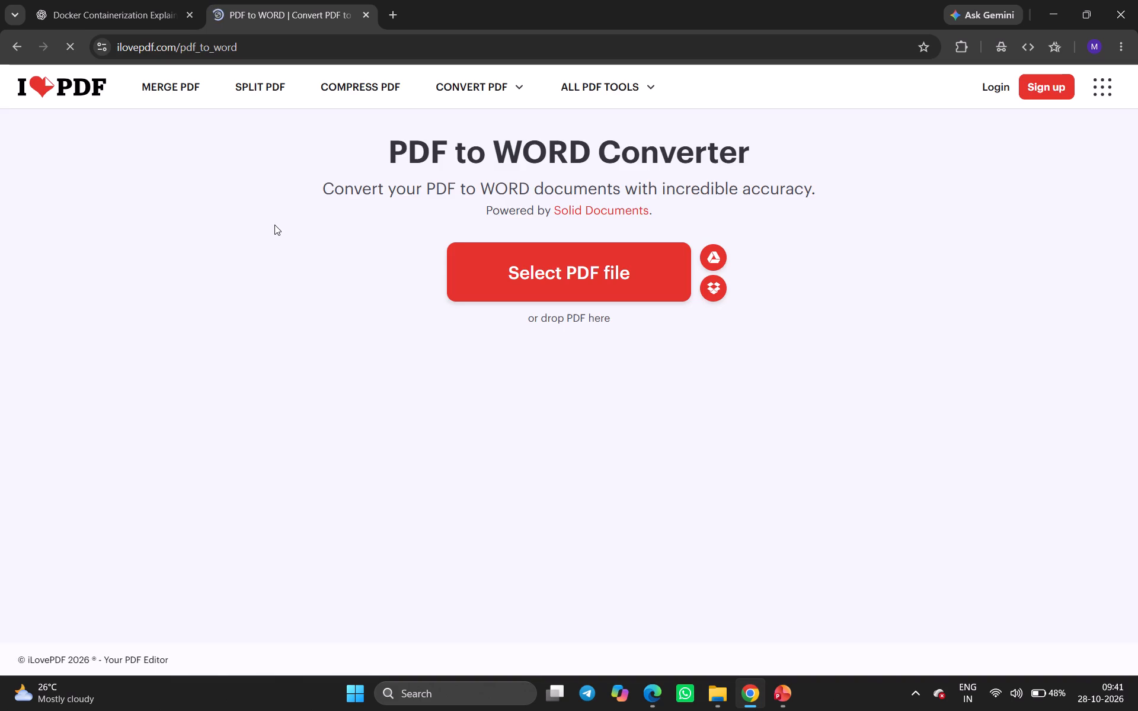
Convert the "EDP_PROJECT_Travel_Planner final" PDF from Downloads to Word and download the converted document.
click(506, 289)
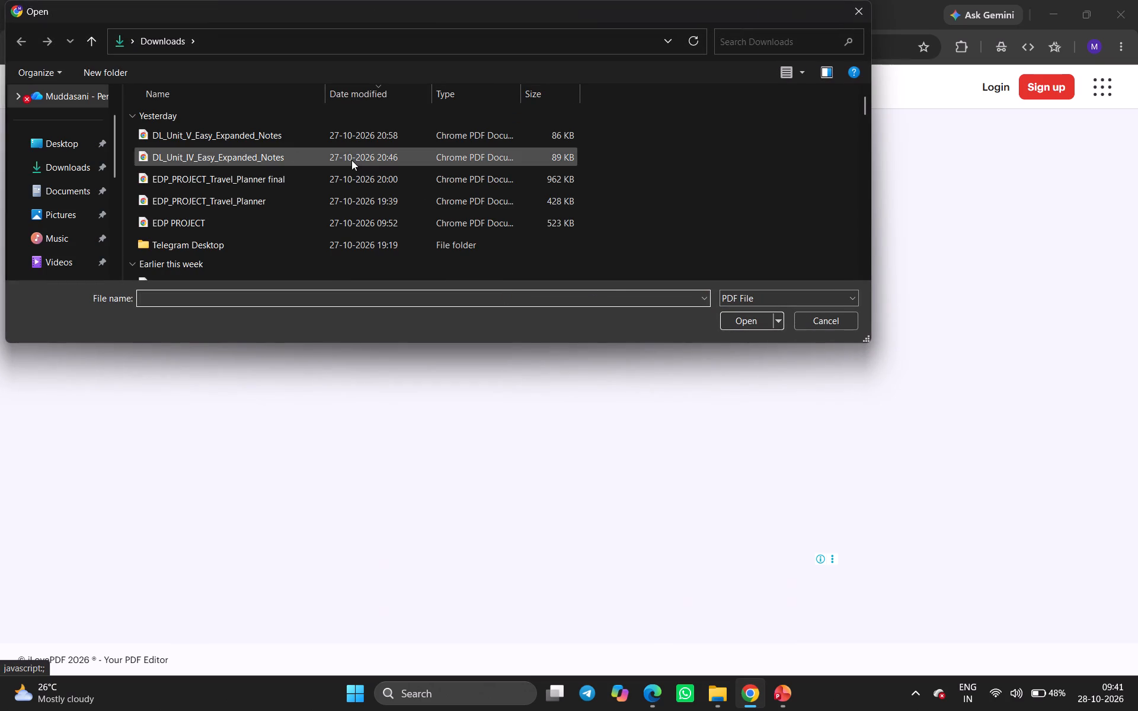
click(272, 181)
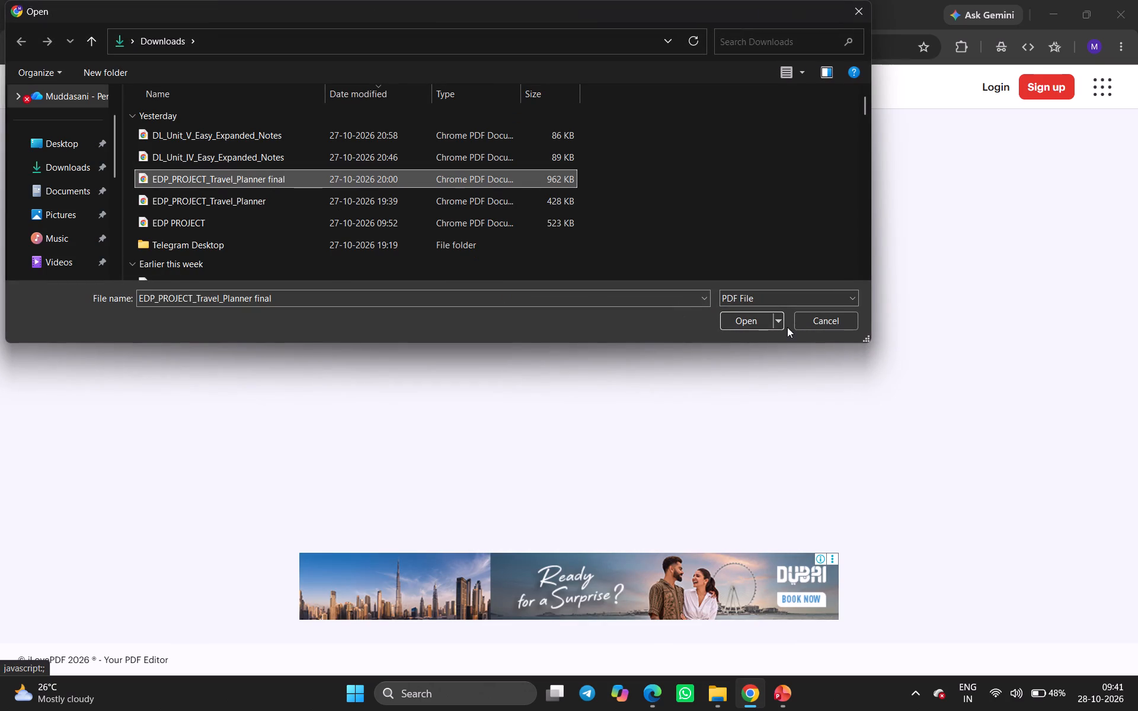
click(737, 322)
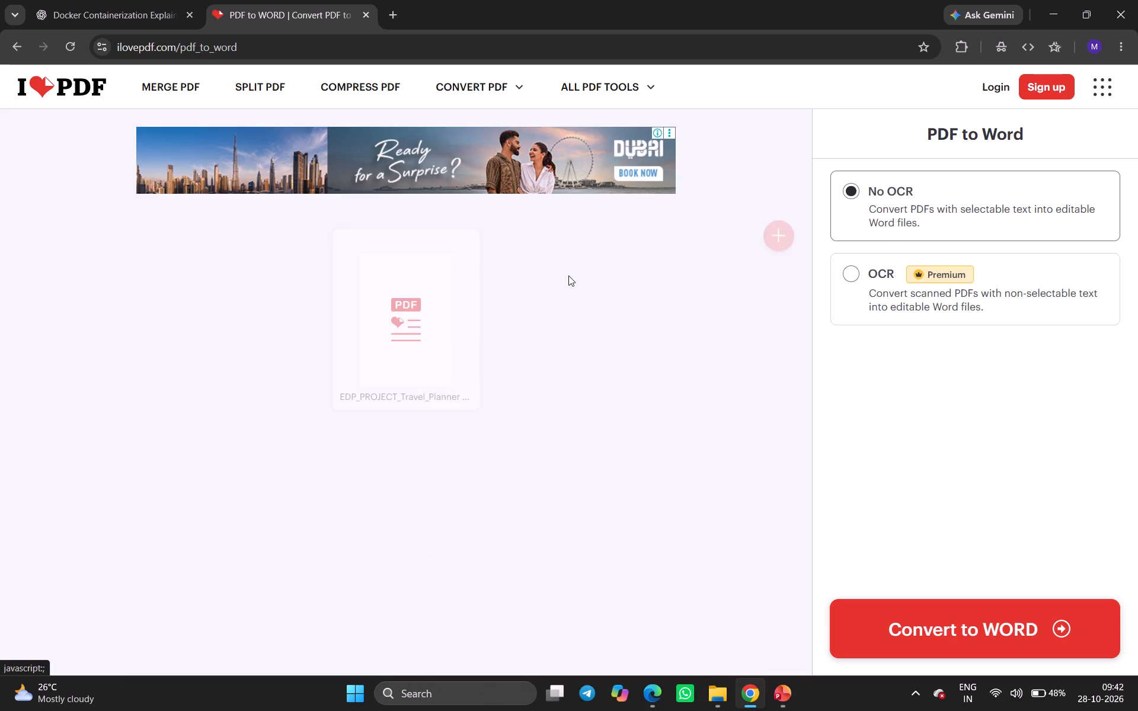
click(964, 628)
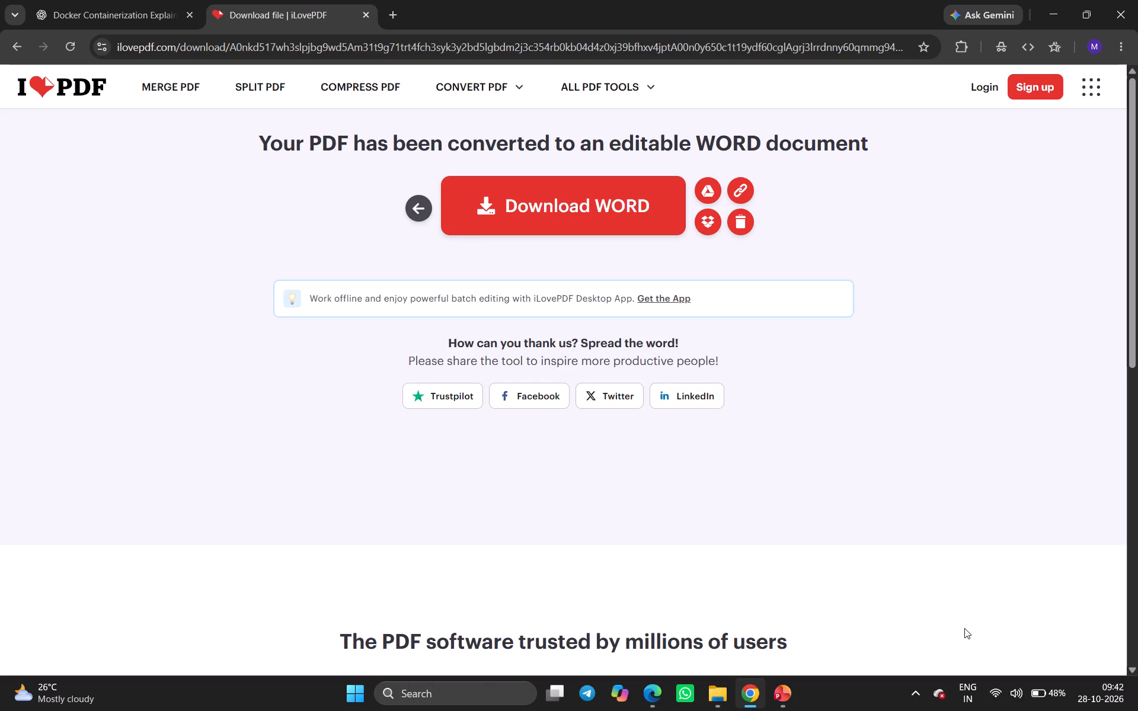
click(579, 203)
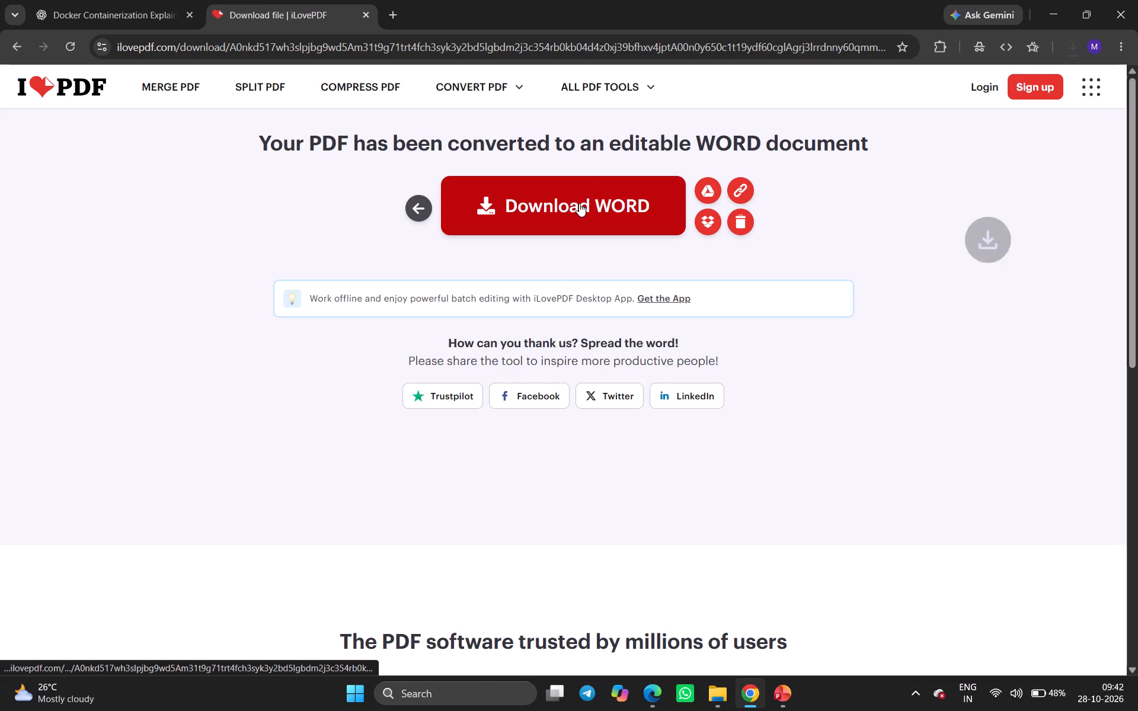
Locate the download in its folder, open "EDP_PROJECT_Travel_Planner final (1)" in Word, and enable editing.
click(1064, 40)
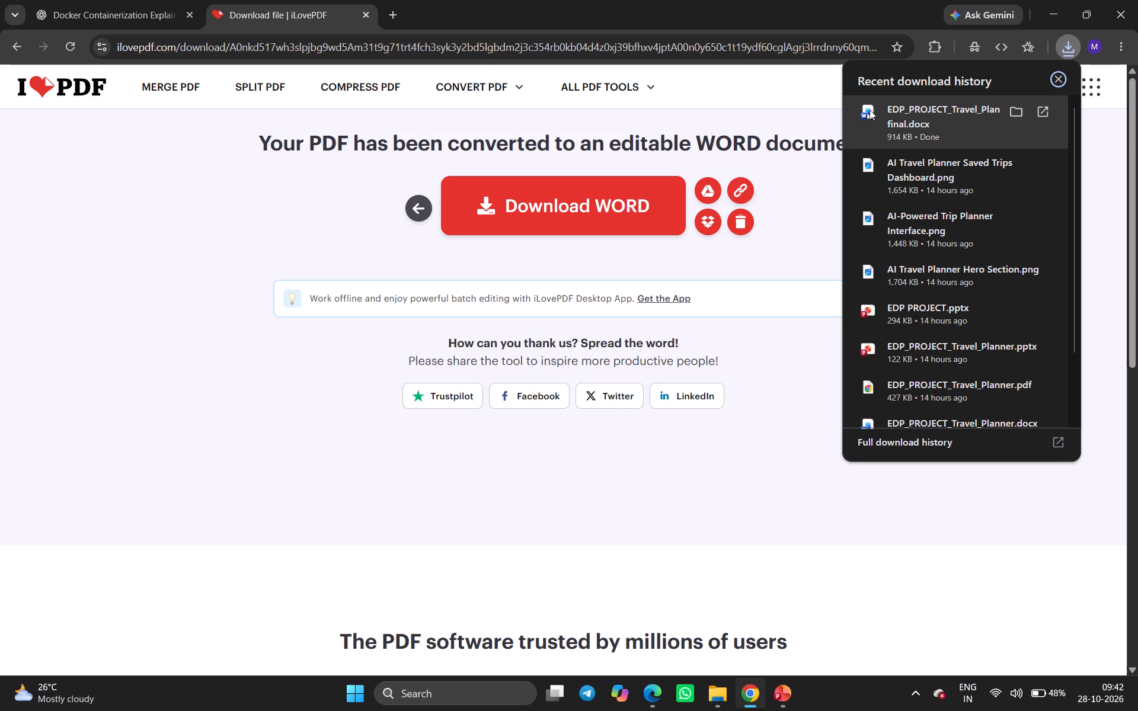
click(1011, 110)
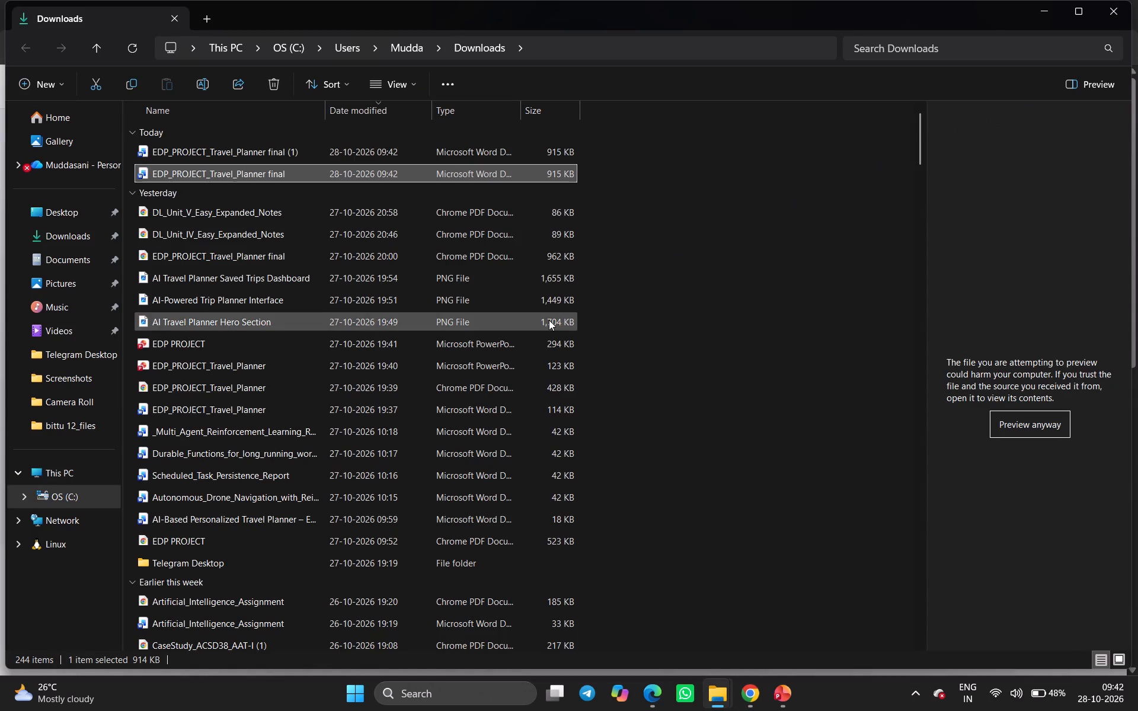
double_click(343, 151)
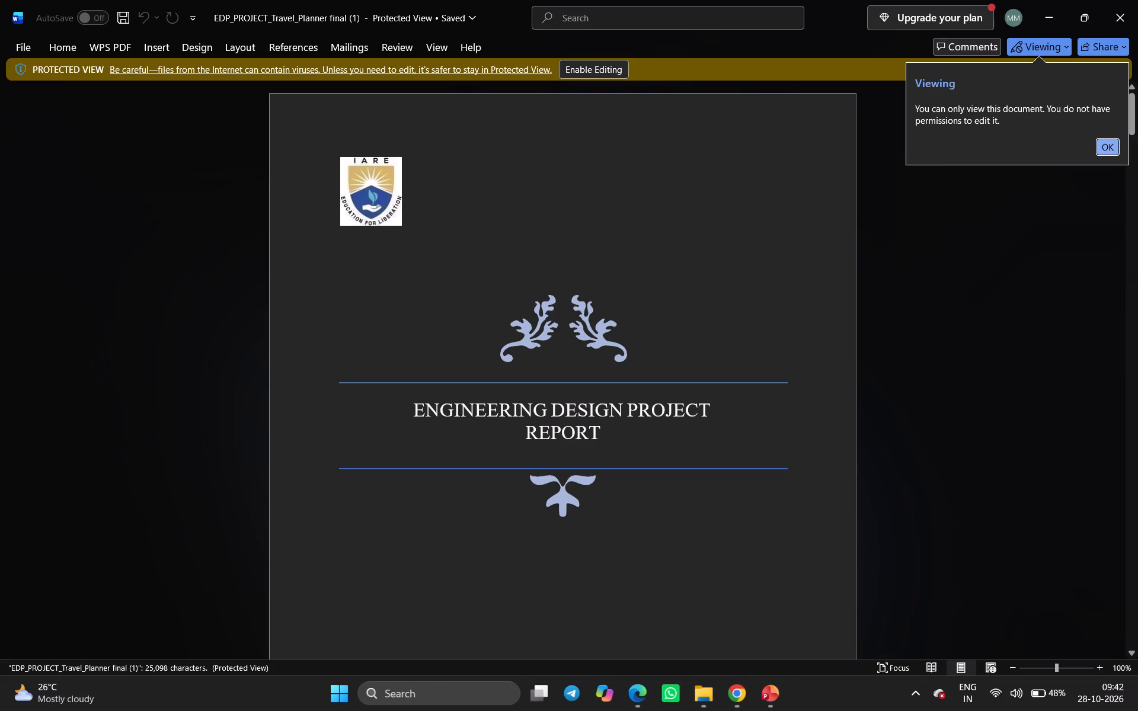
click(600, 77)
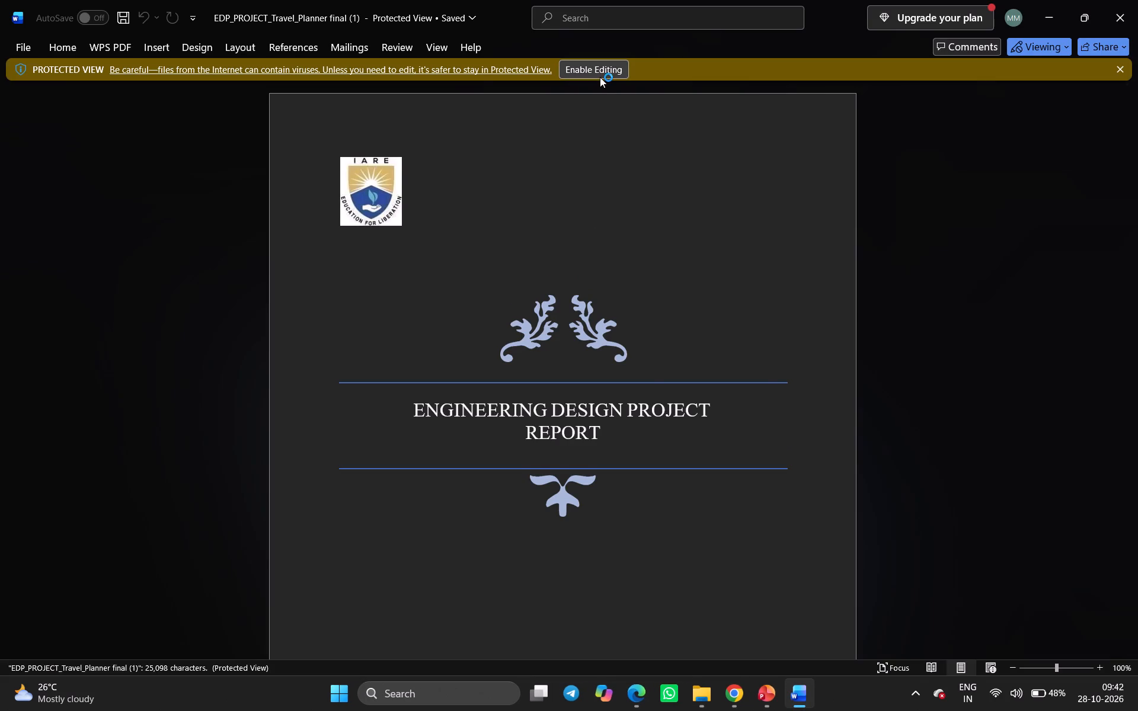
Look through the opening pages of the converted travel planner report to check how the cover and title page came out.
scroll(618, 246, down, 3)
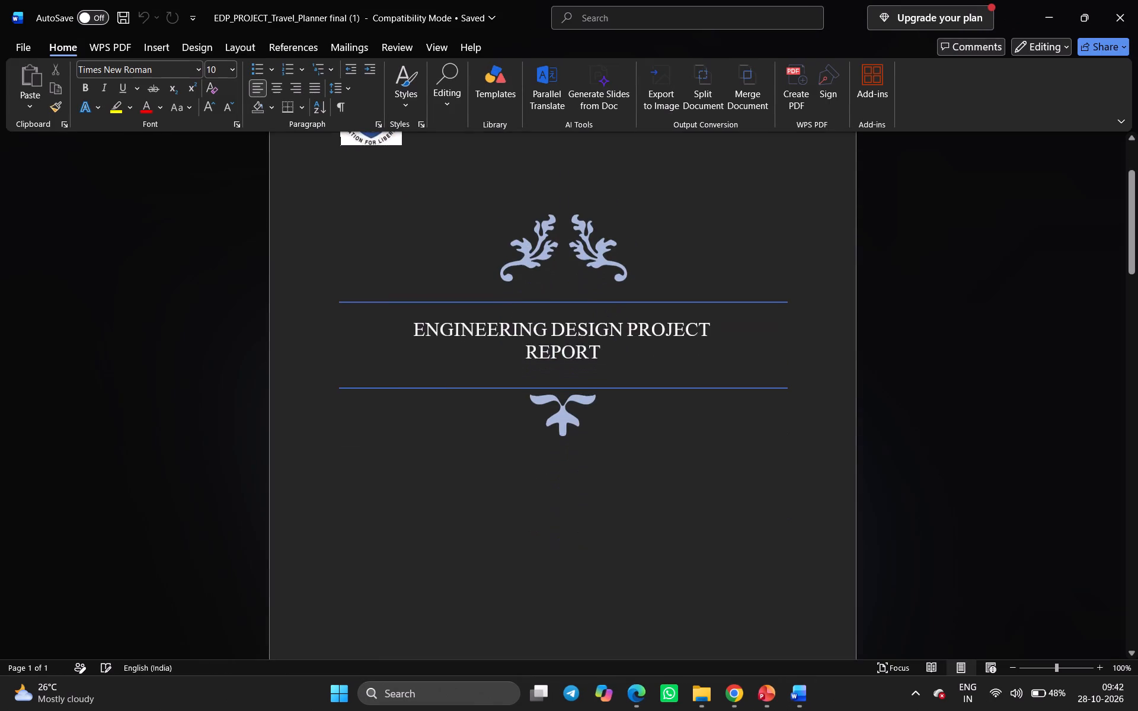
scroll(618, 246, down, 4)
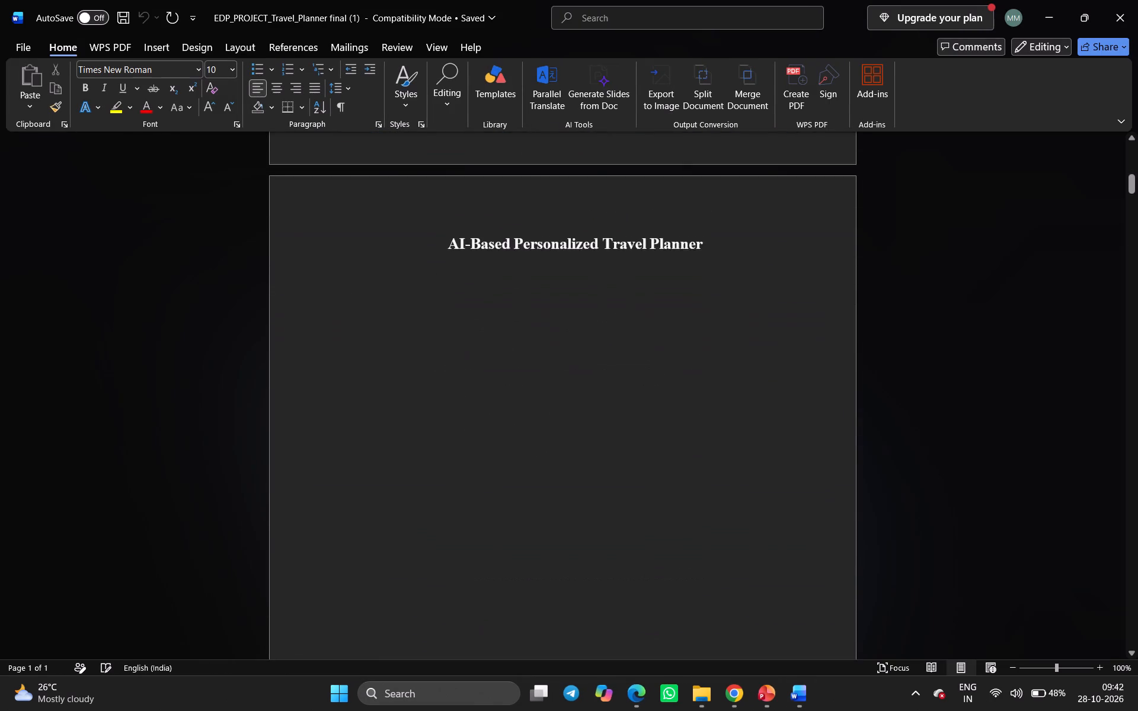
scroll(618, 246, down, 1)
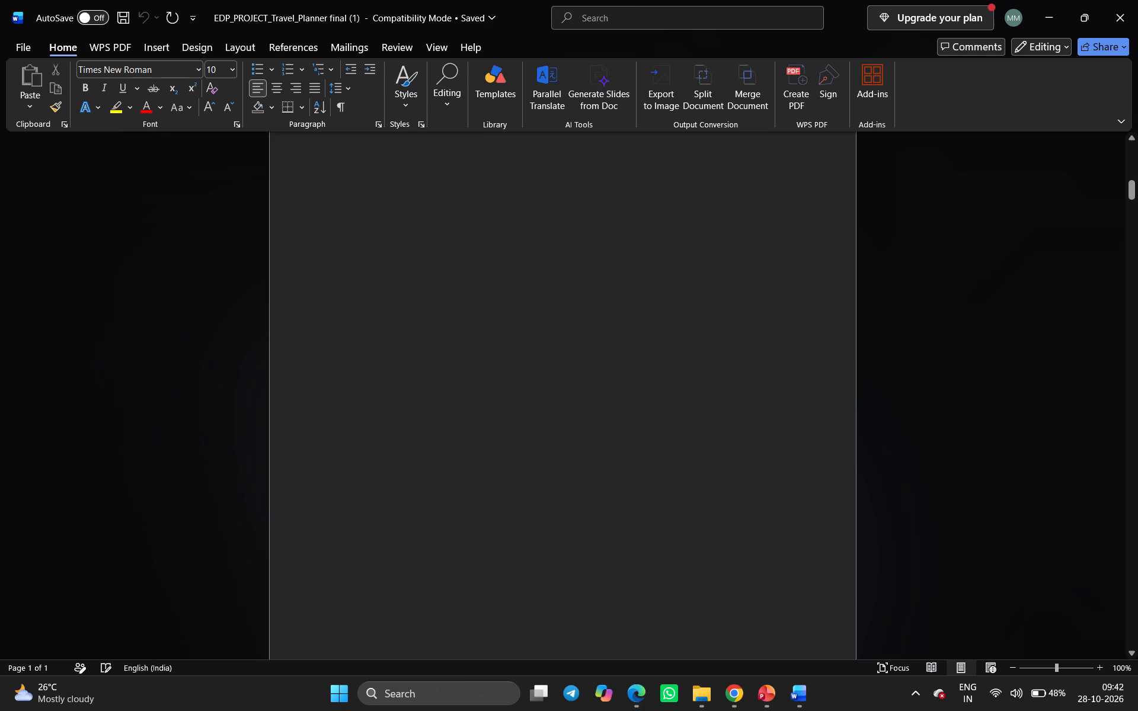
scroll(618, 246, up, 5)
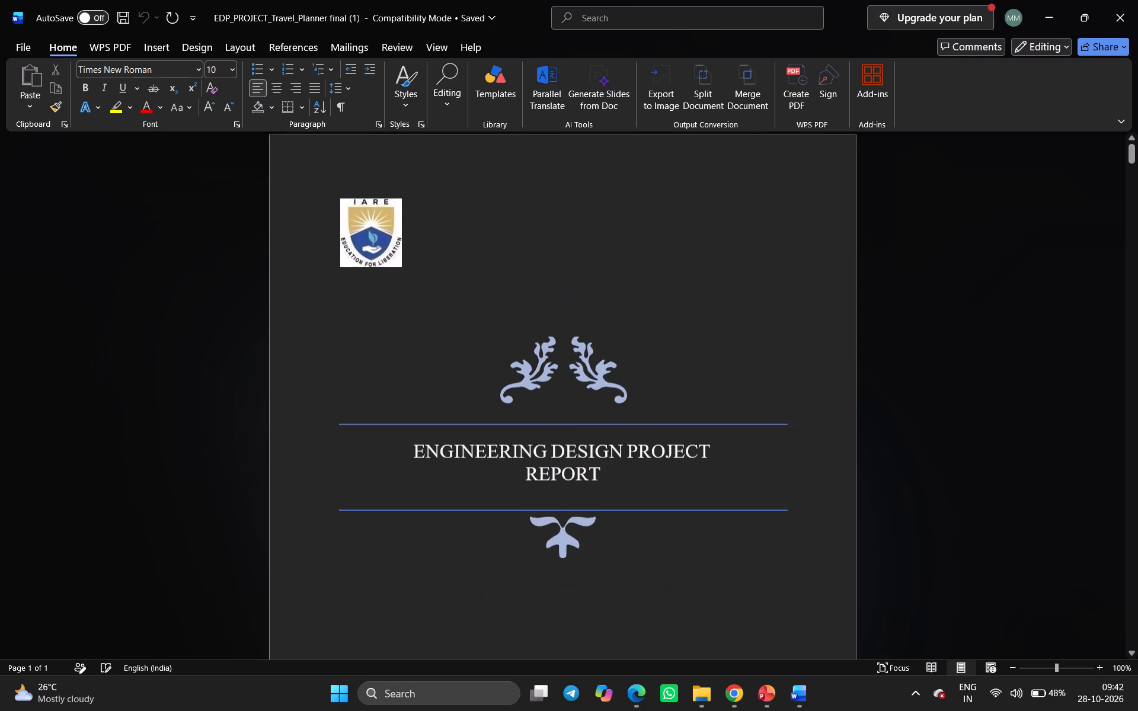
scroll(618, 246, up, 1)
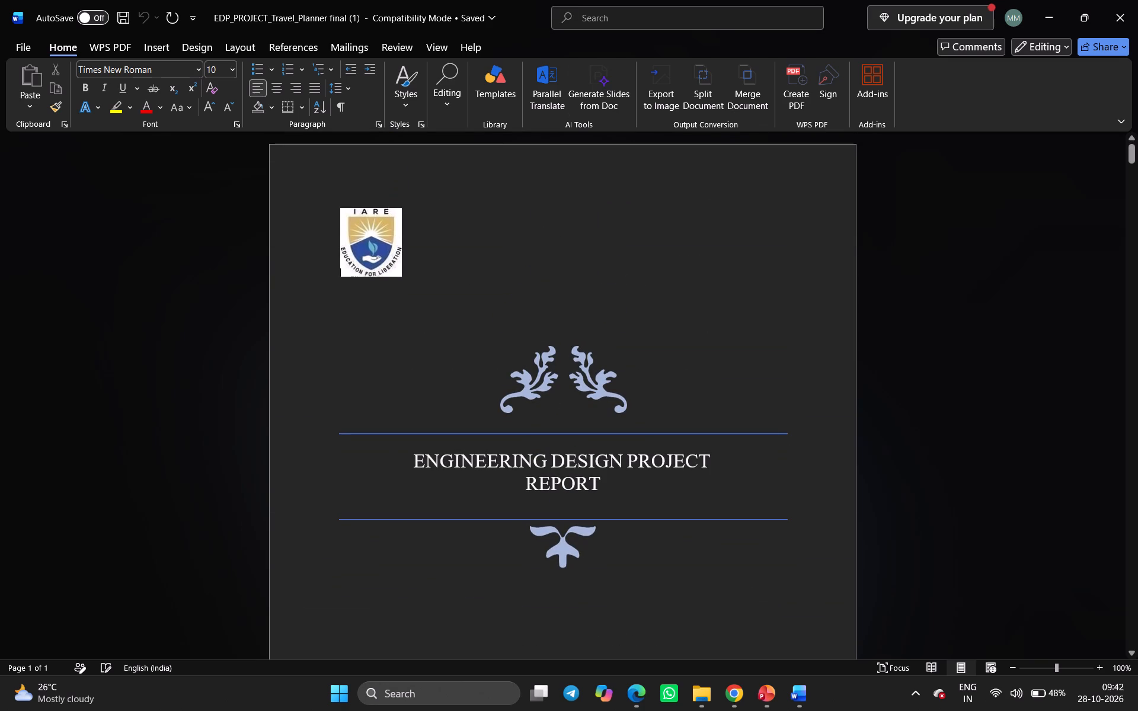
Open the Telegram app.
click(565, 693)
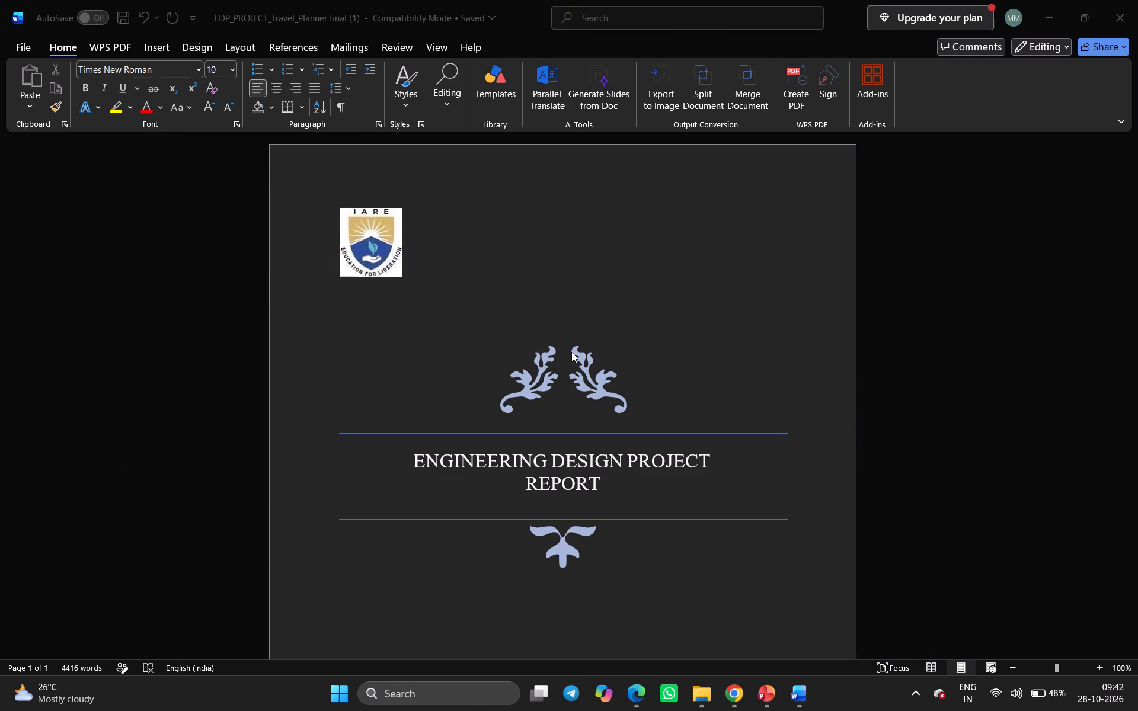
click(572, 697)
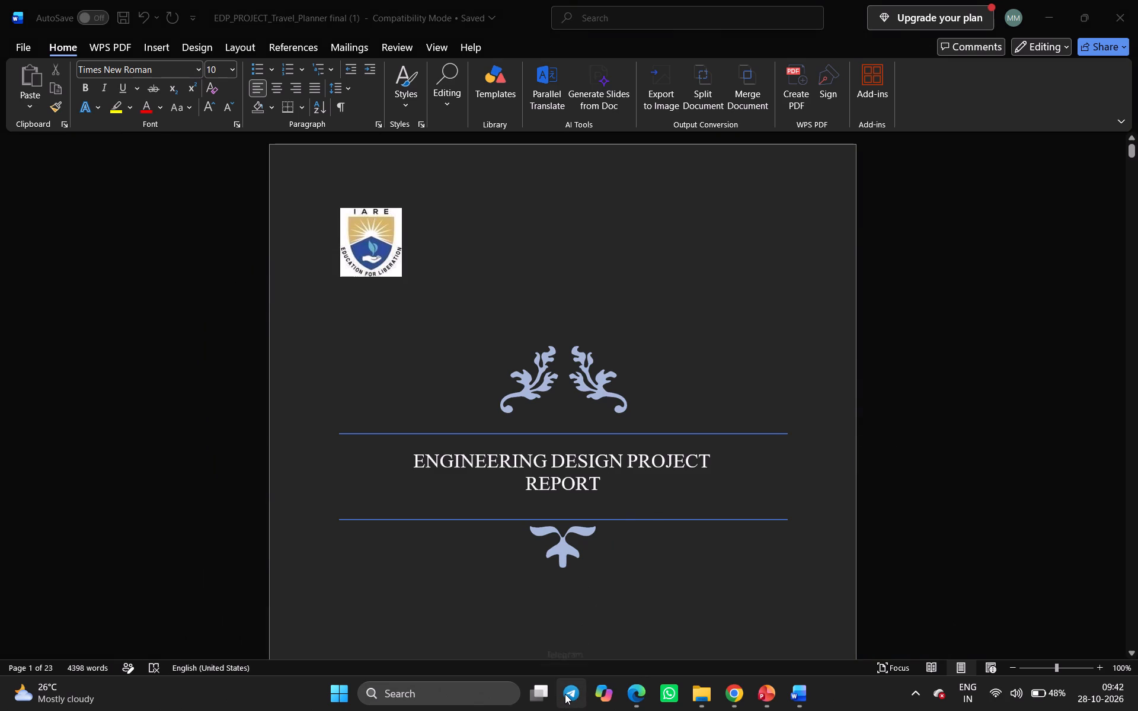
click(571, 690)
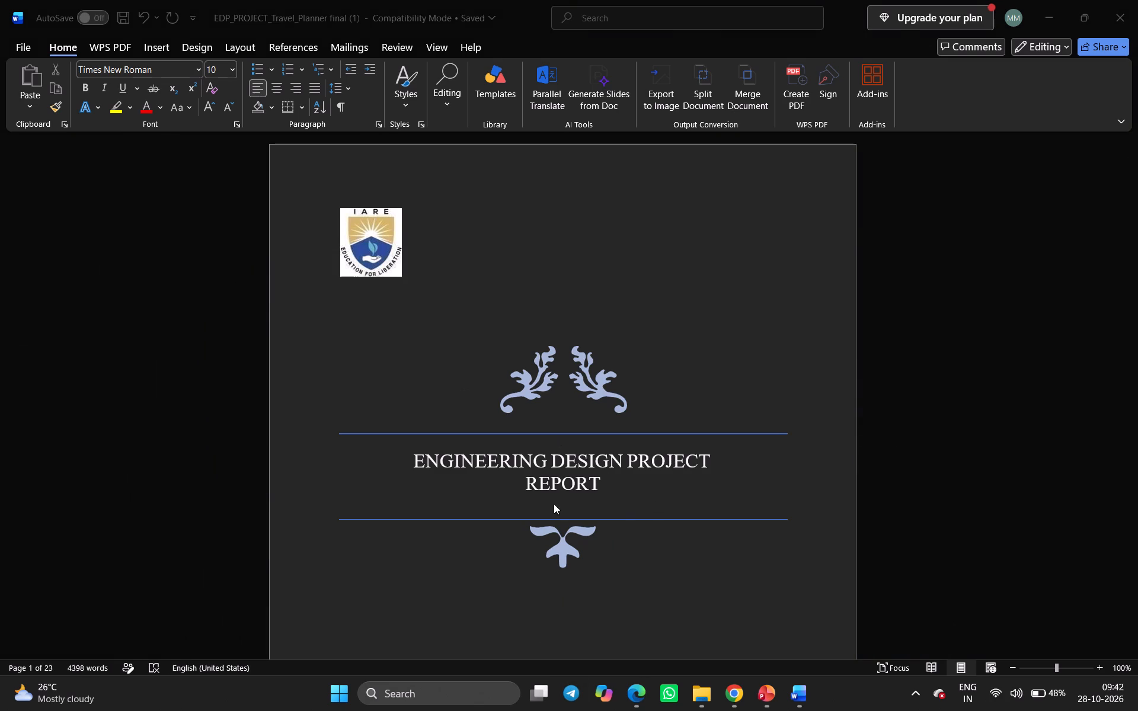
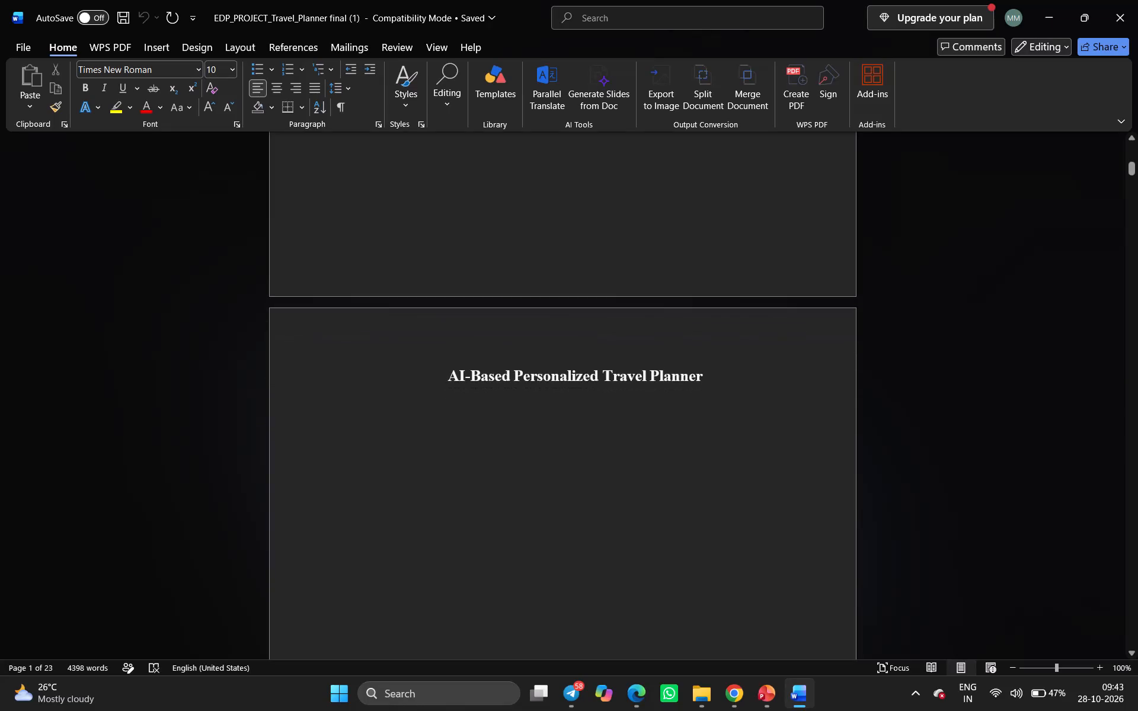
Review the title pages of the converted travel planner report, checking the project title, author lines, logo and institute details.
scroll(703, 385, down, 1)
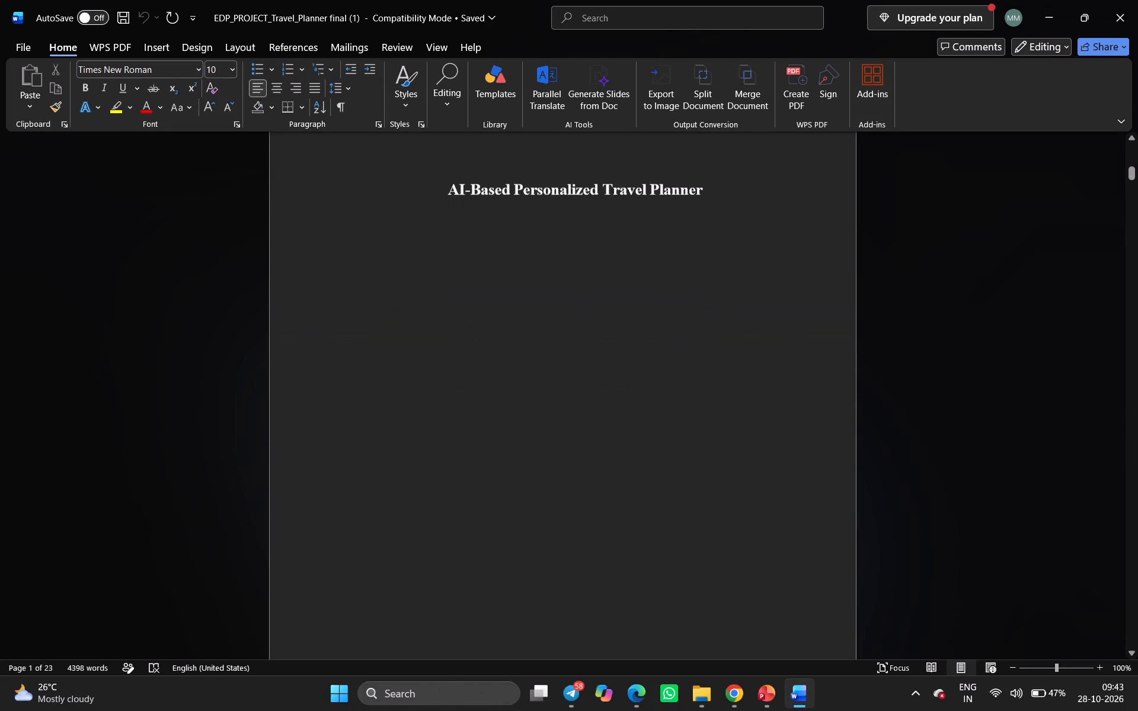
scroll(703, 385, down, 3)
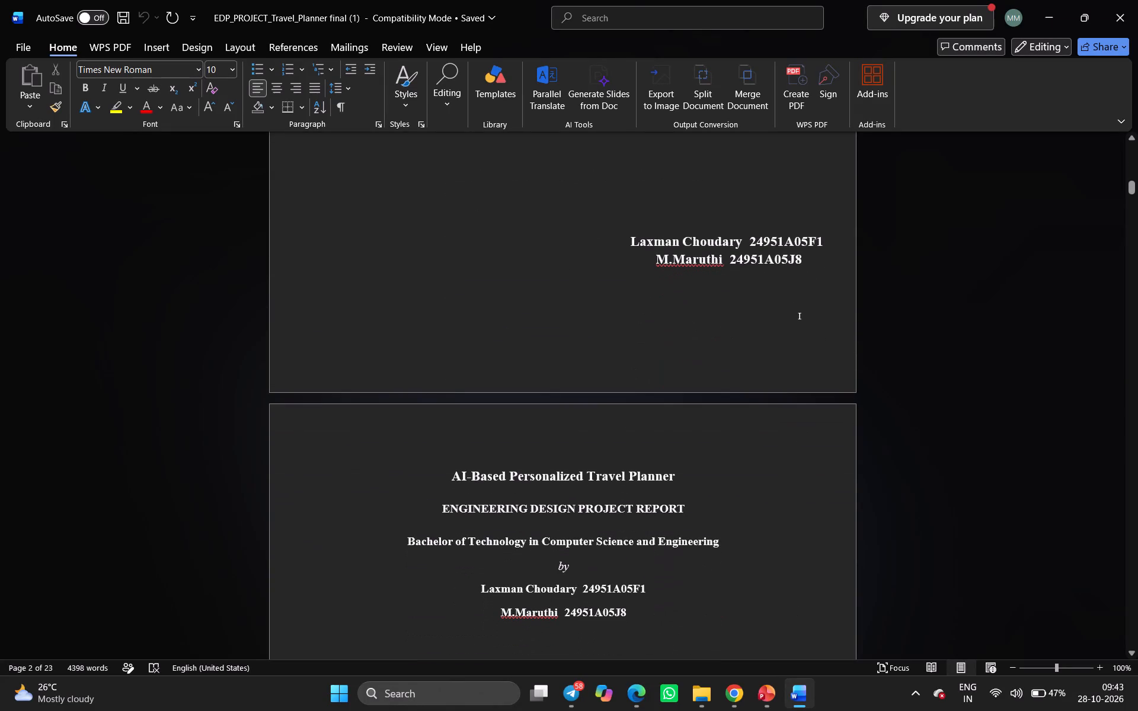
scroll(703, 385, down, 2)
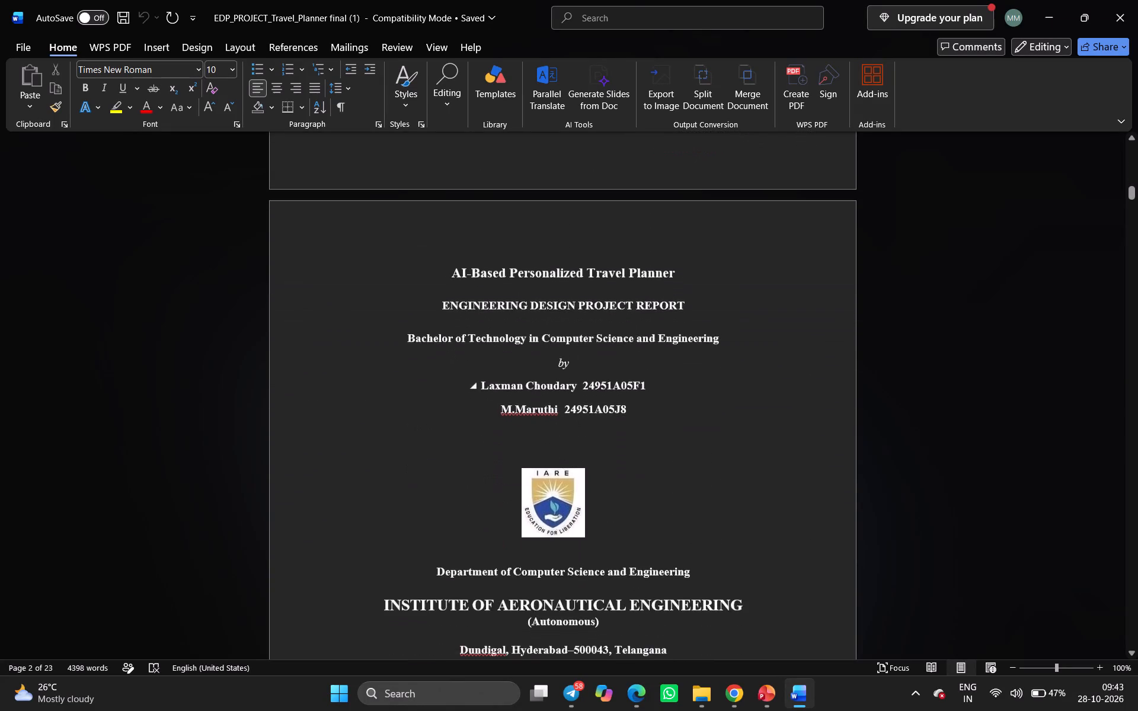
scroll(703, 385, down, 2)
scroll(703, 385, up, 1)
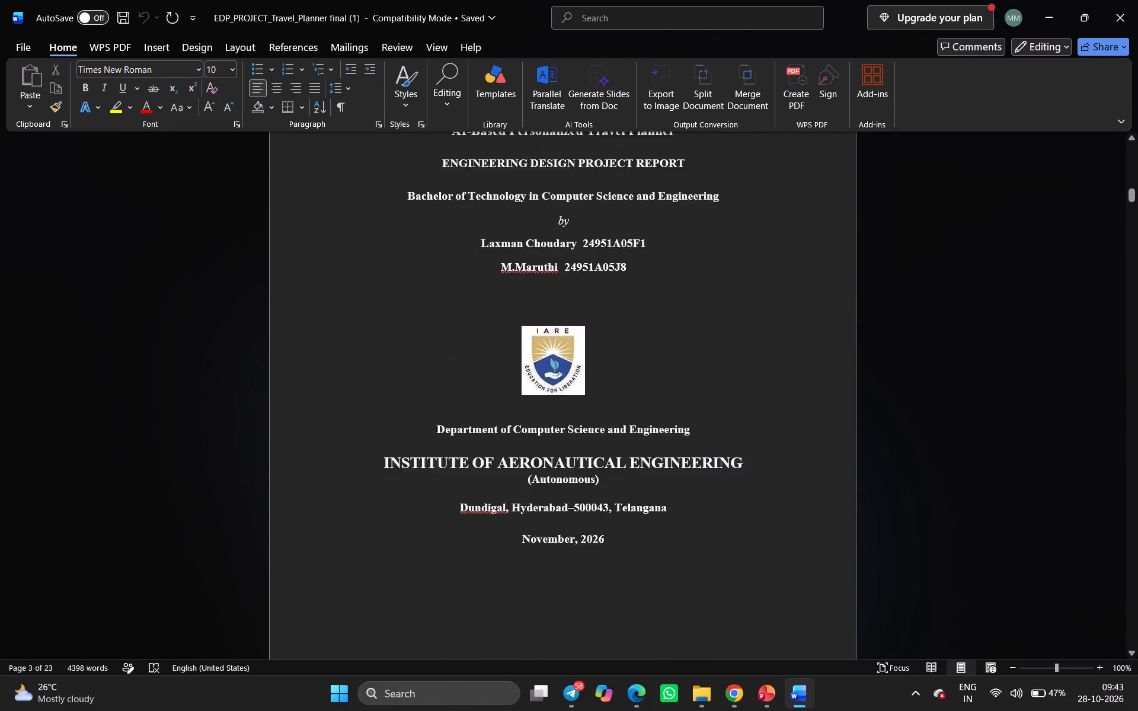
scroll(703, 385, up, 2)
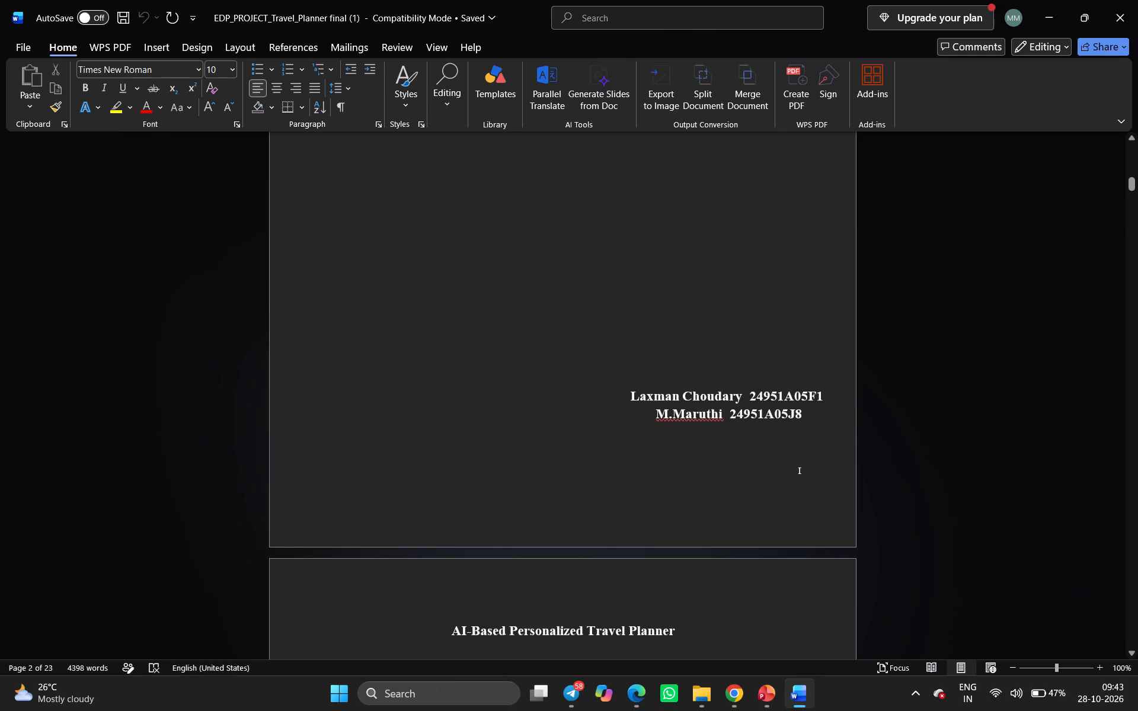
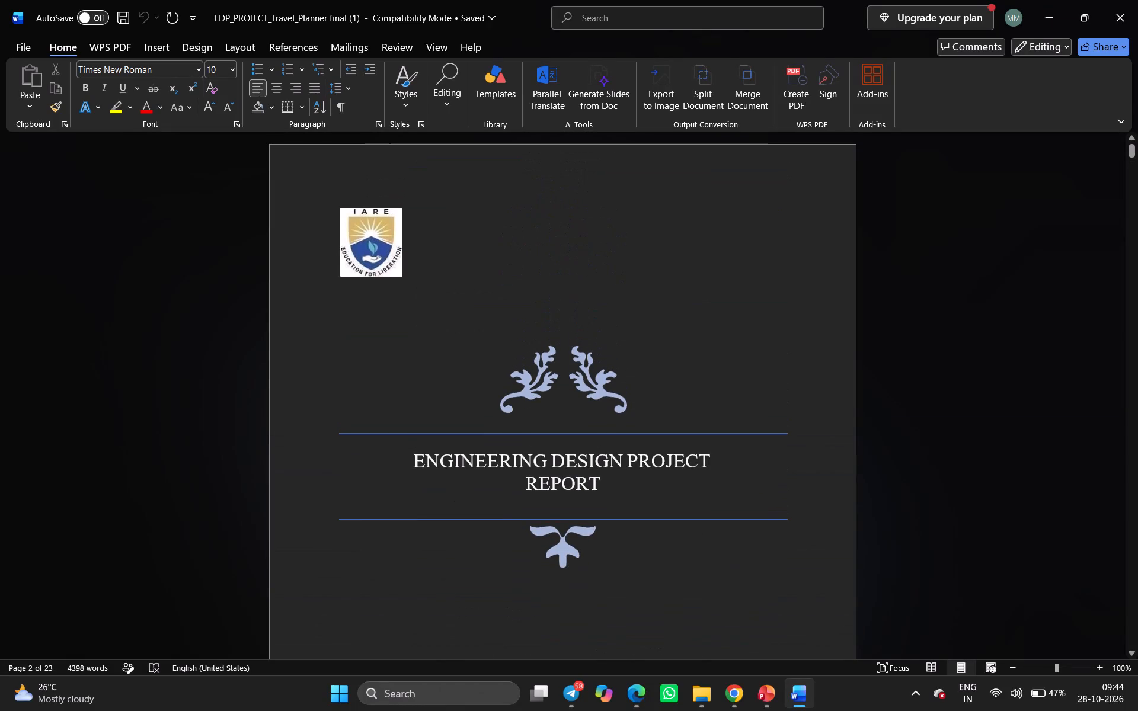
Look through the converted report's opening pages, from the cover and title pages to the approval sheet.
scroll(634, 483, down, 3)
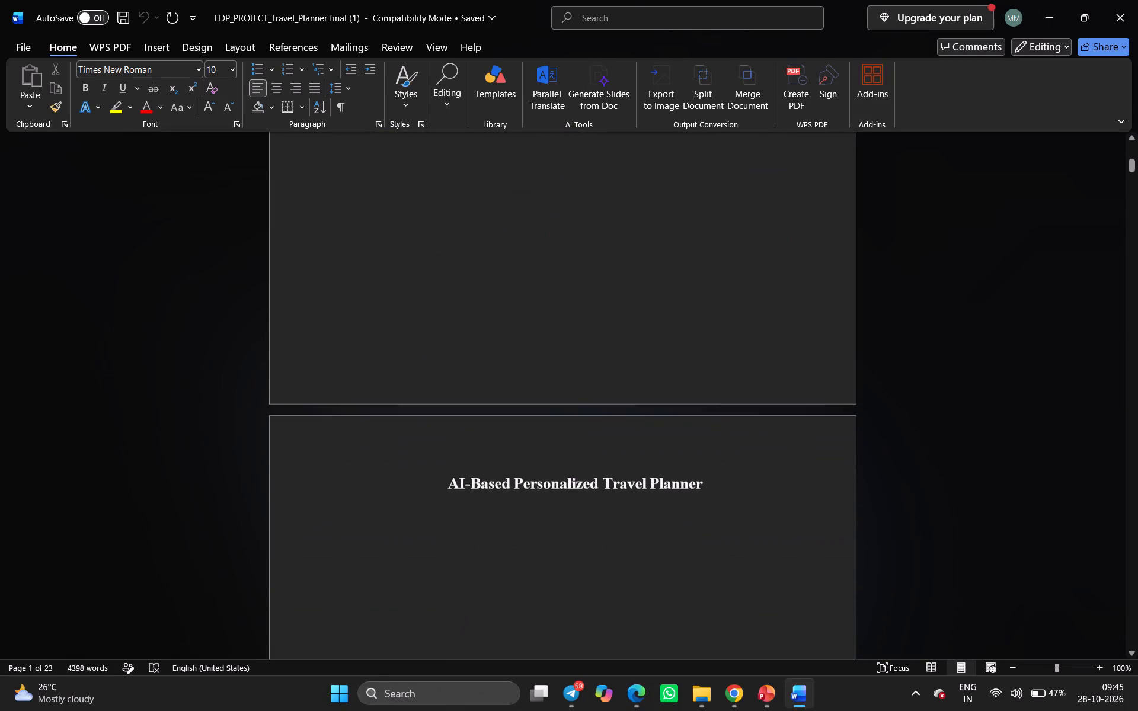
scroll(634, 483, down, 3)
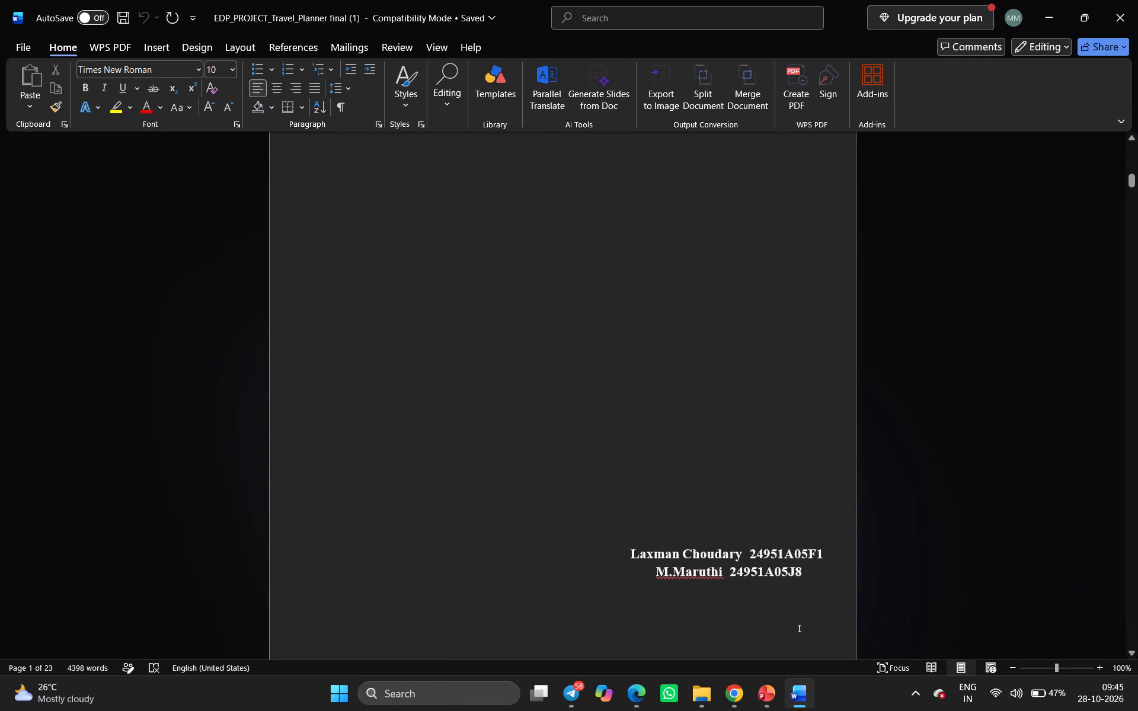
scroll(634, 483, down, 2)
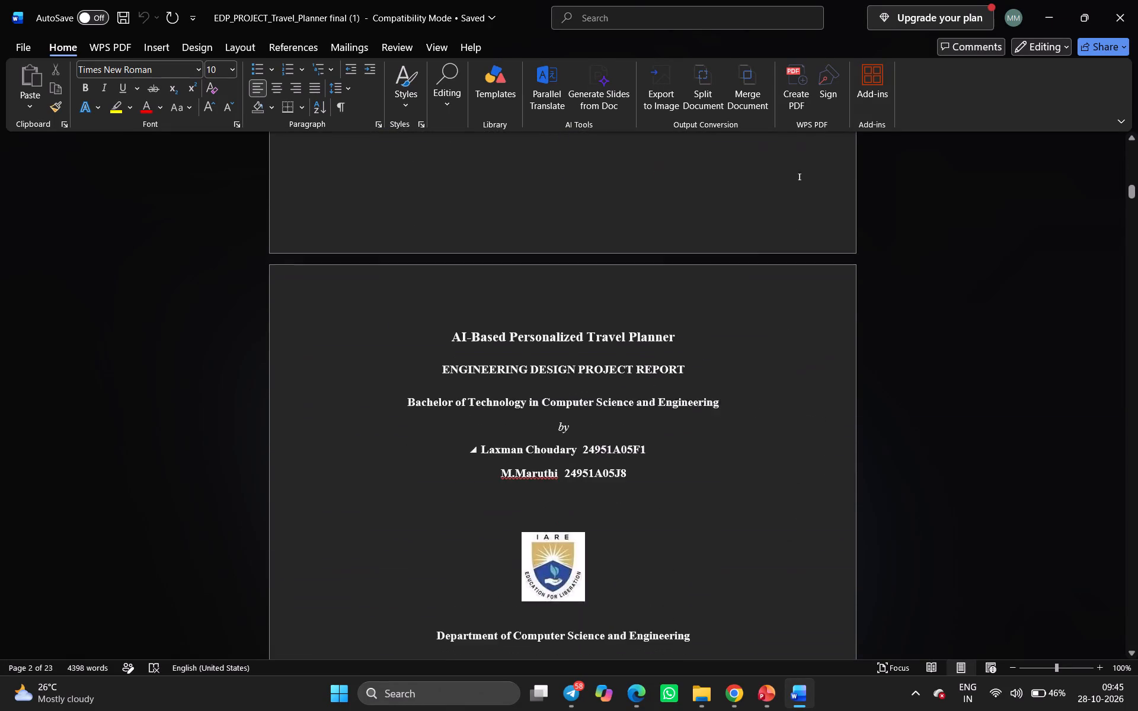
scroll(672, 466, down, 2)
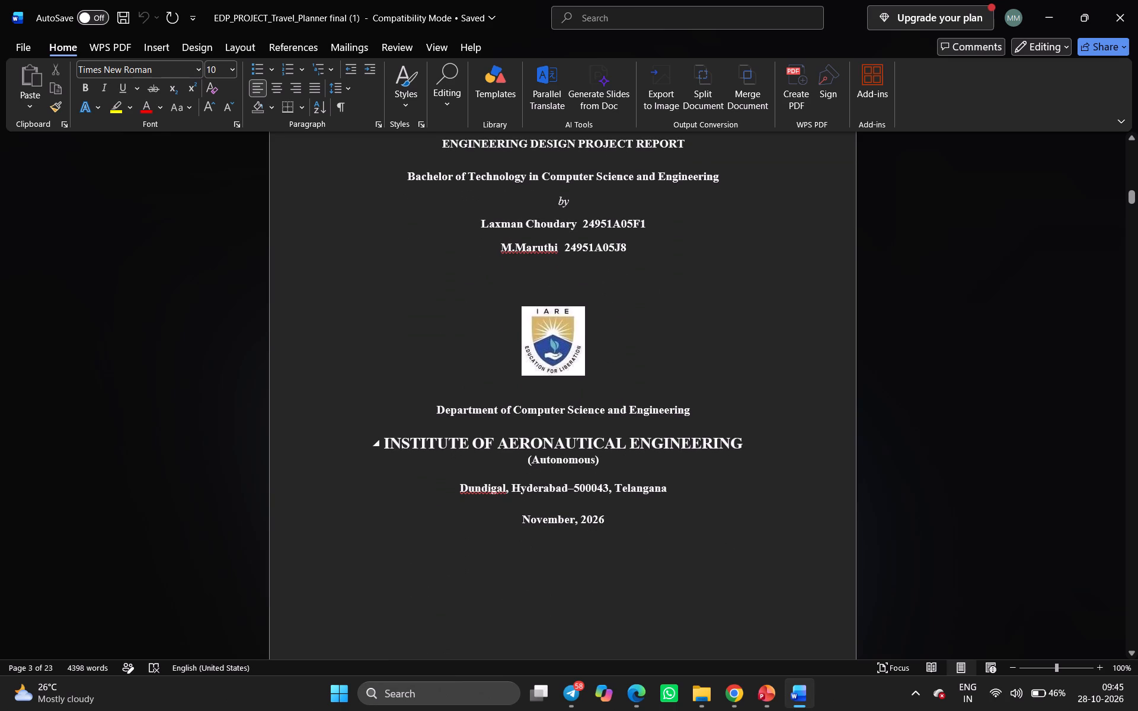
scroll(626, 451, down, 4)
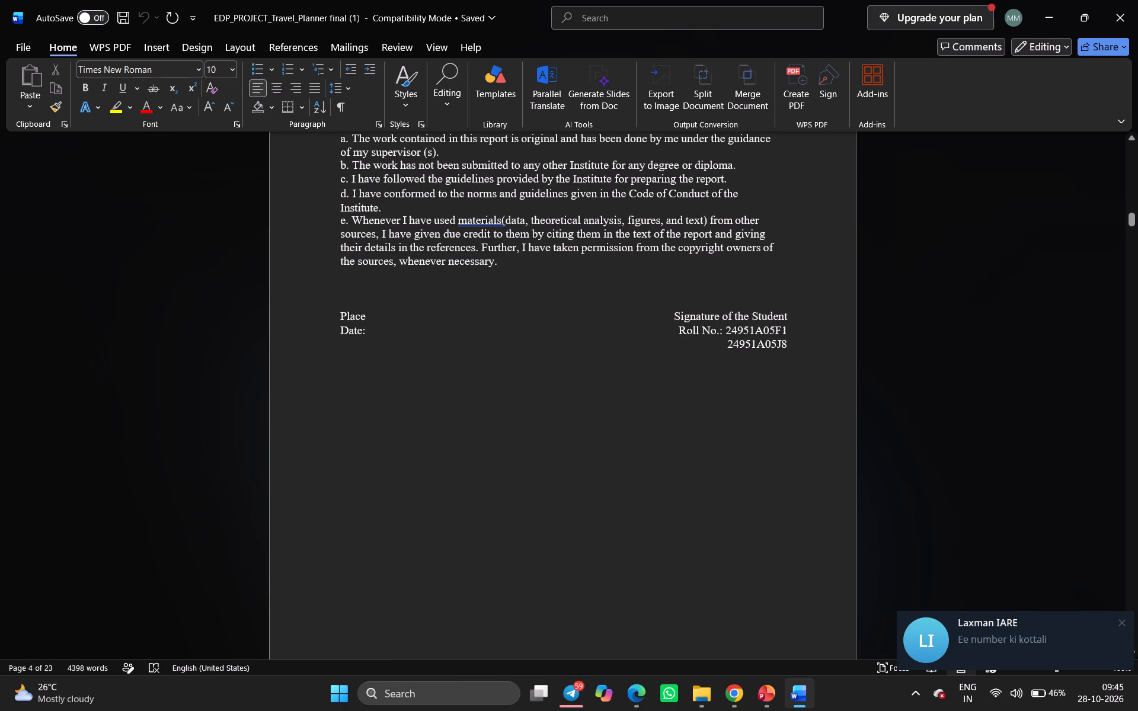
scroll(624, 401, down, 4)
scroll(624, 401, up, 1)
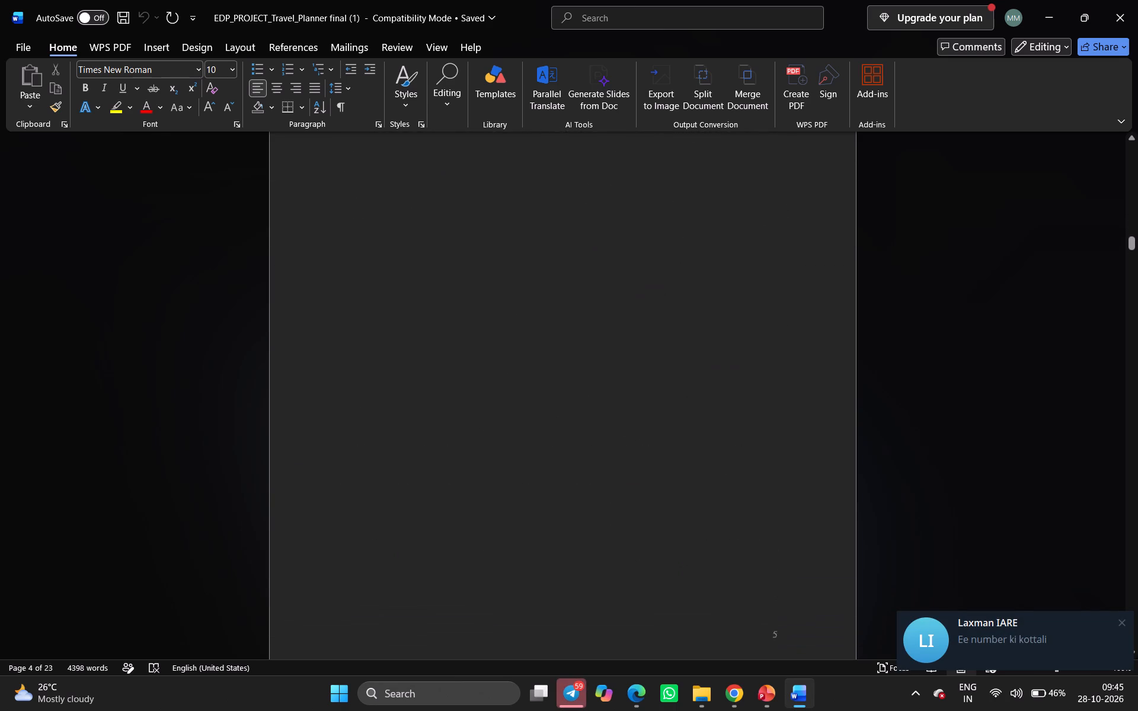
scroll(624, 401, up, 2)
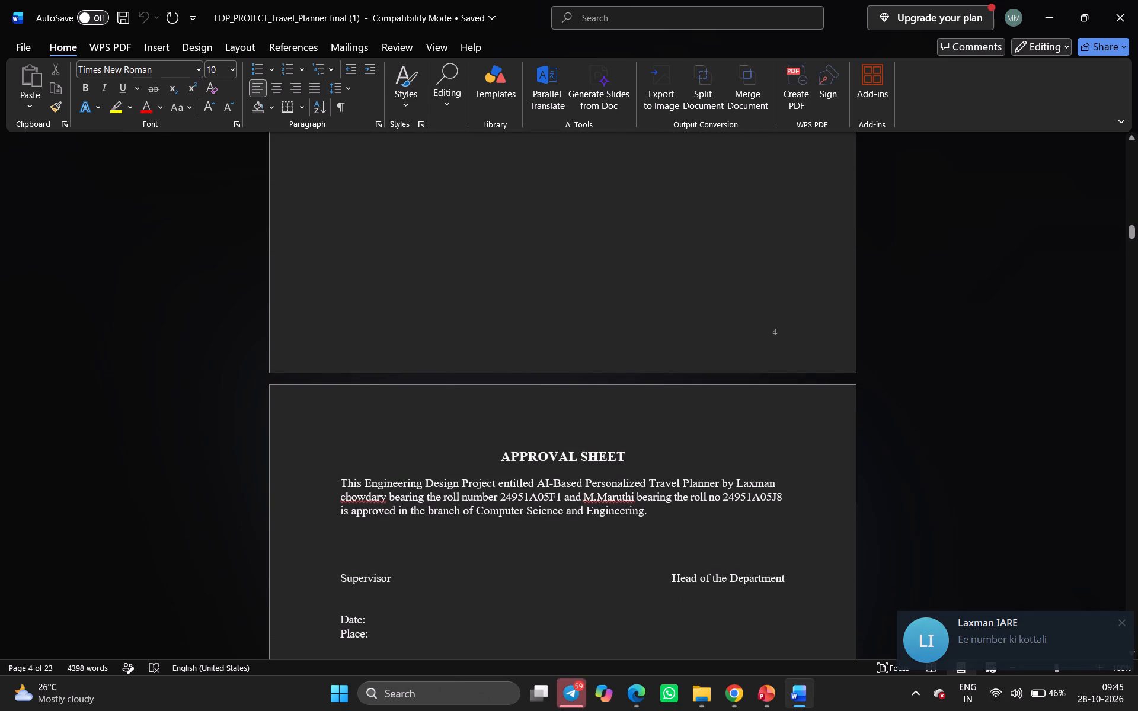
scroll(642, 524, down, 1)
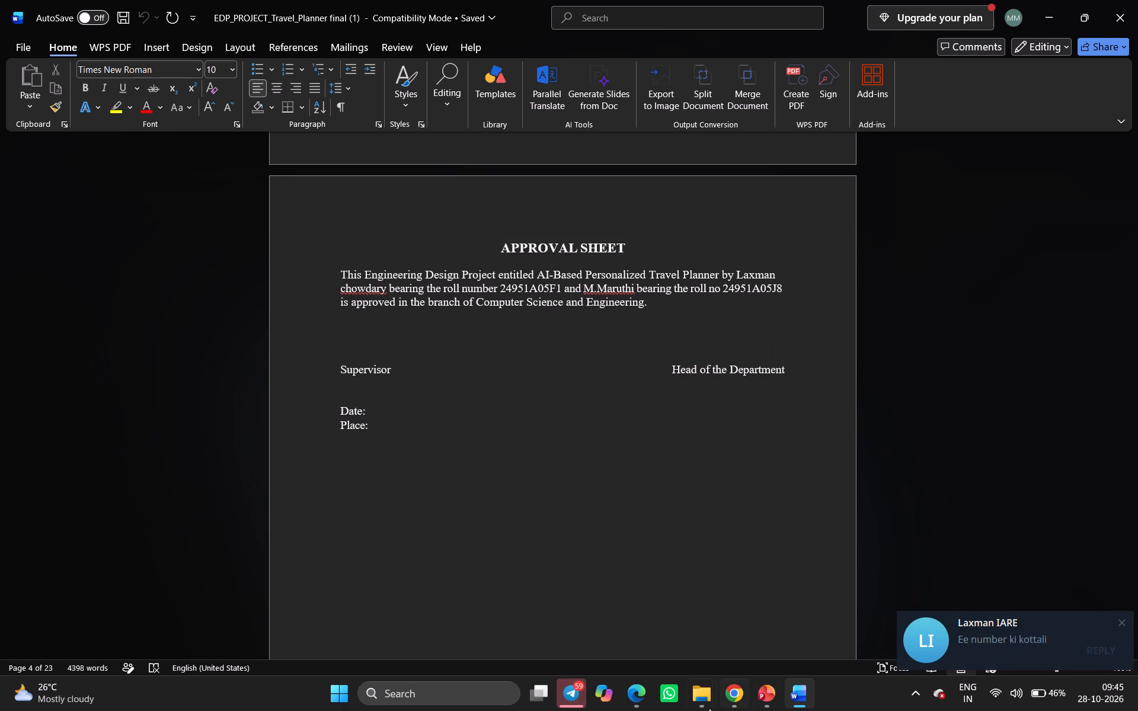
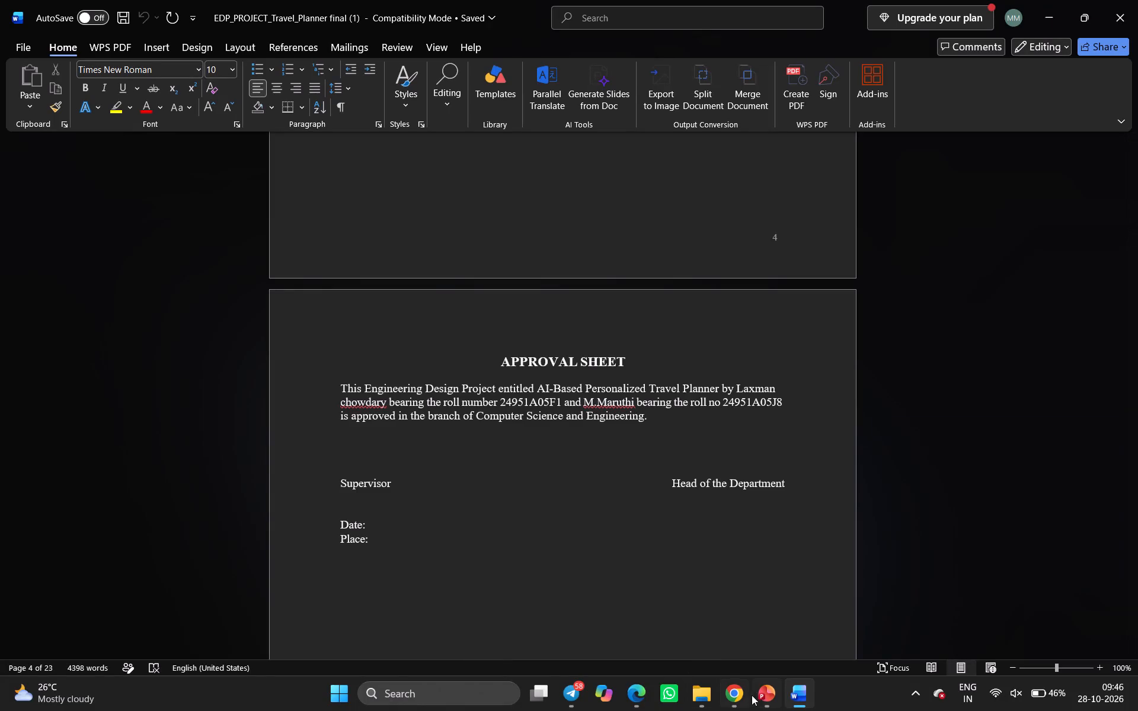
Open the EDP PROJECT presentation from the Downloads folder, look at its opening slides, and close it.
click(690, 699)
click(655, 624)
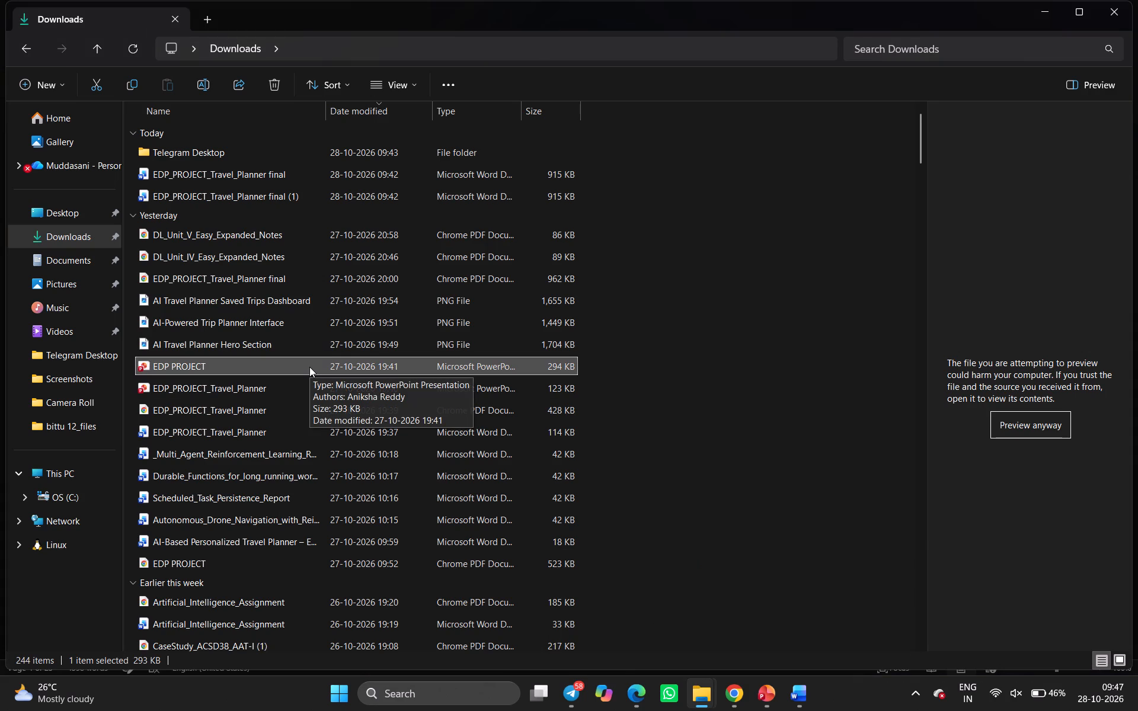
double_click(253, 369)
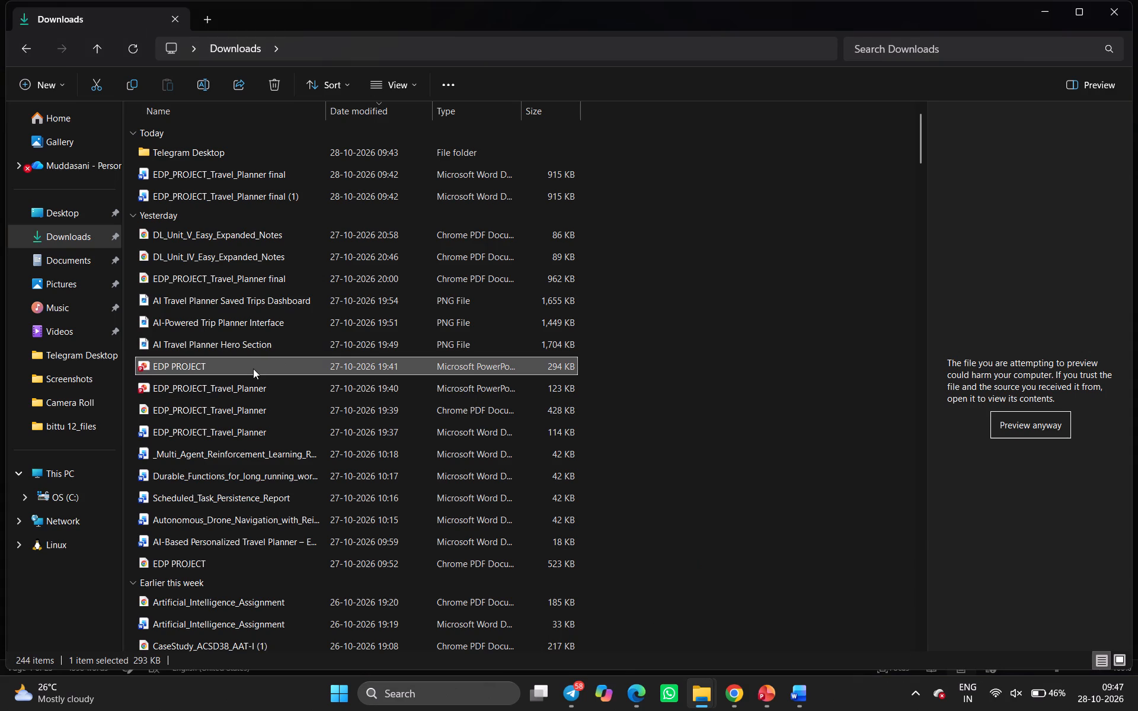
scroll(520, 399, down, 1)
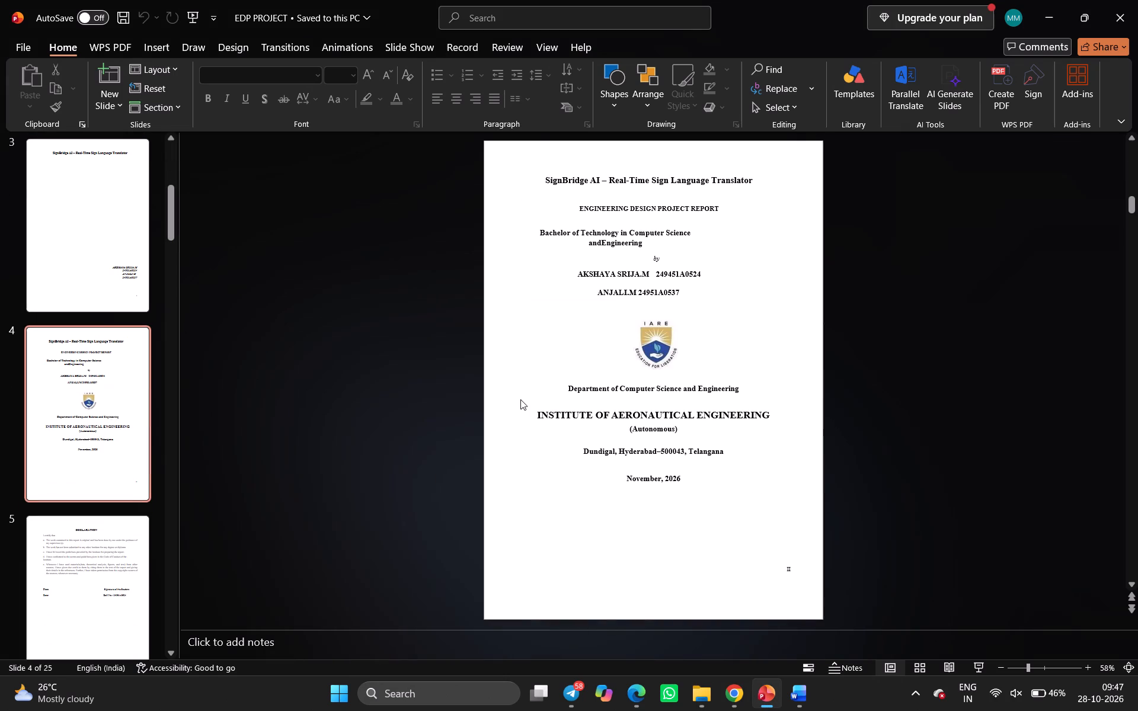
click(1127, 9)
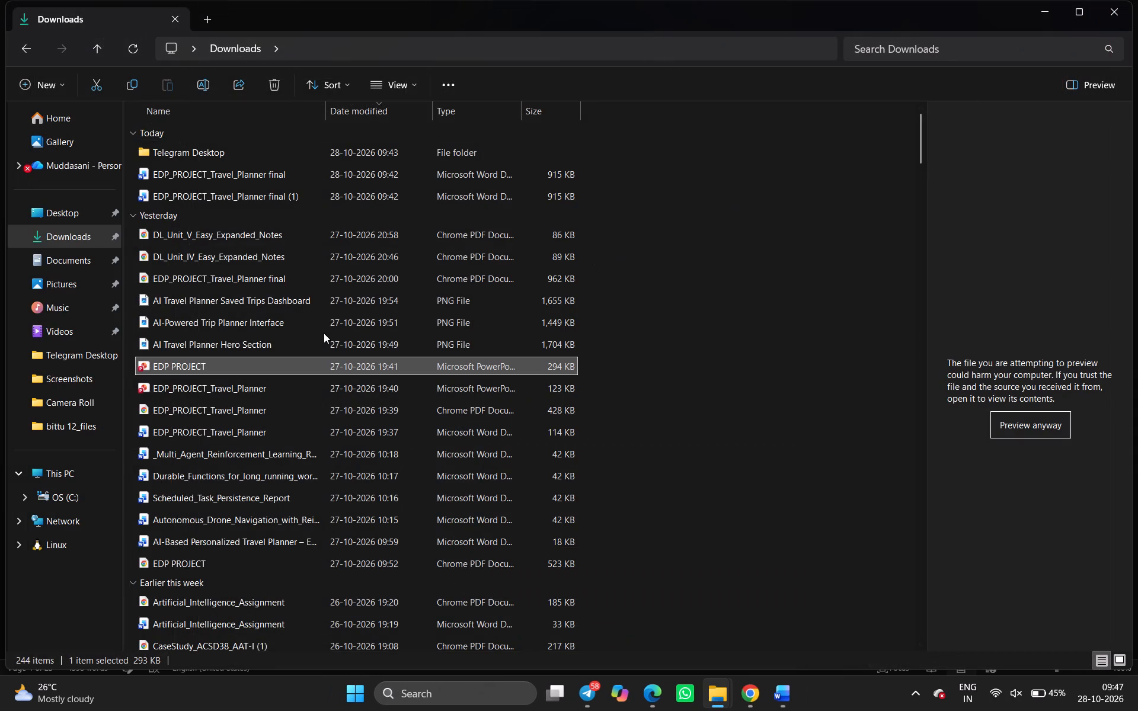
Open the EDP_PROJECT_Travel_Planner presentation from Downloads and look through its opening slides, from the cover past the list of abbreviations.
double_click(228, 388)
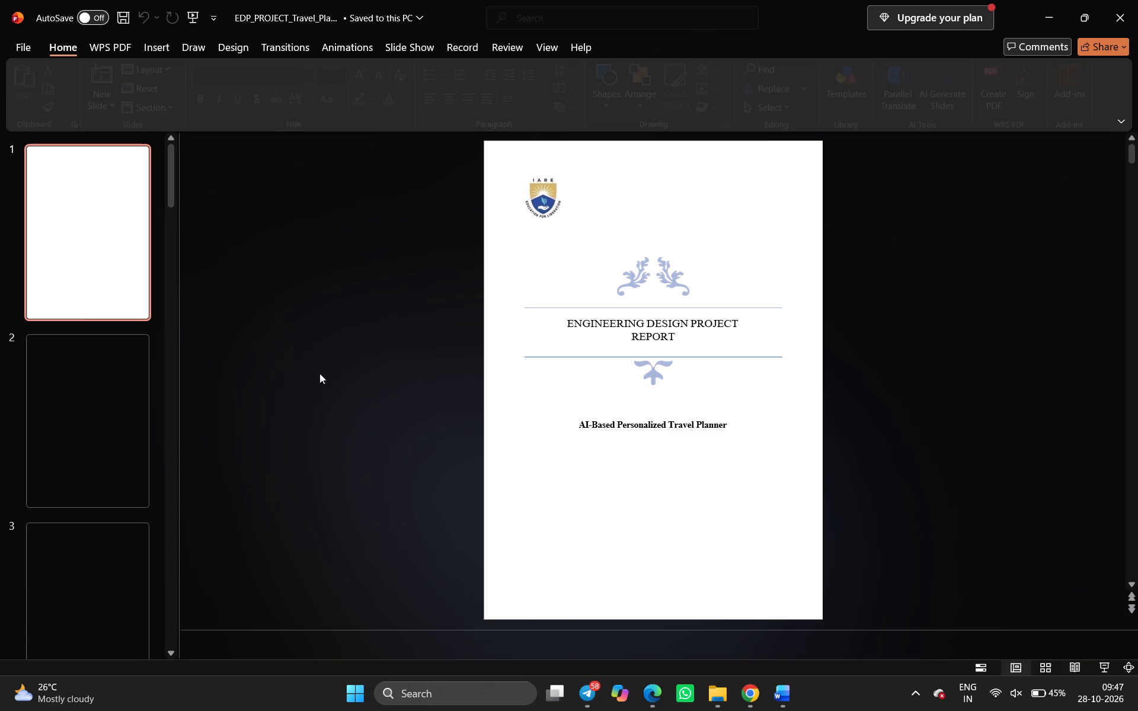
key(Down)
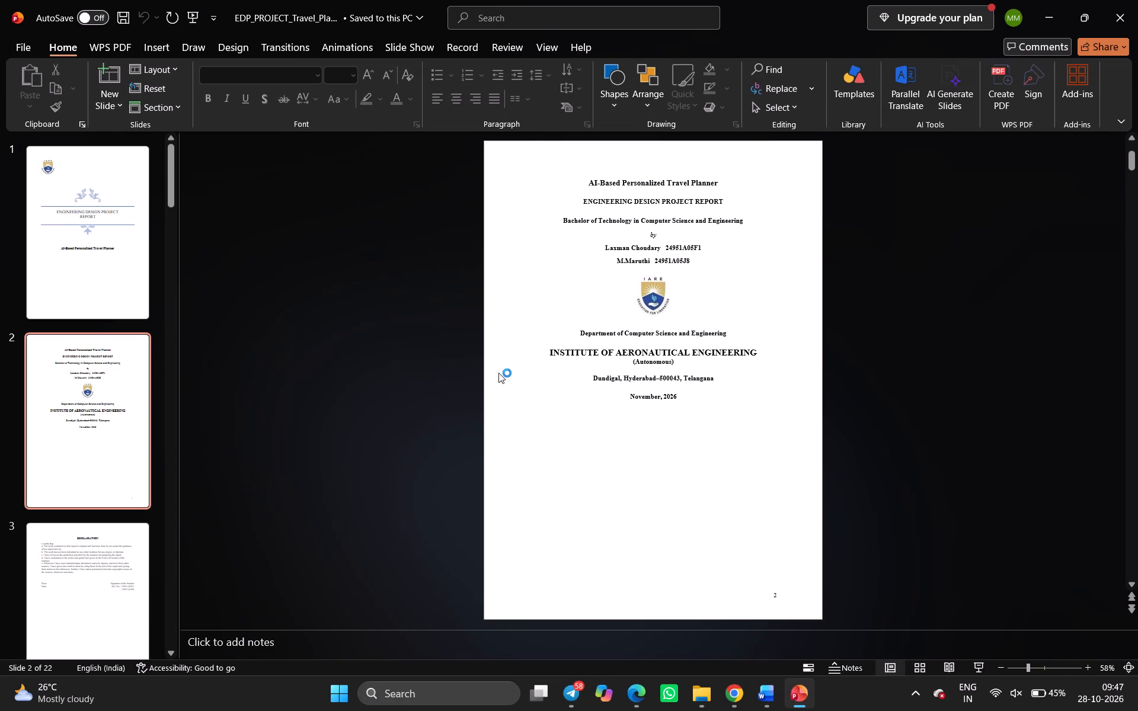
key(Up)
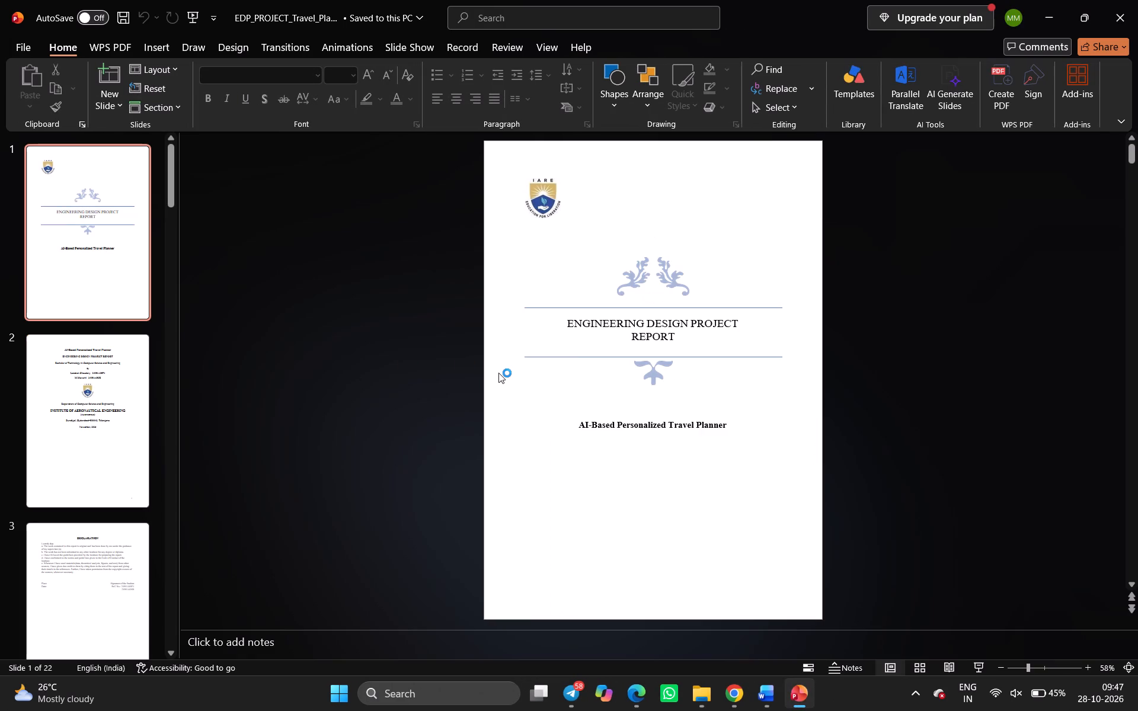
key(Down)
key(Down)
key(Down)
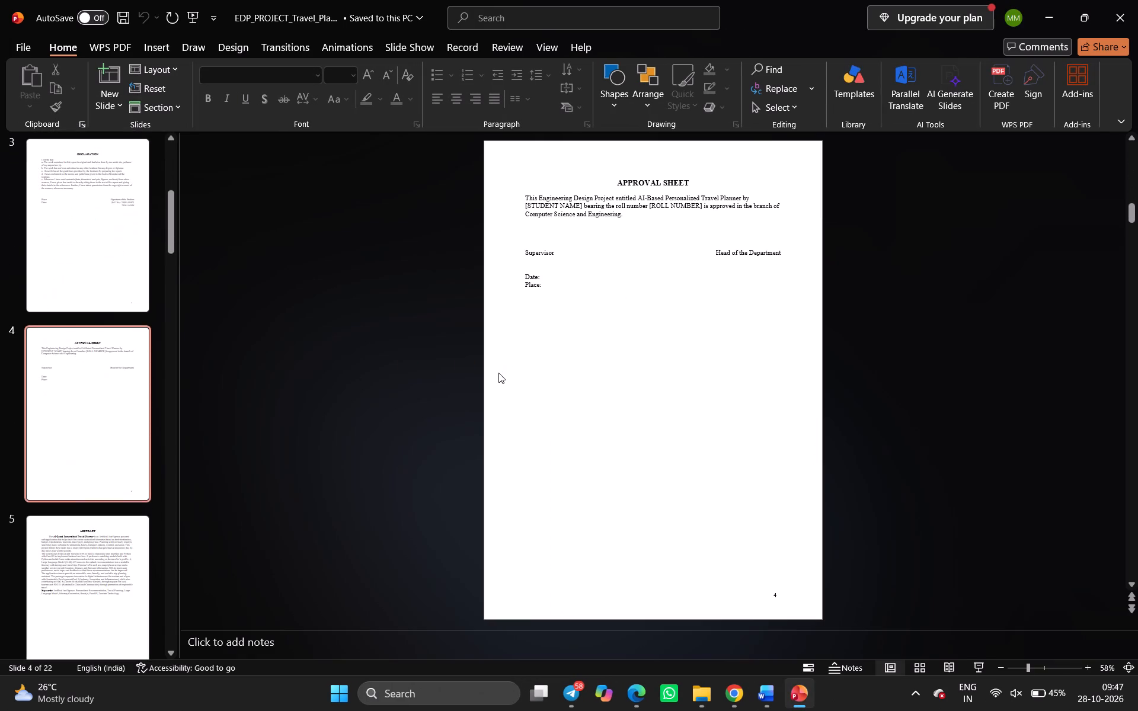
key(Down)
key(Down)
key(Down)
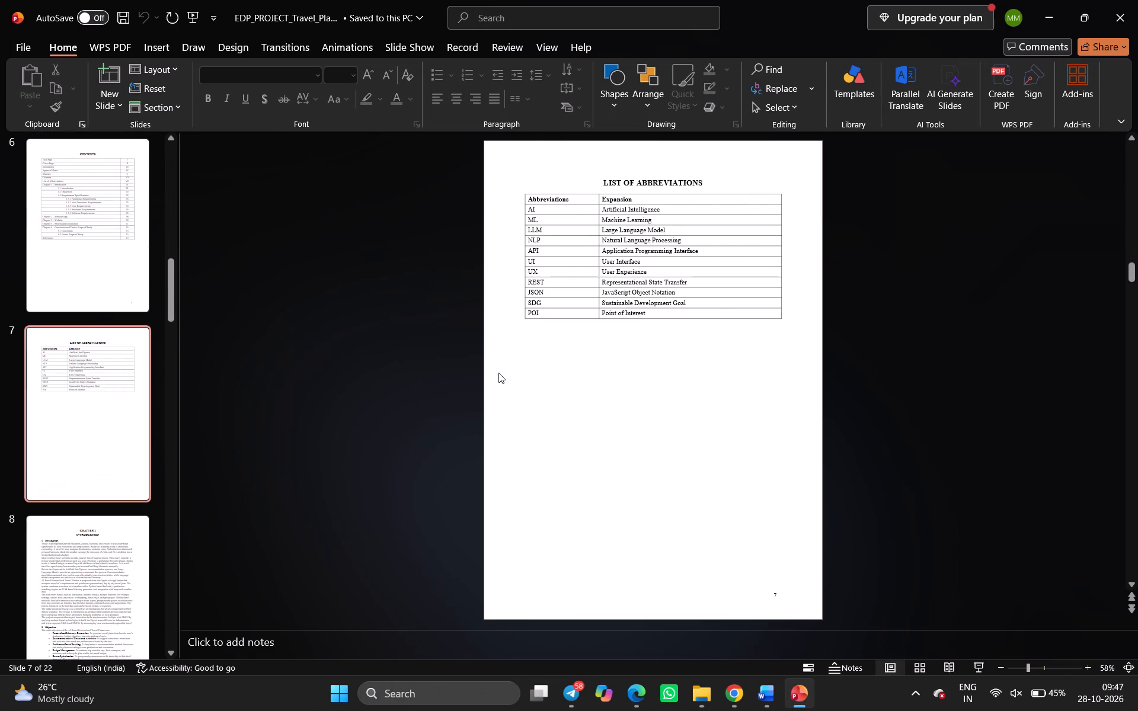
key(Down)
key(Up)
key(Up)
key(Up)
key(Up)
key(Up)
key(Up)
key(Up)
key(Up)
key(Up)
key(Up)
key(Up)
key(Up)
key(Up)
key(Up)
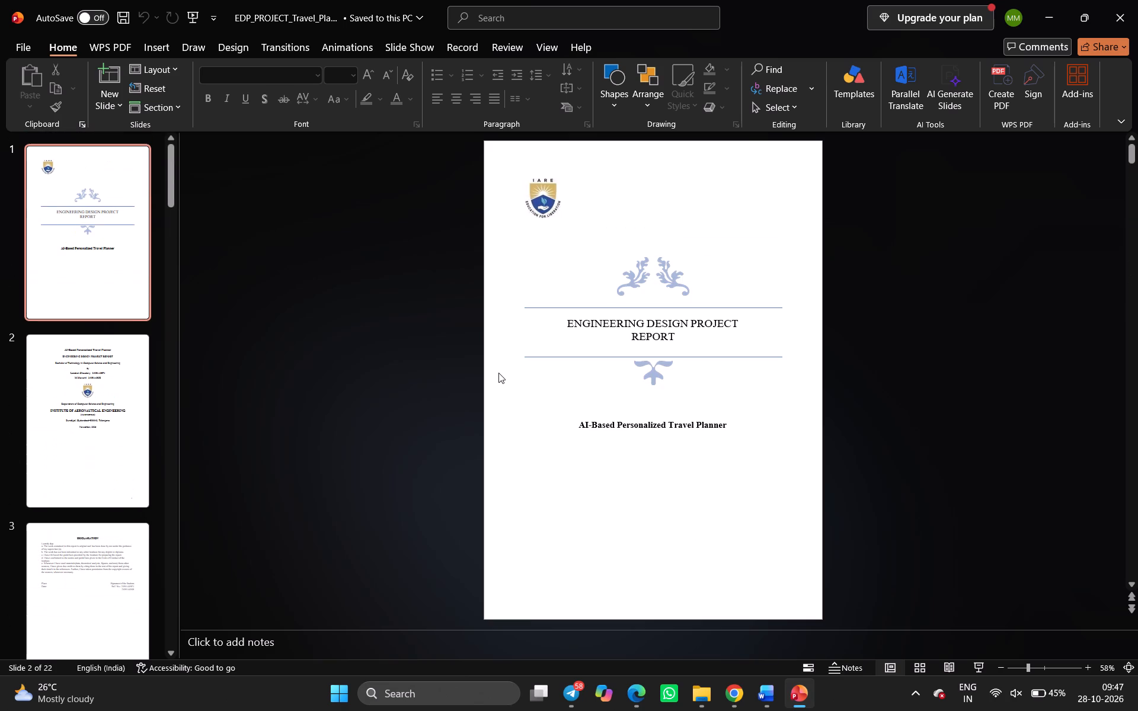
key(Down)
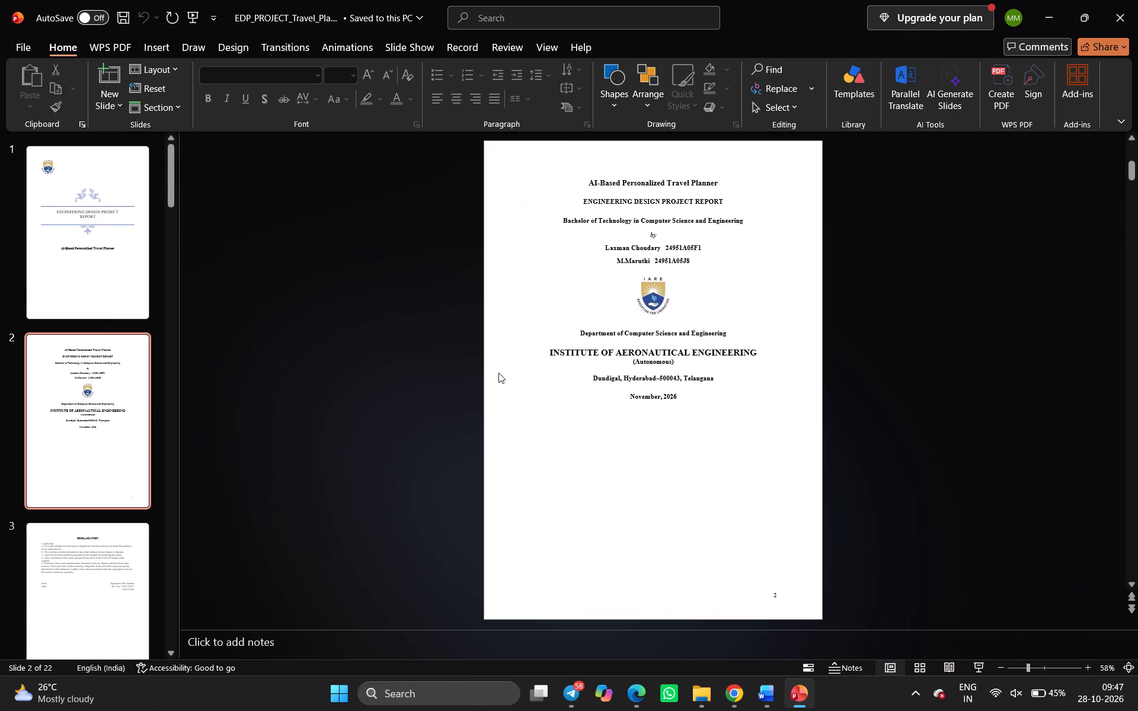
key(Up)
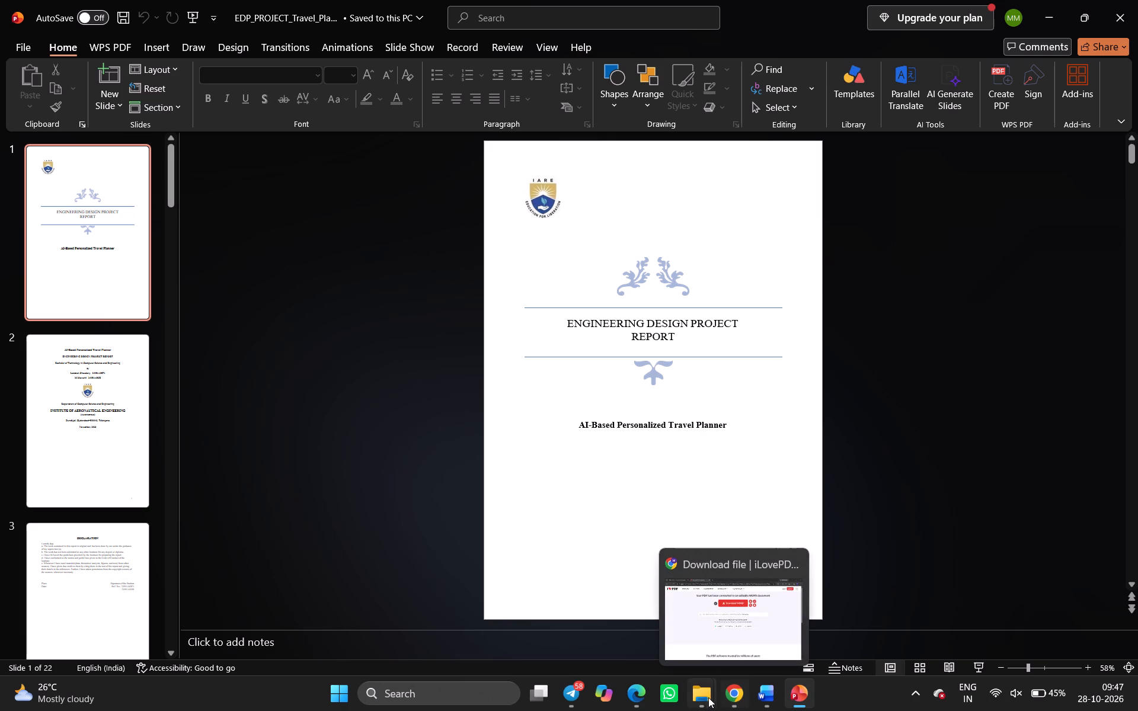
Reopen the EDP PROJECT presentation from Downloads and copy slide 3, the SignBridge AI title page with student names.
click(676, 622)
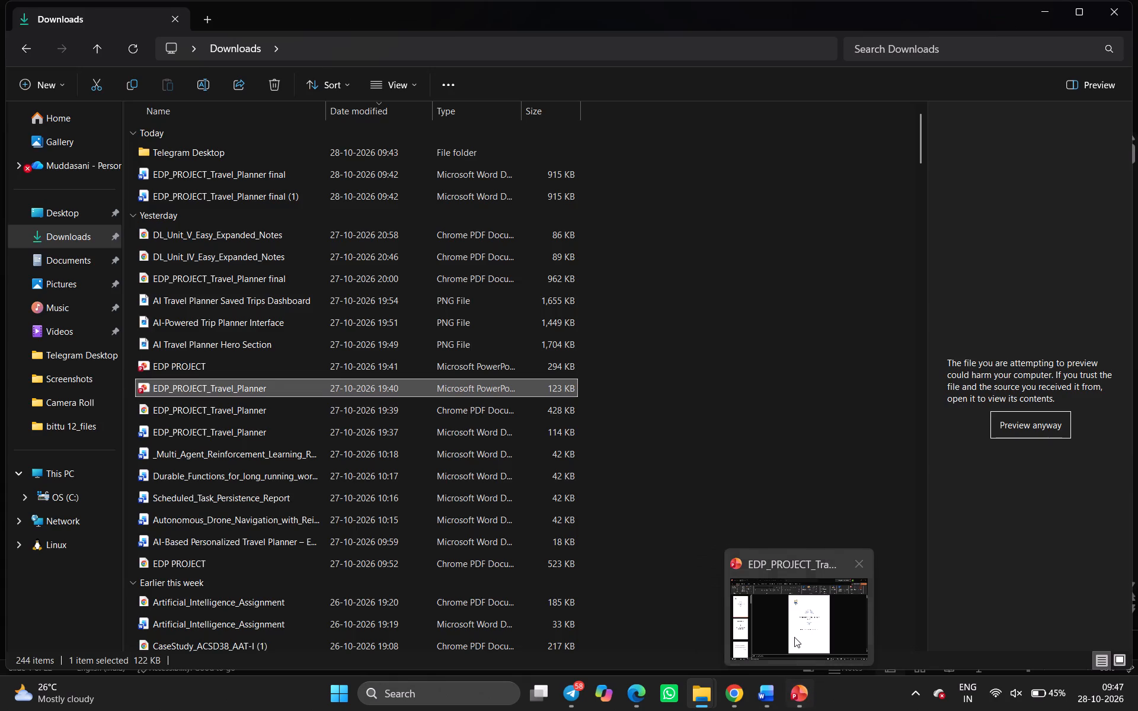
click(791, 633)
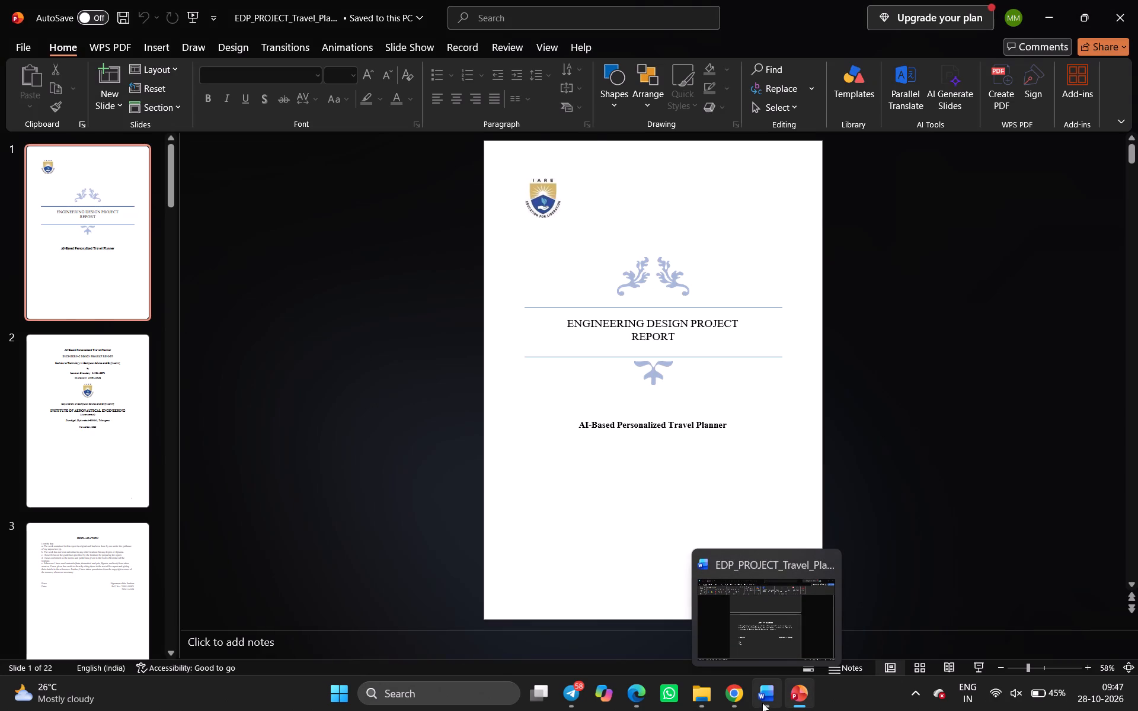
click(679, 630)
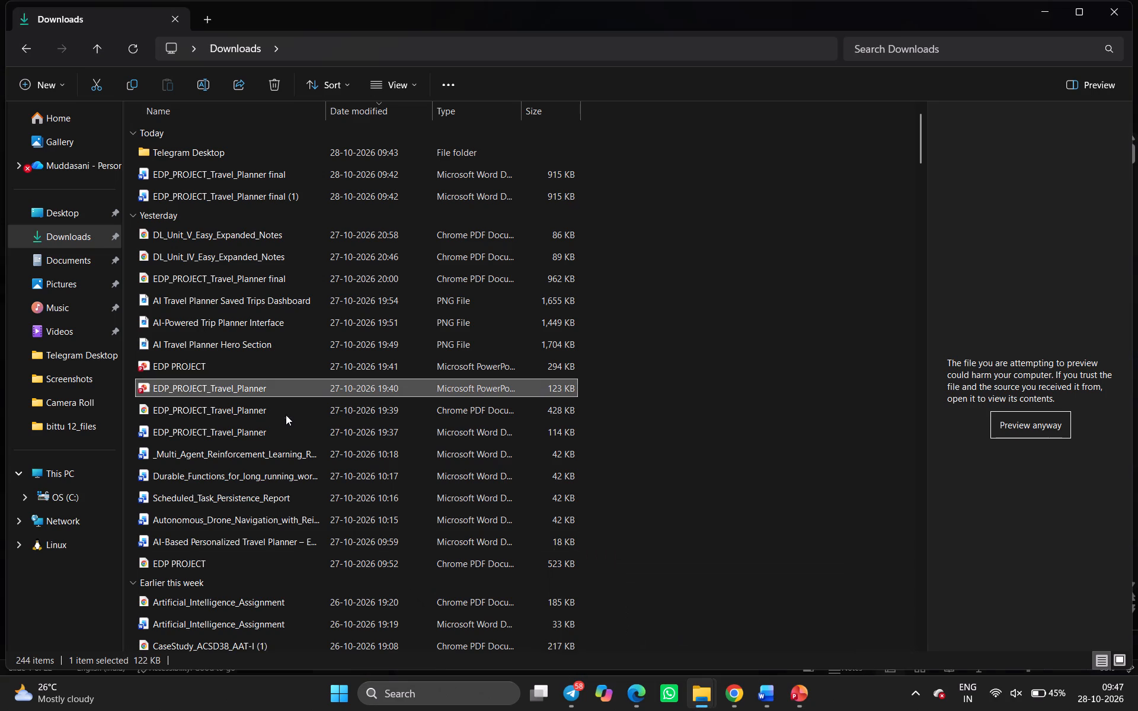
double_click(232, 371)
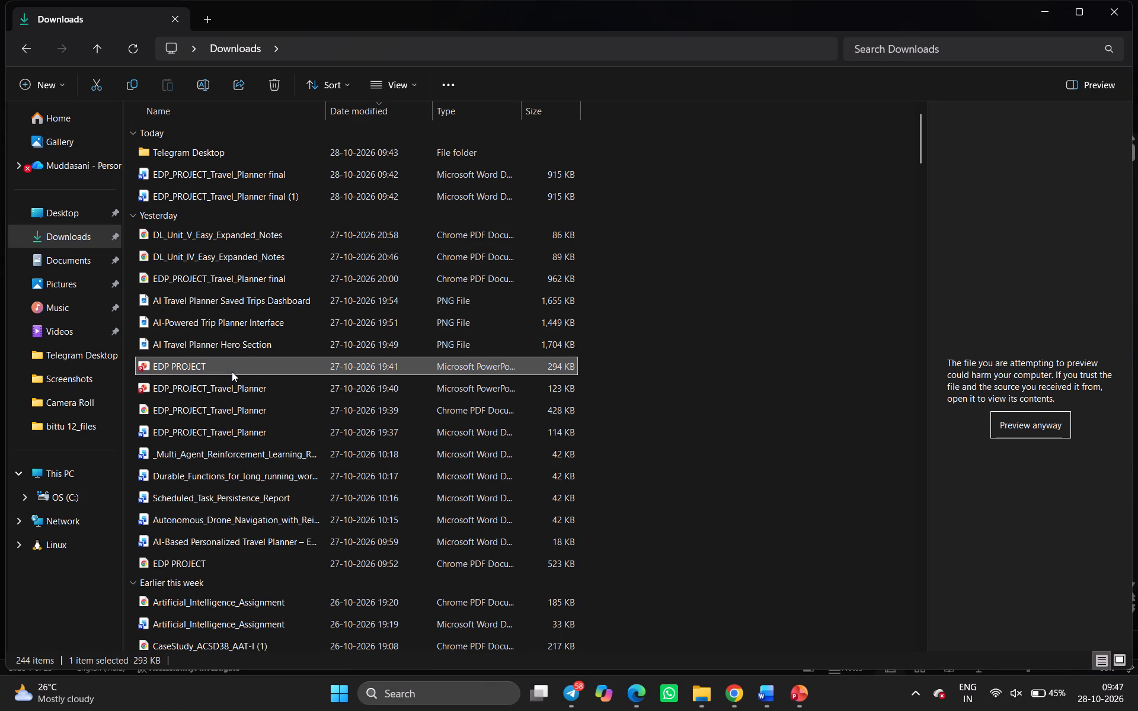
double_click(187, 369)
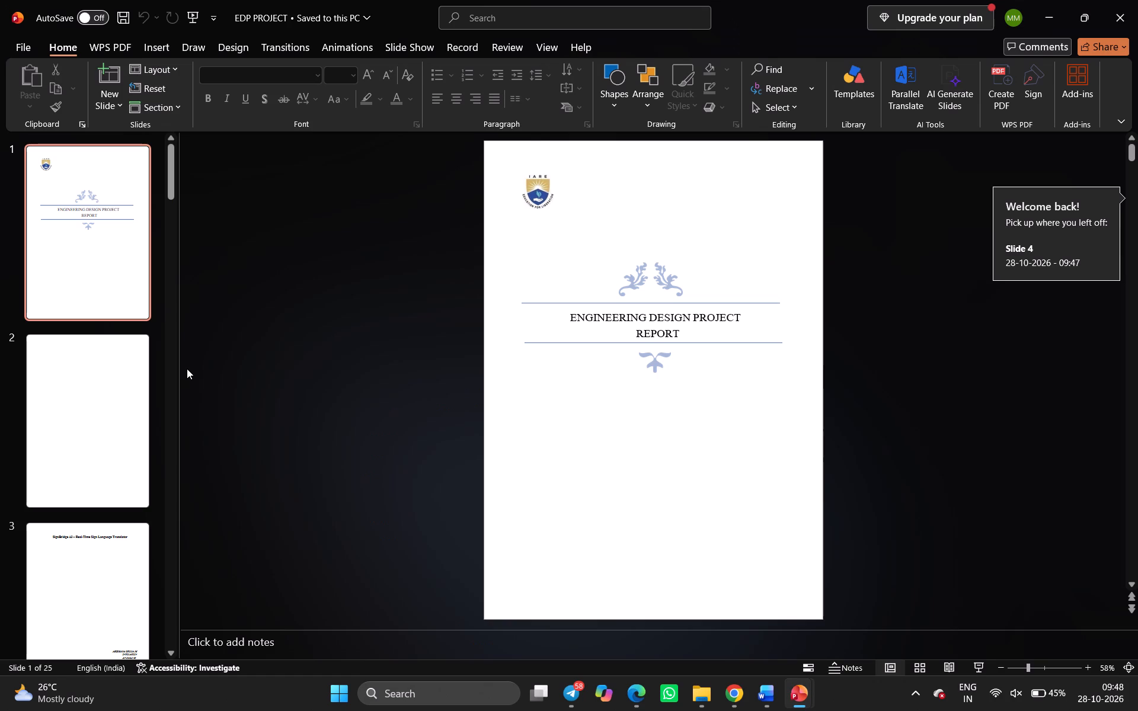
key(Down)
key(Down)
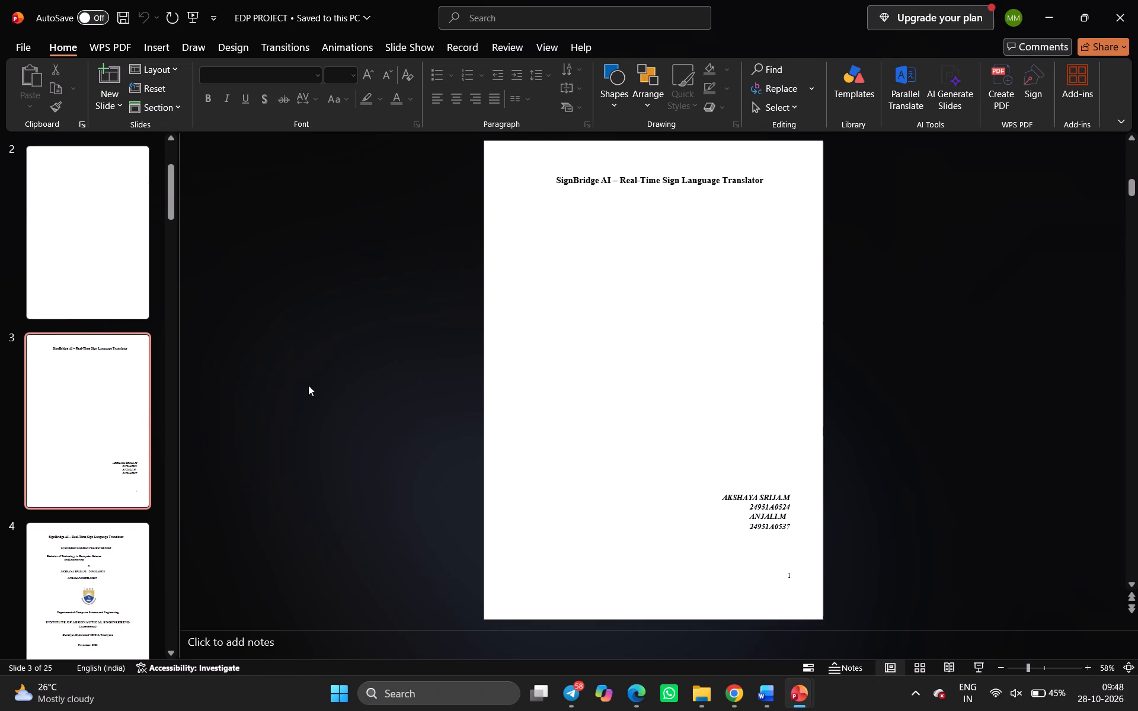
key(ctrl+c)
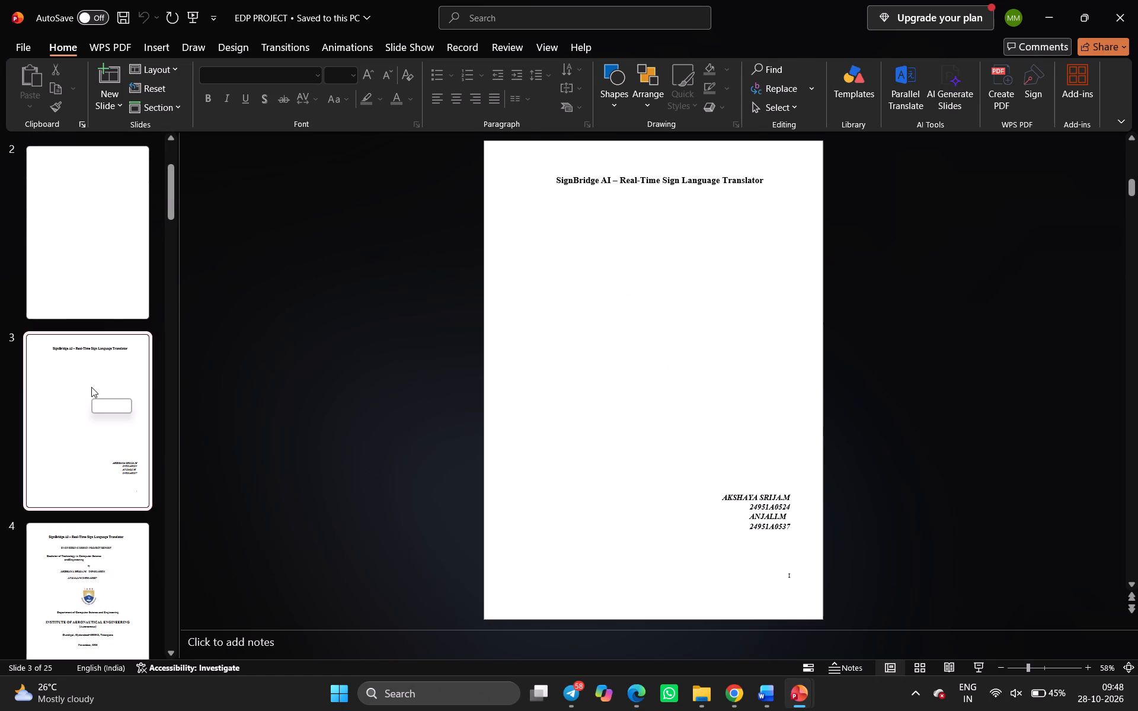
right_click(91, 387)
click(142, 57)
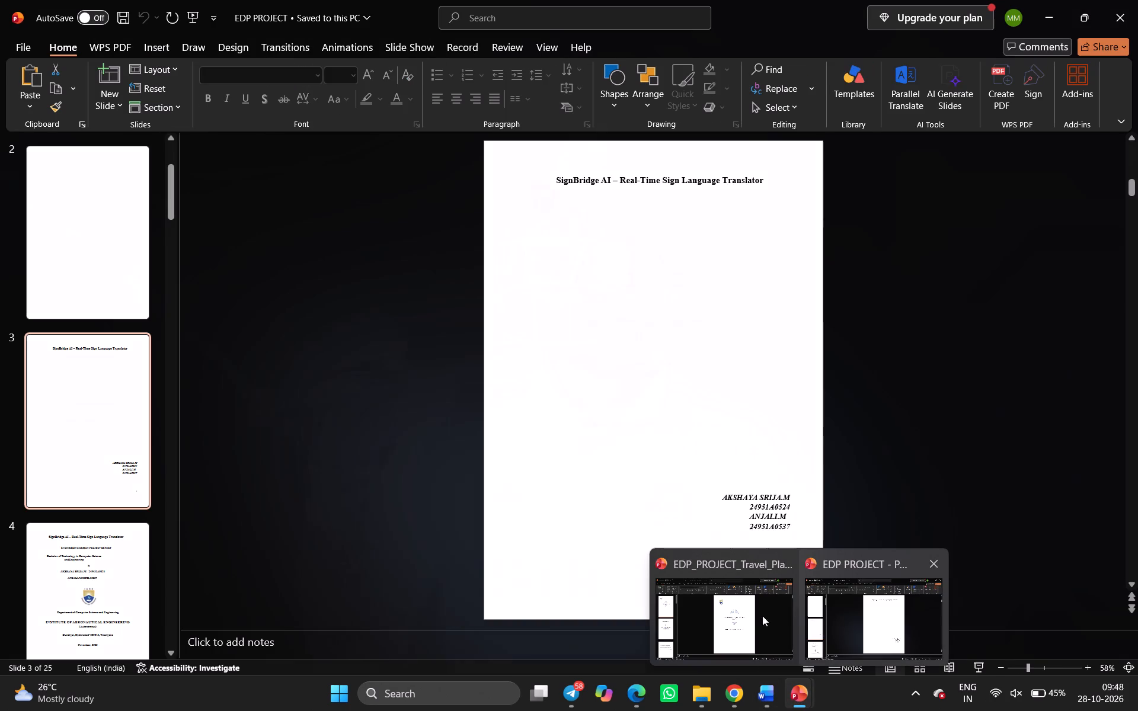
In the EDP_PROJECT_Travel_Planner presentation, delete the project title text from the cover slide.
click(746, 614)
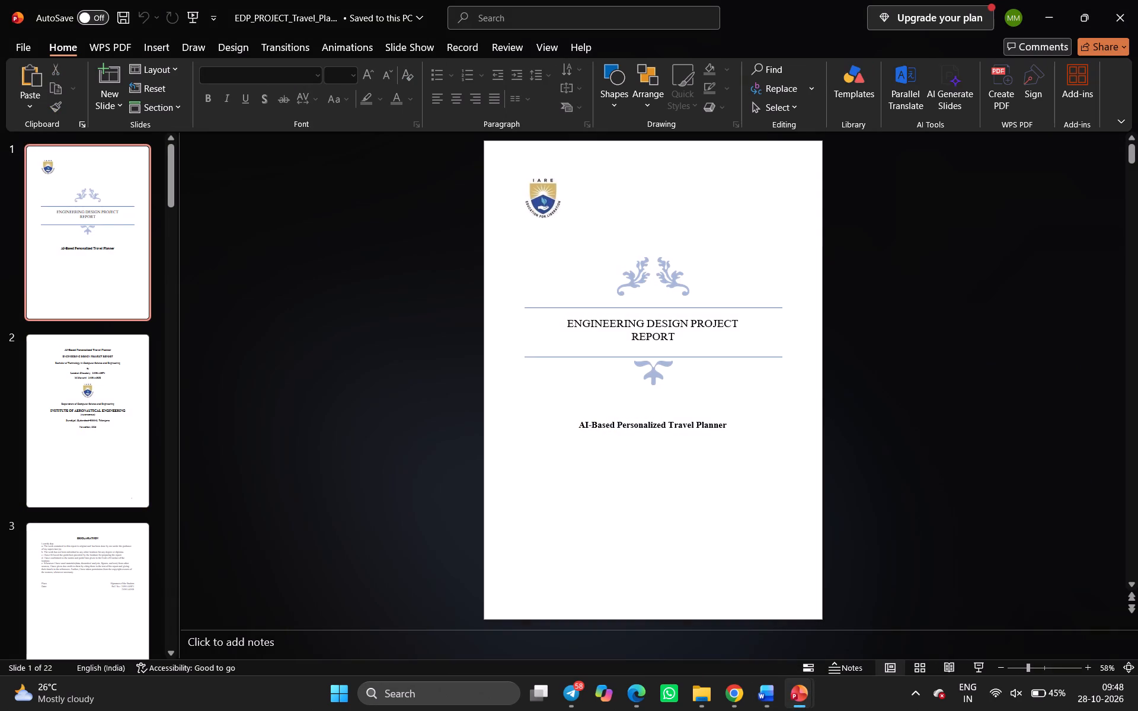
click(580, 425)
key(ctrl+a)
key(BackSpace)
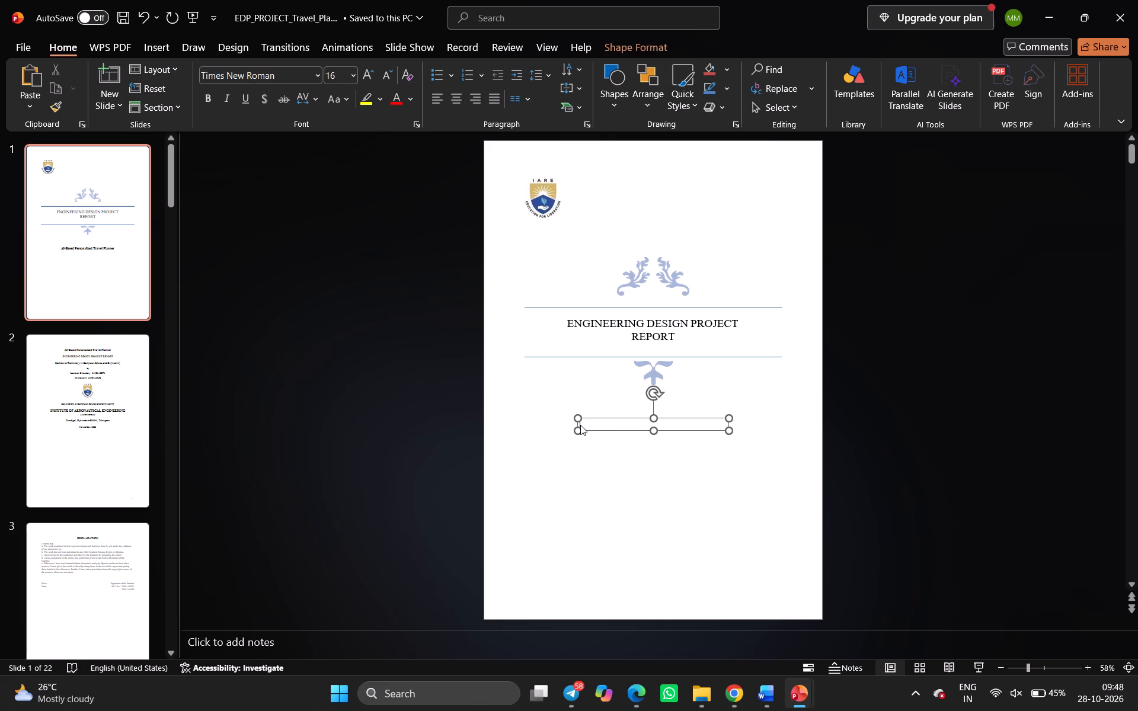
Paste the copied title page slide directly after the cover slide.
key(ctrl+v)
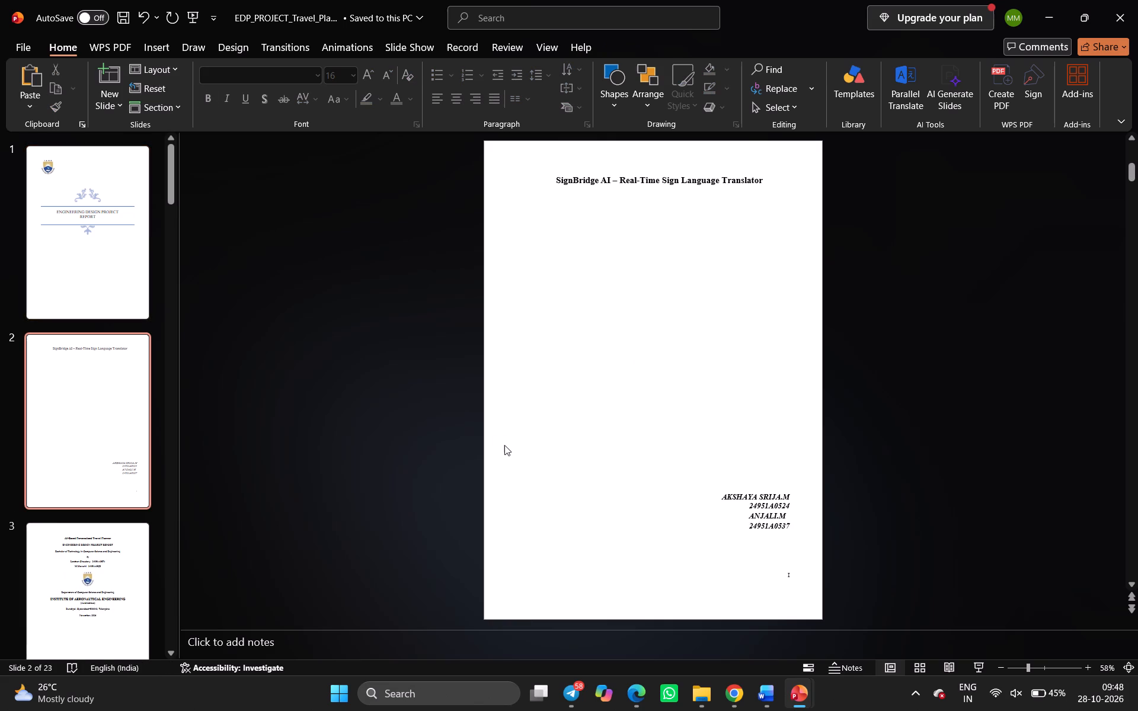
Replace the SignBridge AI title on slide 2 with "AI-Based Personalized Travel Planner", copied from slide 3.
click(657, 181)
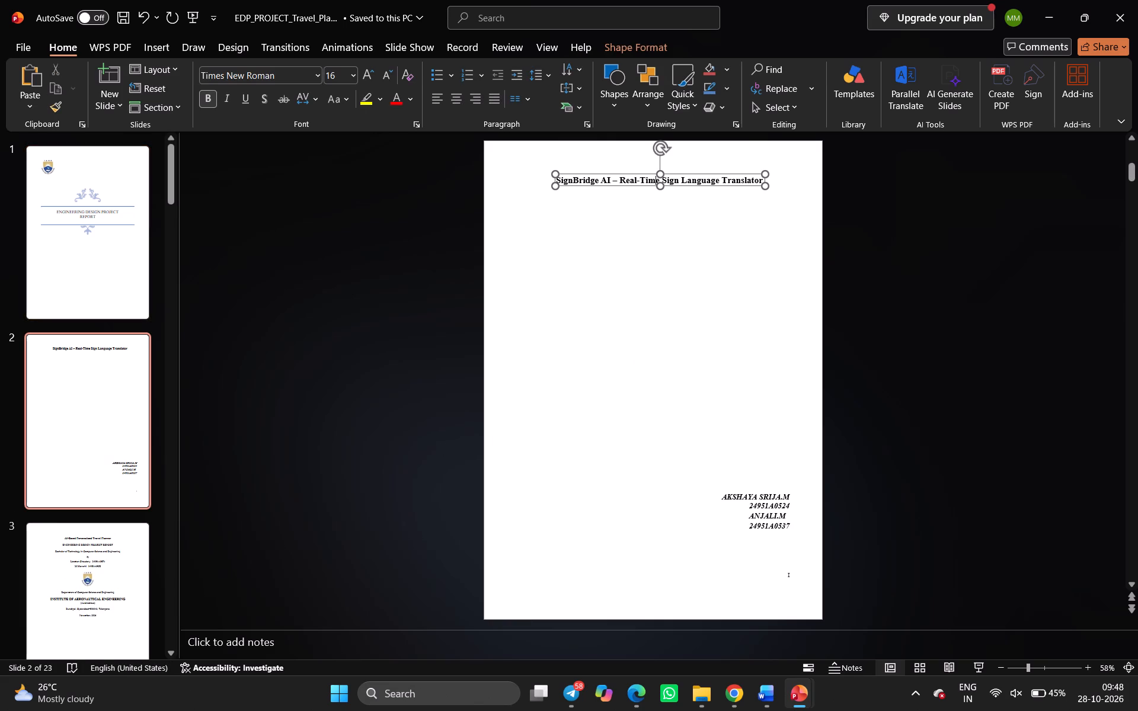
click(110, 550)
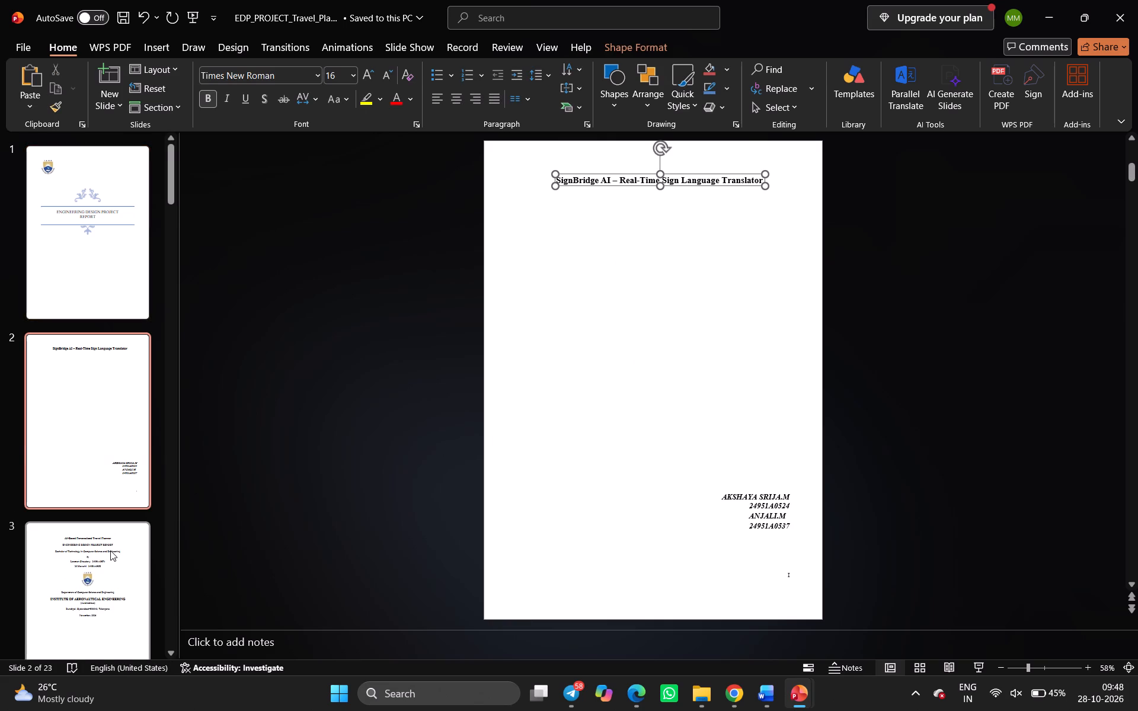
click(616, 180)
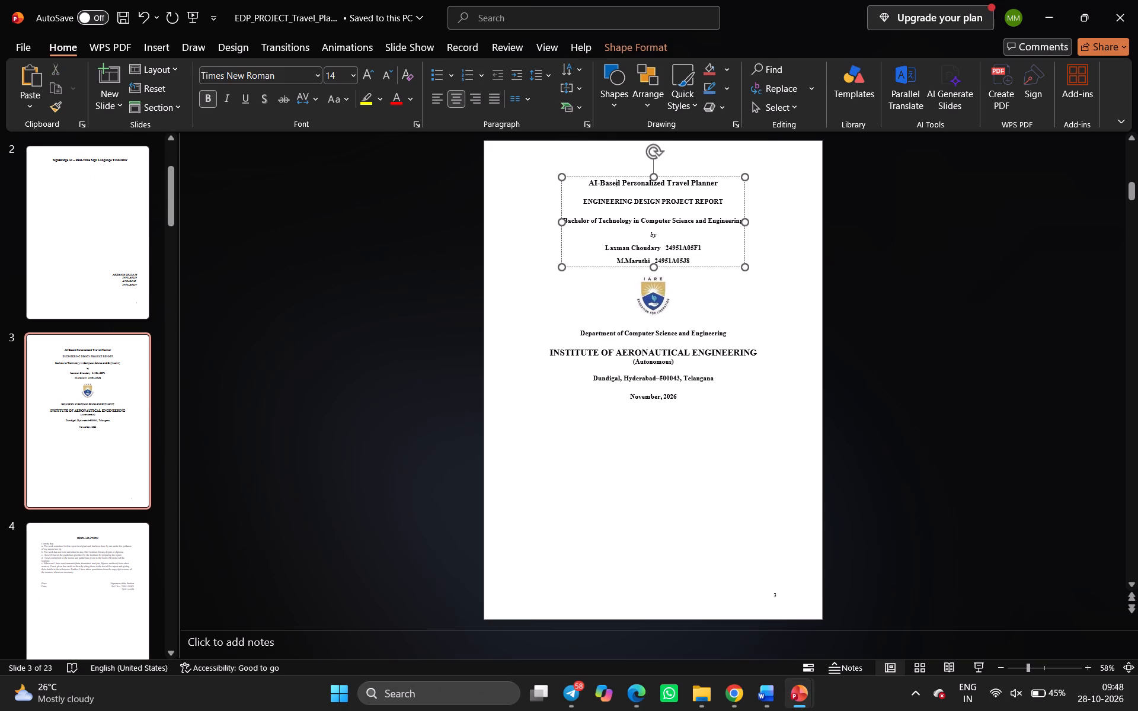
drag(586, 181, 707, 182)
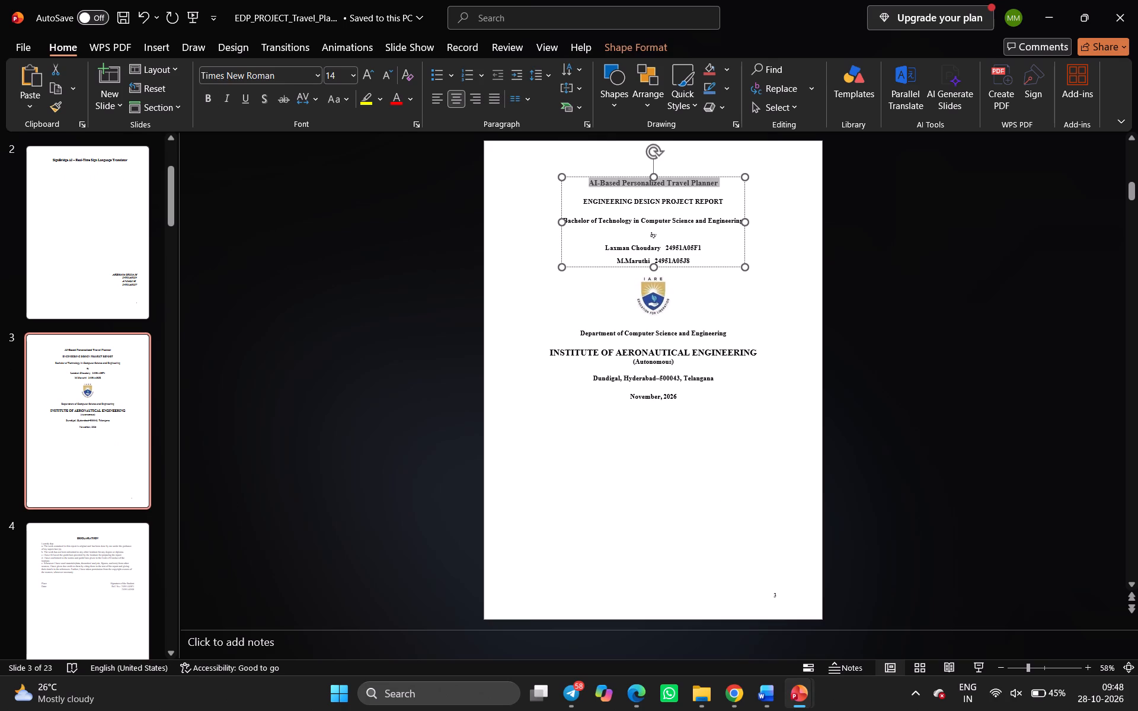
drag(707, 182, 717, 183)
key(ctrl+c)
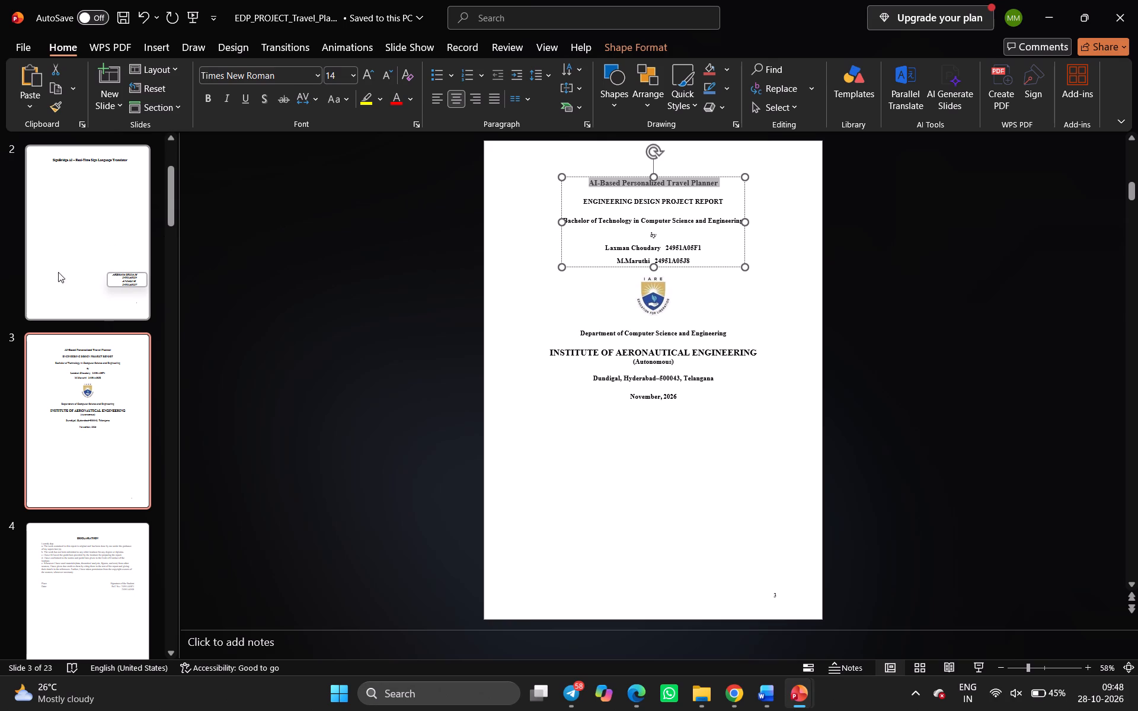
click(52, 231)
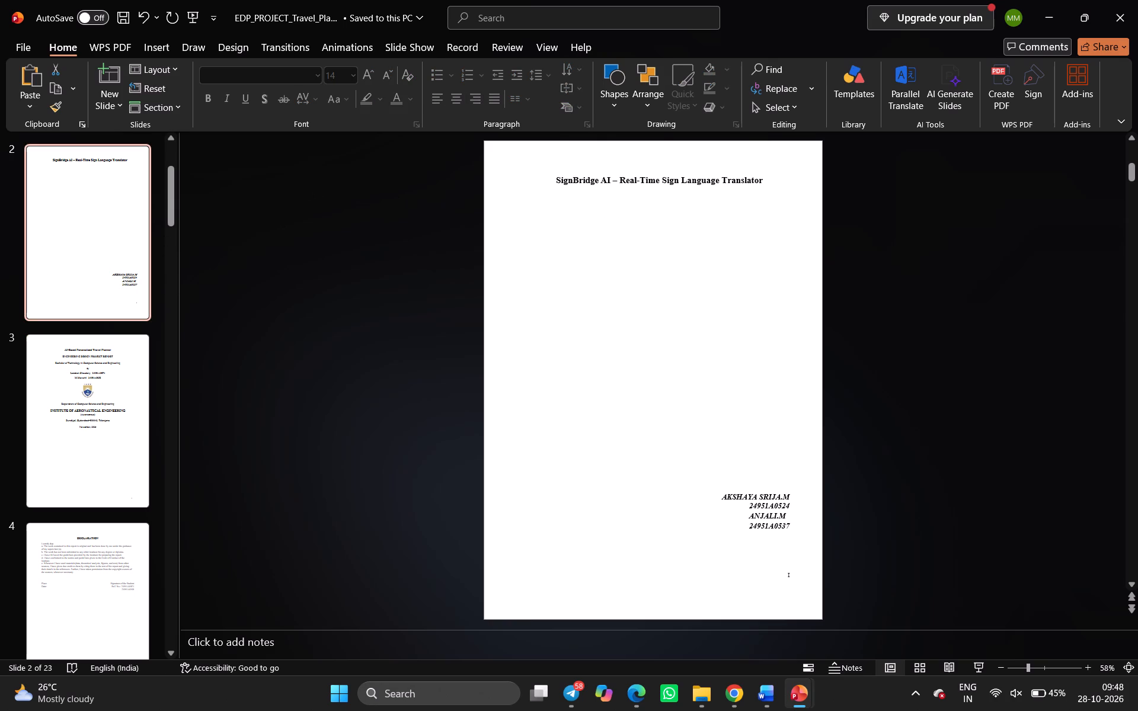
click(609, 174)
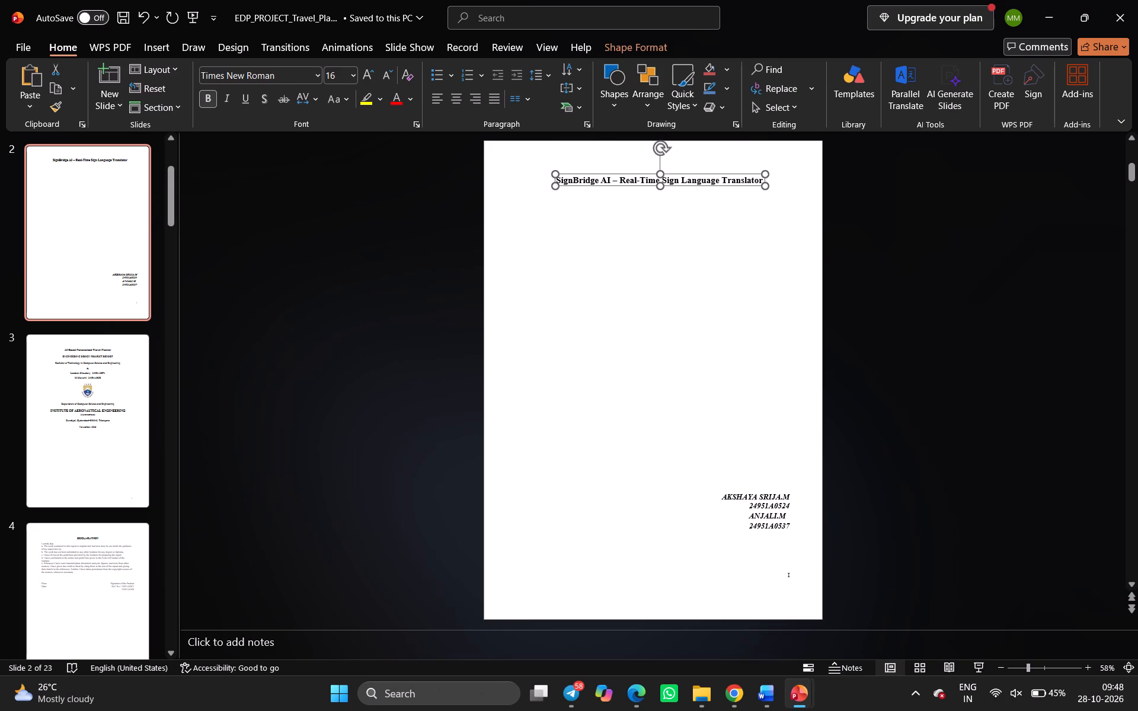
key(ctrl+a)
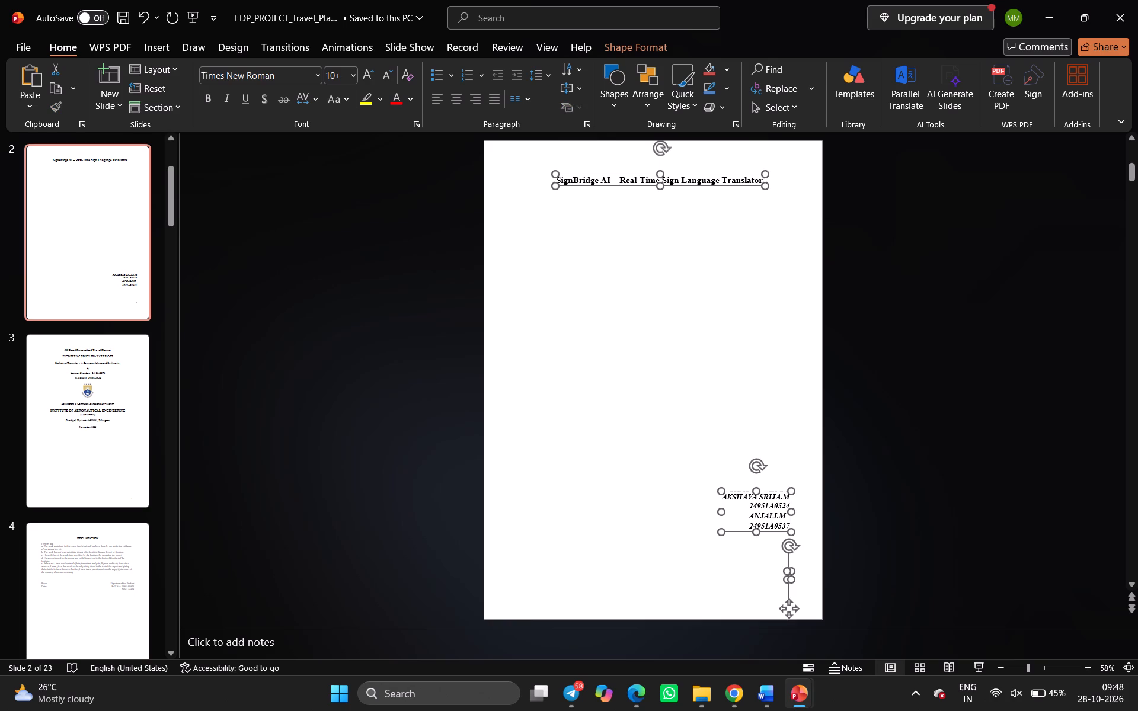
click(605, 180)
key(ctrl+a)
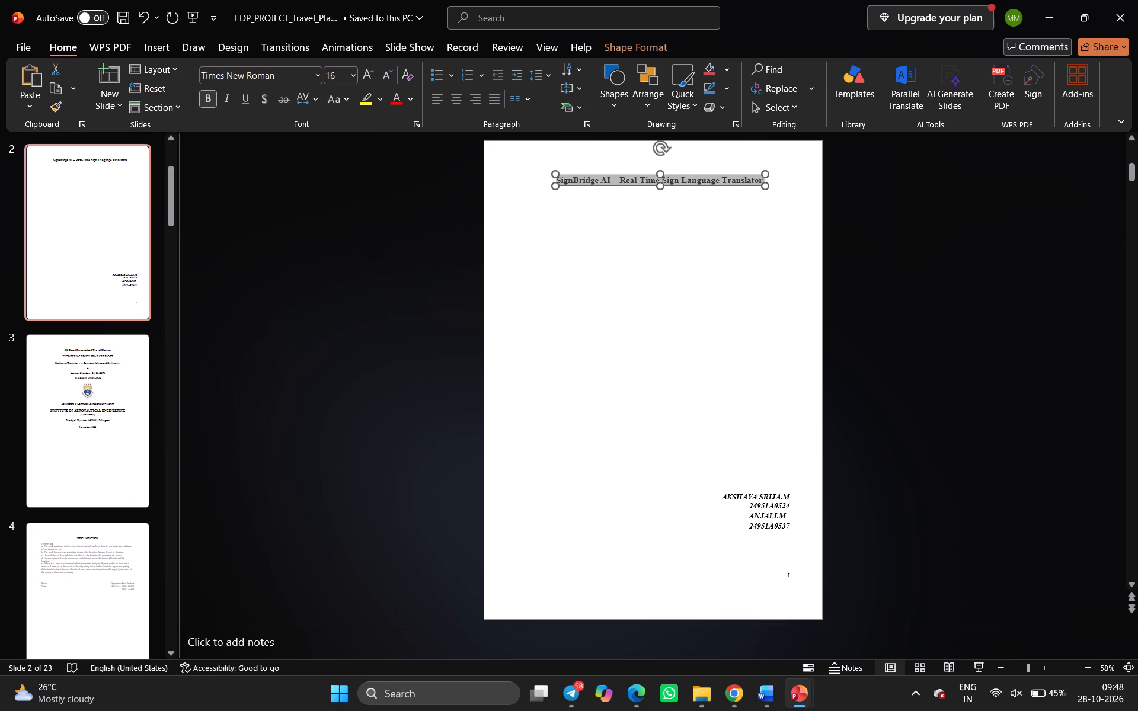
key(BackSpace)
key(ctrl+v)
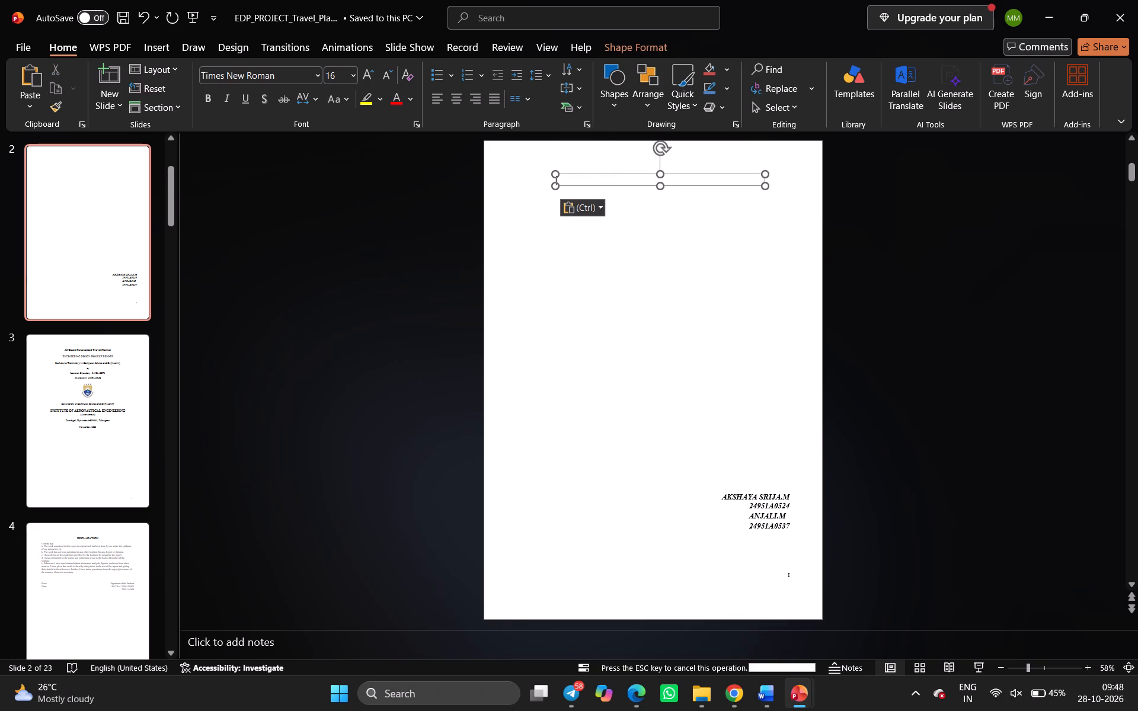
Copy both student names with their roll numbers from the project report title page on slide 3.
click(765, 518)
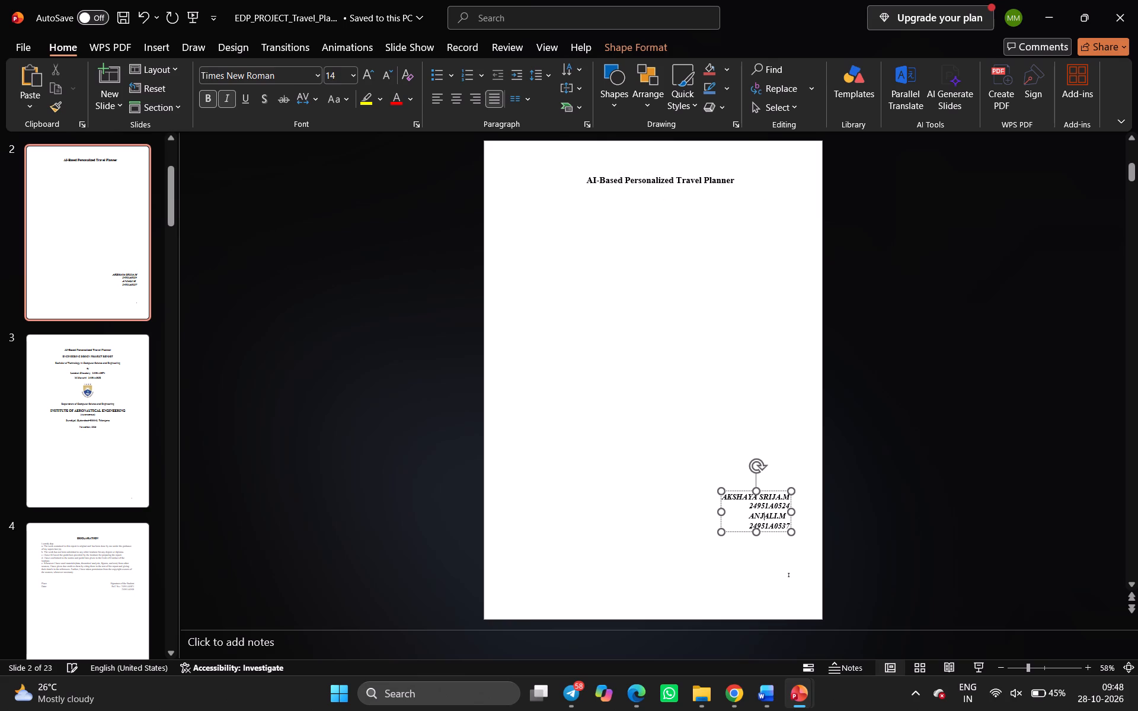
click(97, 580)
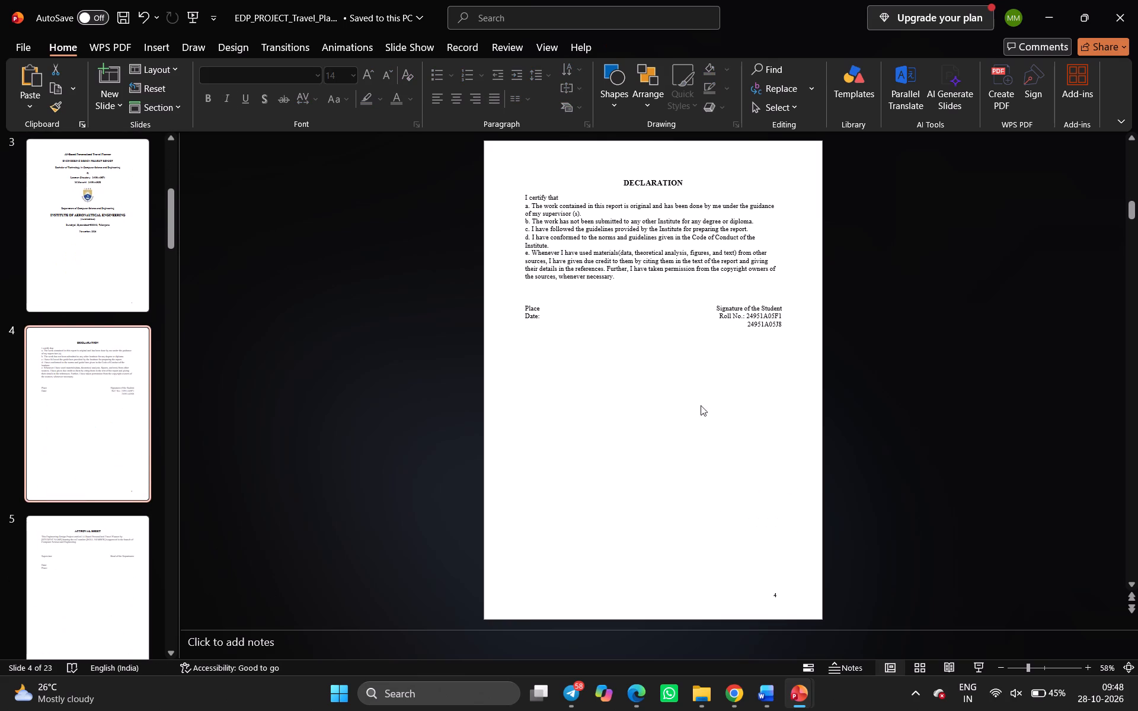
click(59, 608)
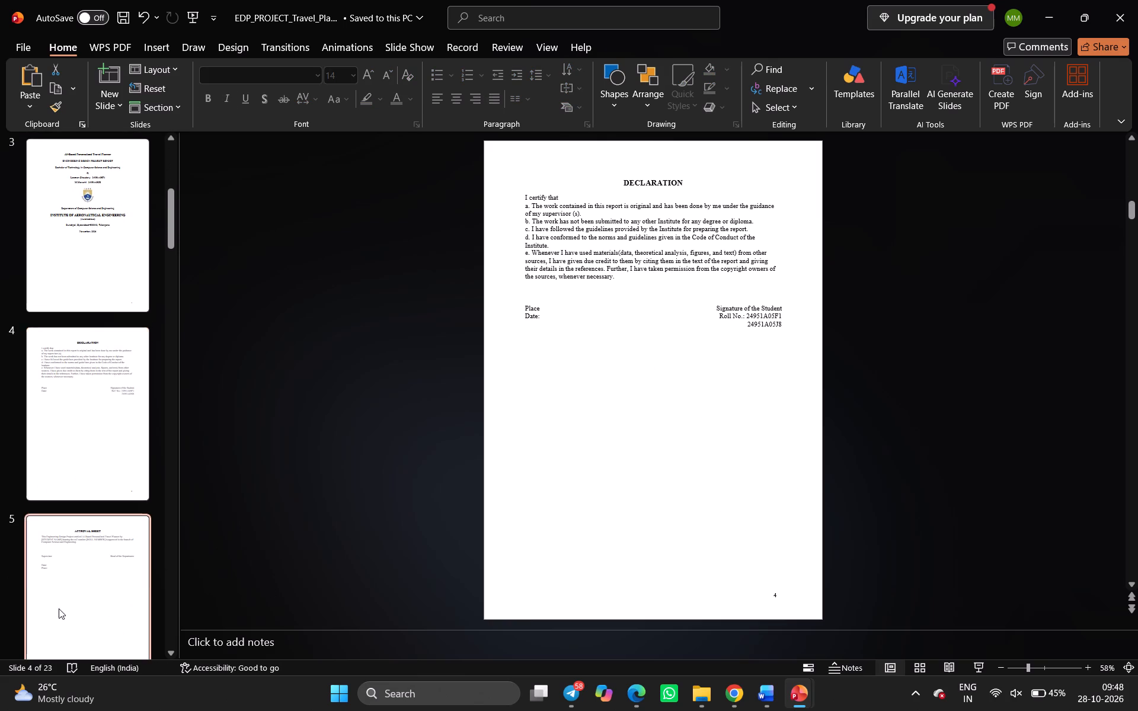
click(76, 633)
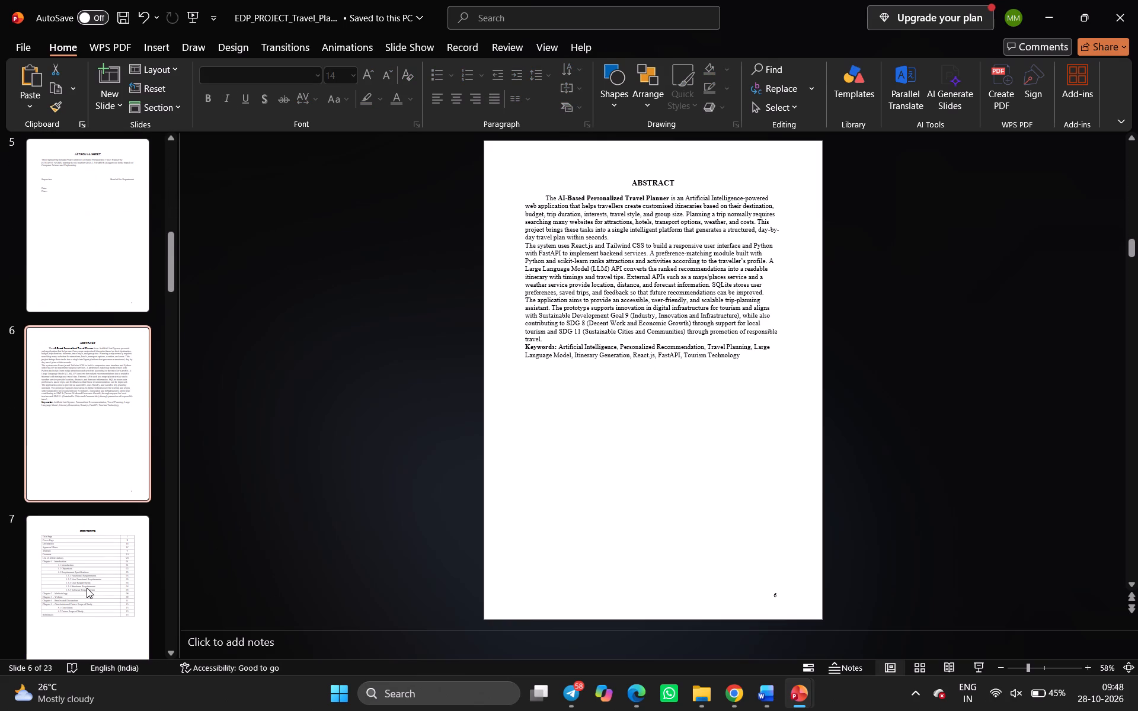
click(73, 421)
scroll(73, 421, up, 1)
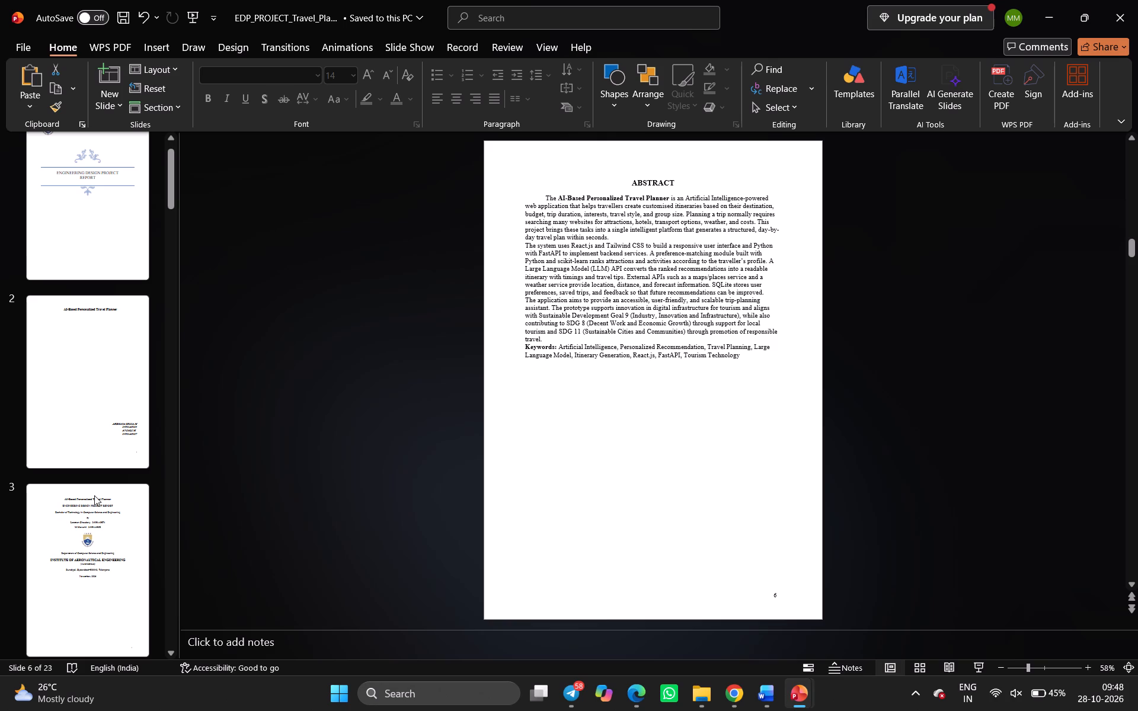
click(102, 521)
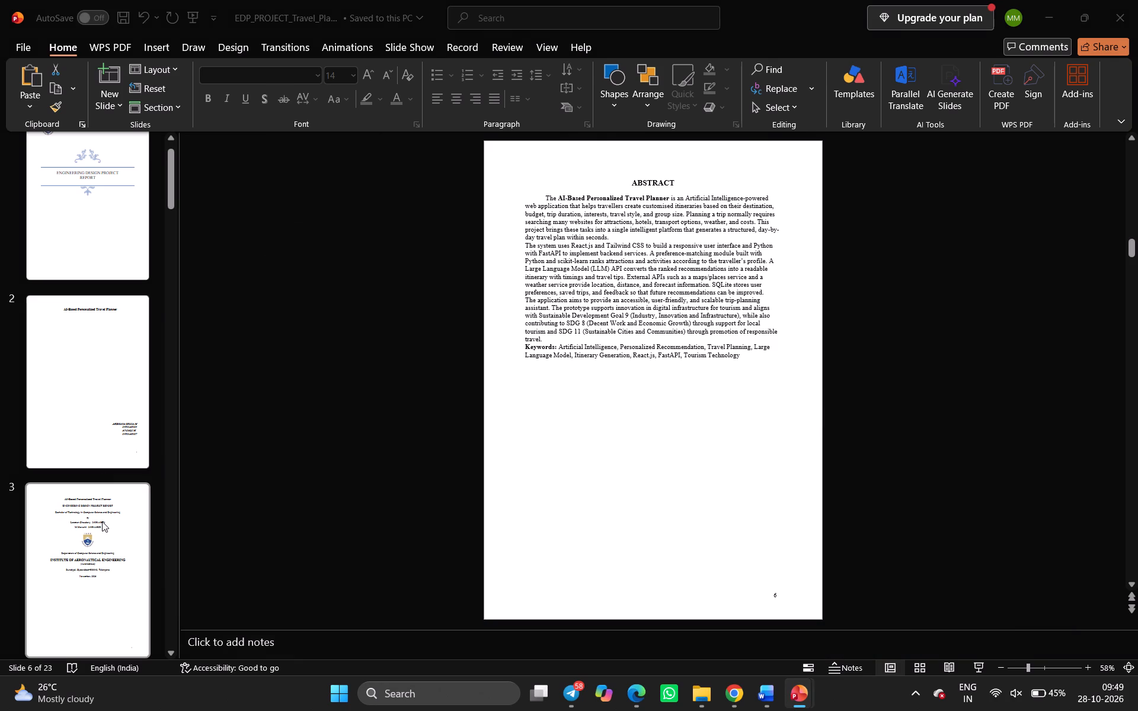
click(90, 545)
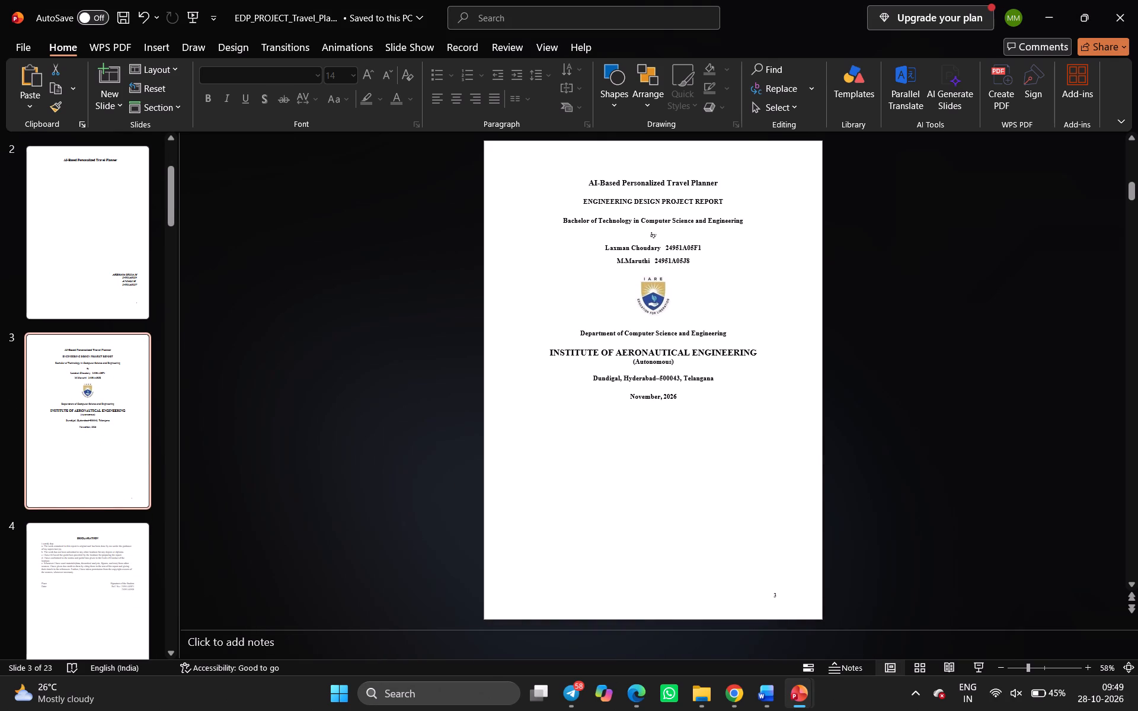
click(618, 251)
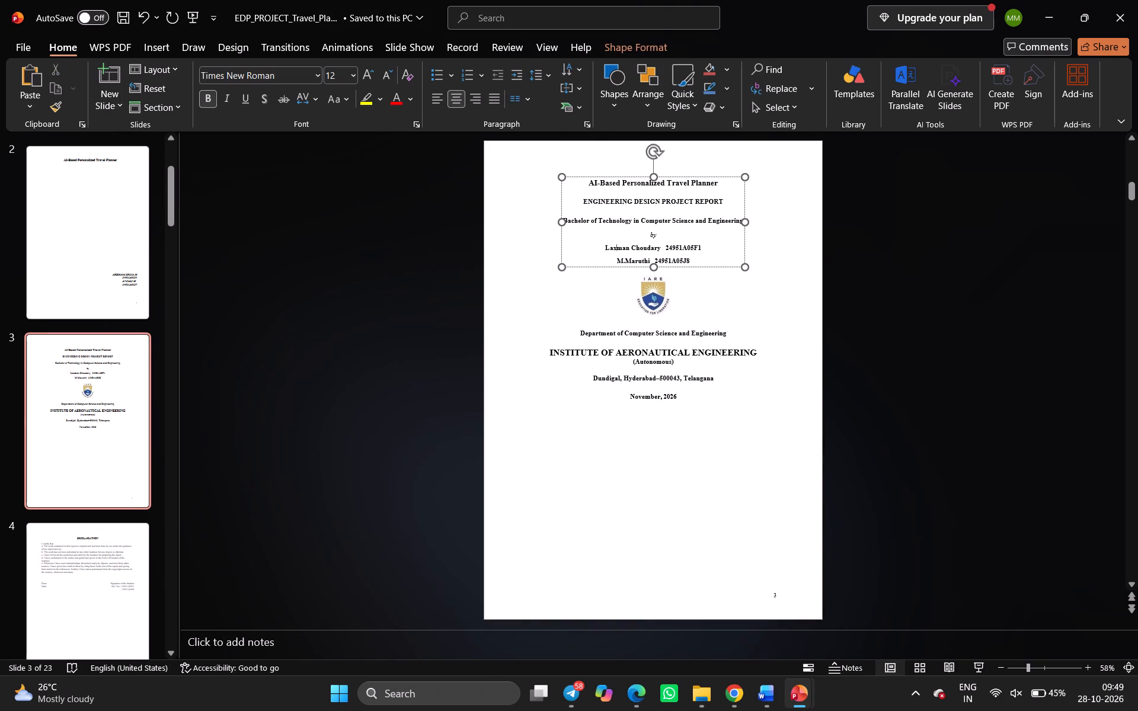
drag(605, 246, 689, 258)
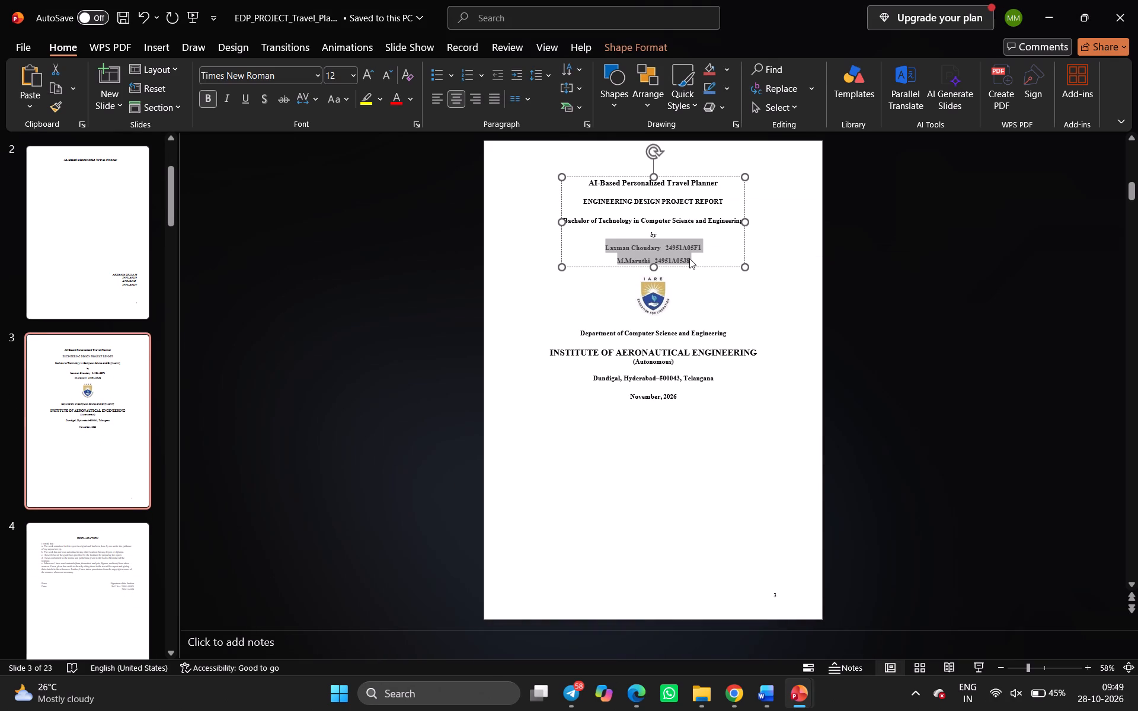
key(ctrl+c)
Replace the old student names and roll numbers on slide 2 with the details copied from slide 3.
click(119, 225)
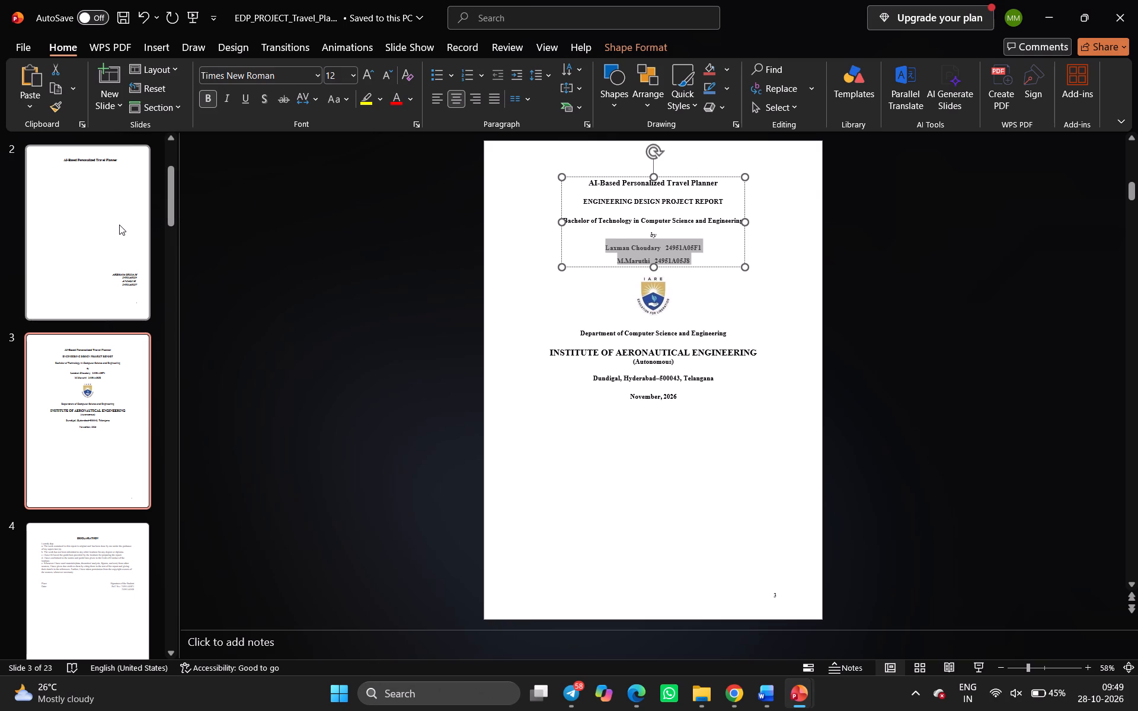
click(746, 500)
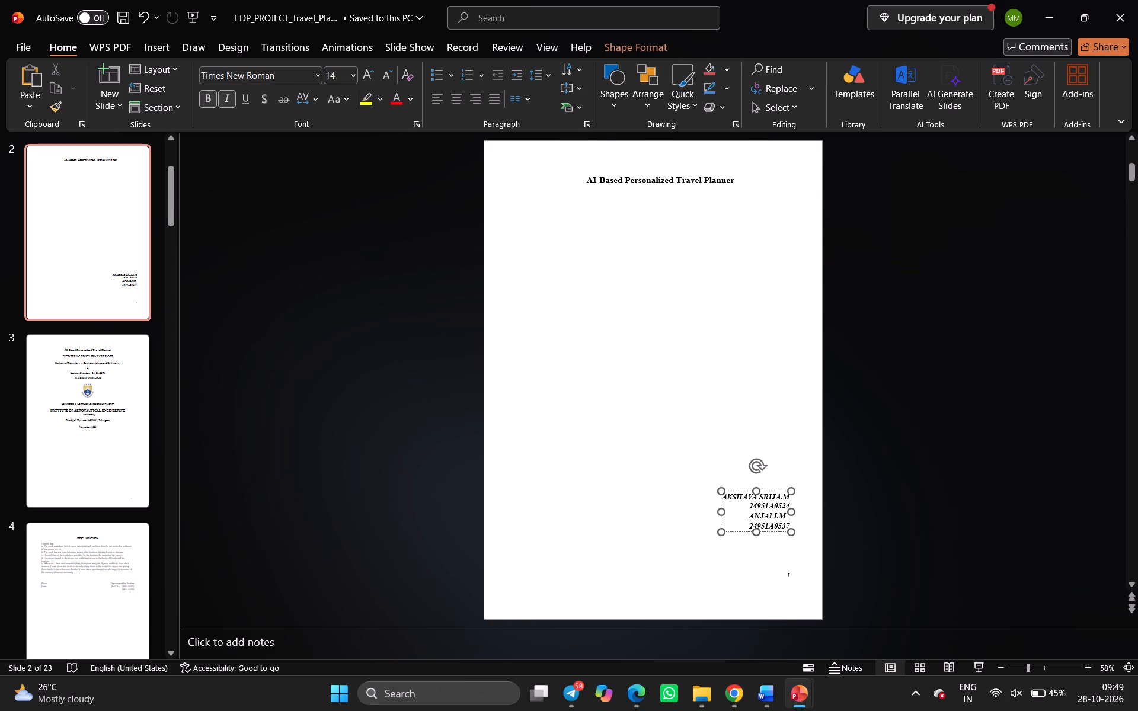
key(ctrl+a)
key(BackSpace)
key(ctrl+v)
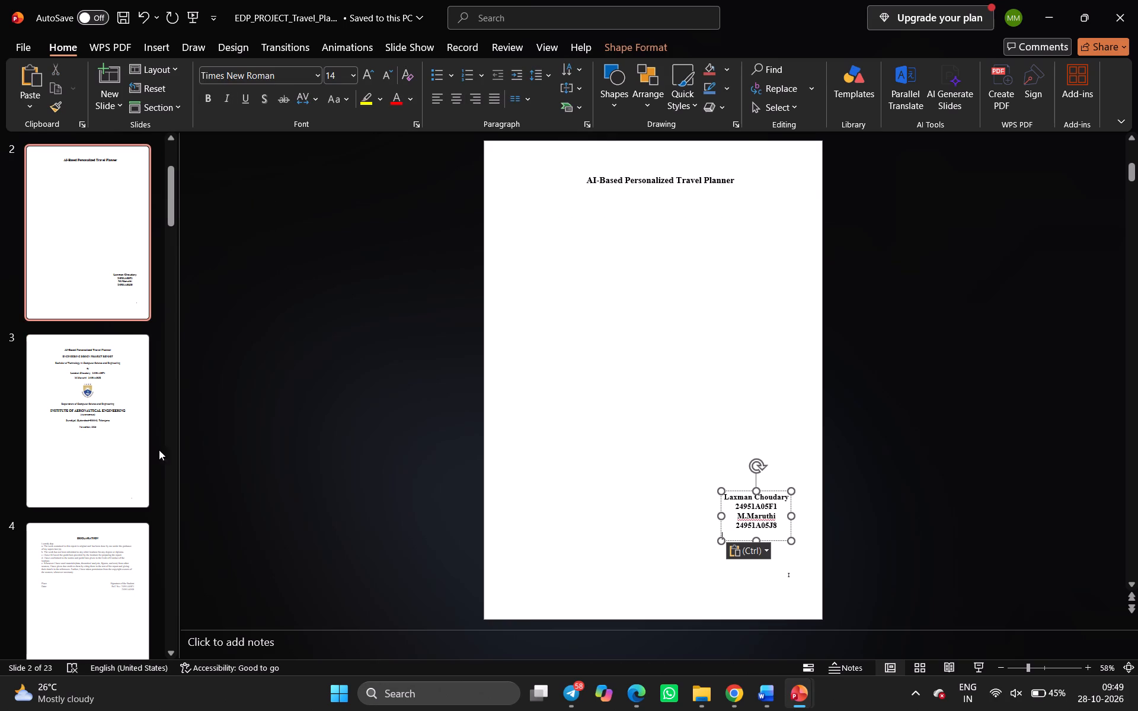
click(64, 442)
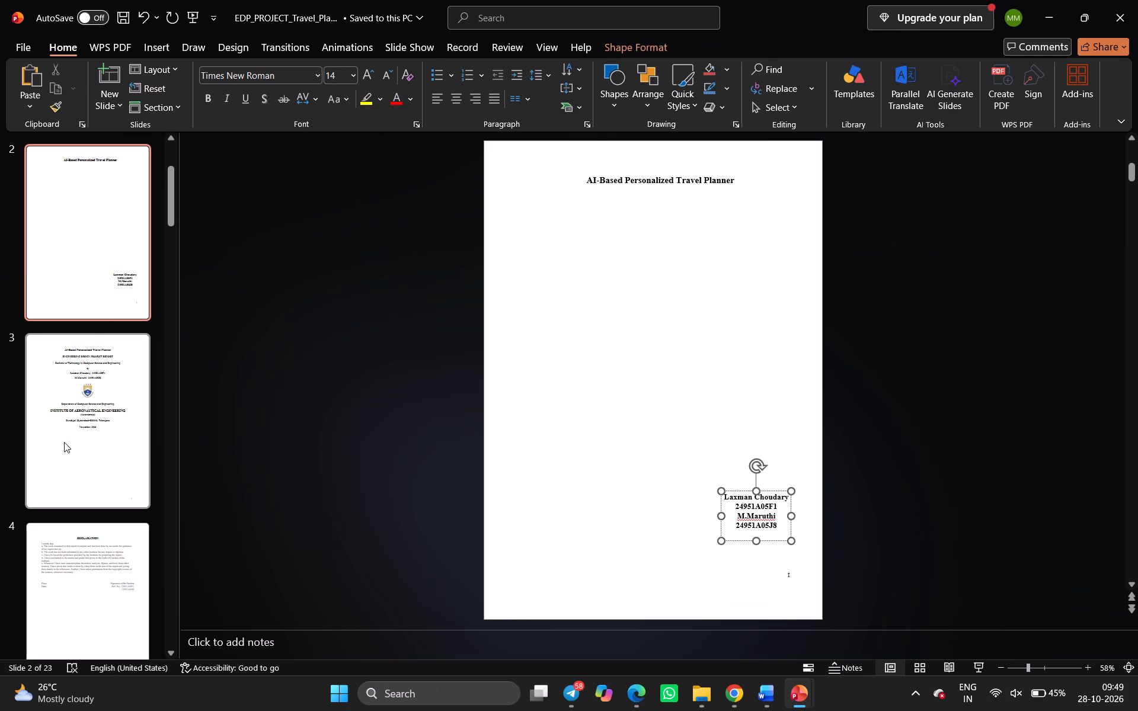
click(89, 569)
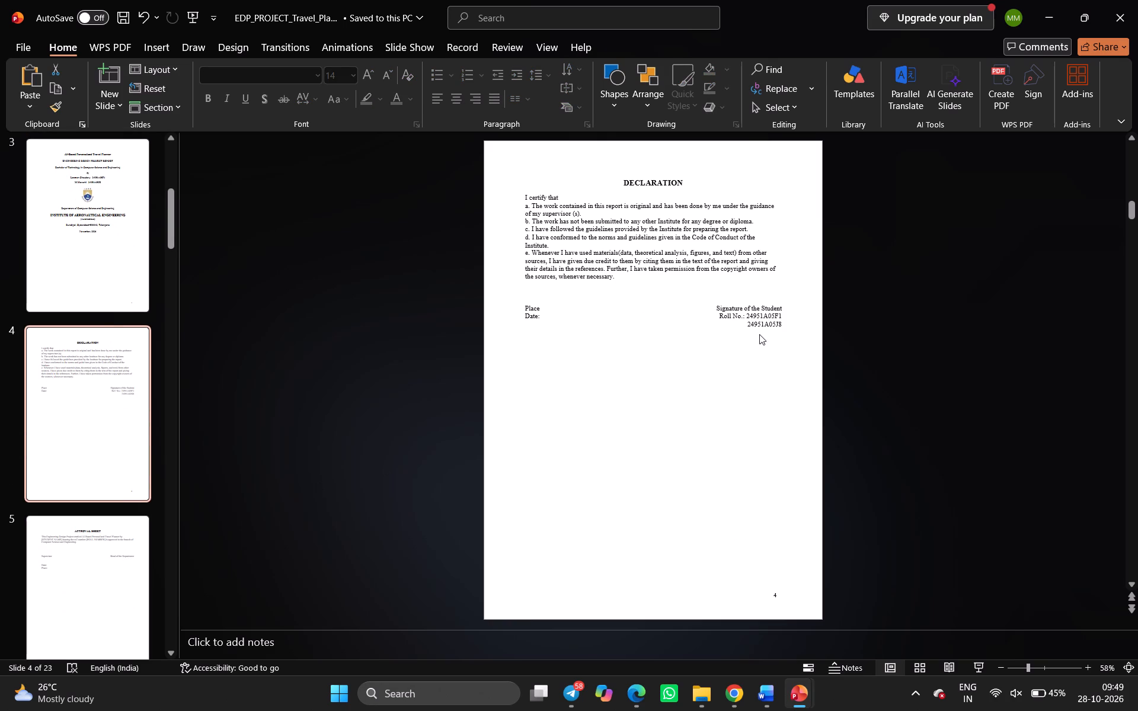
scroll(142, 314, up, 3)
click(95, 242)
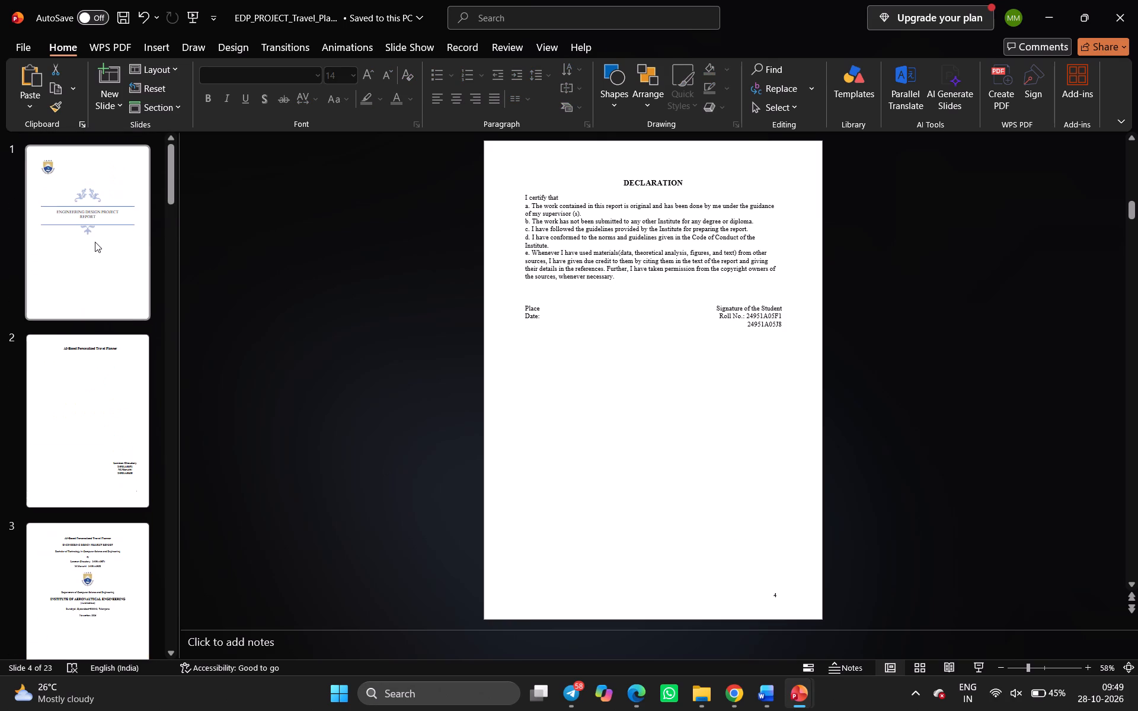
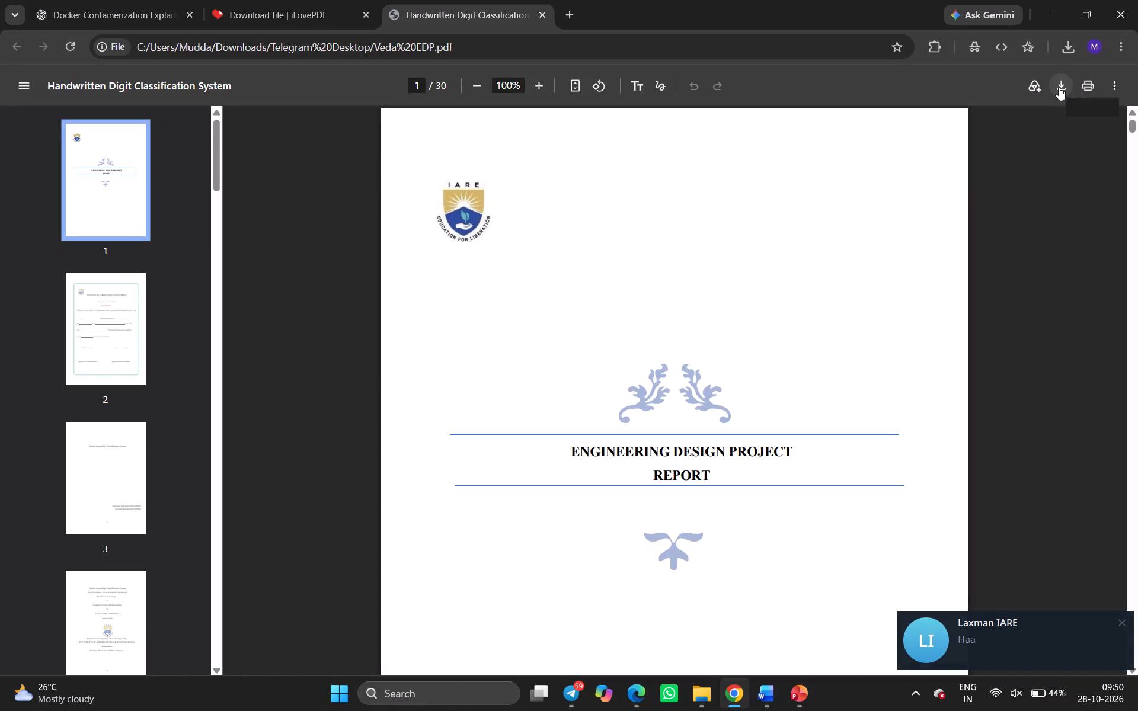
Save a copy of the Veda EDP report PDF, which contains the certificate page, to the Downloads folder.
scroll(682, 384, down, 3)
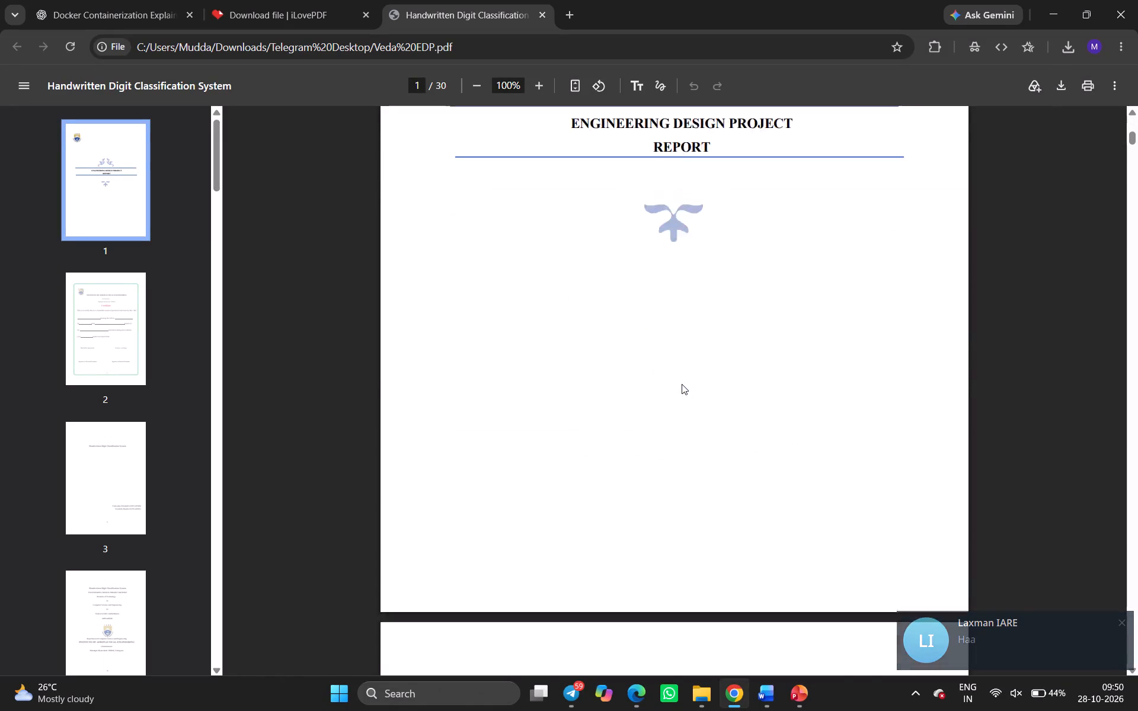
scroll(682, 384, down, 3)
scroll(682, 384, up, 1)
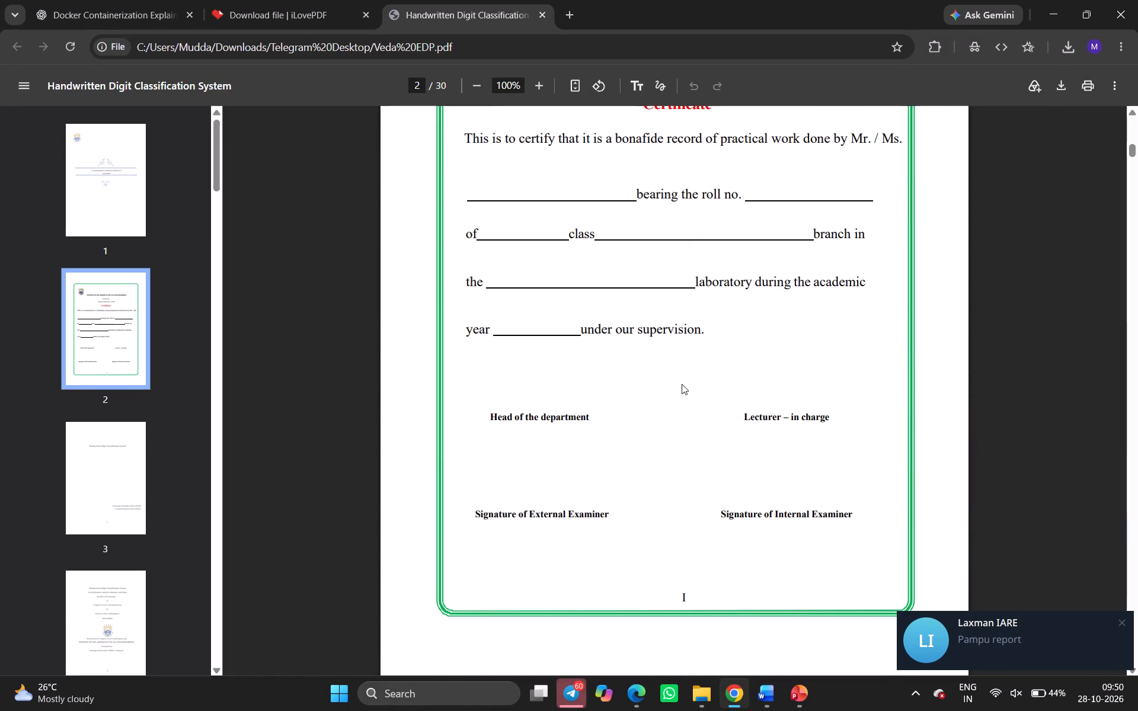
scroll(680, 330, up, 2)
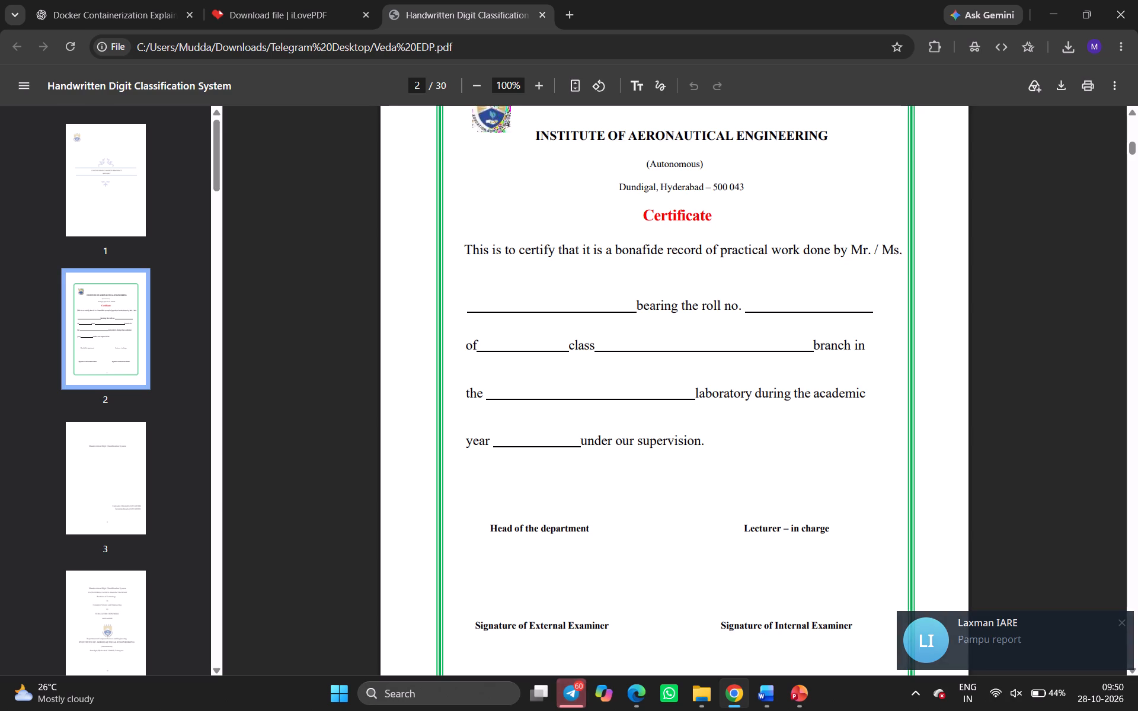
scroll(680, 330, up, 2)
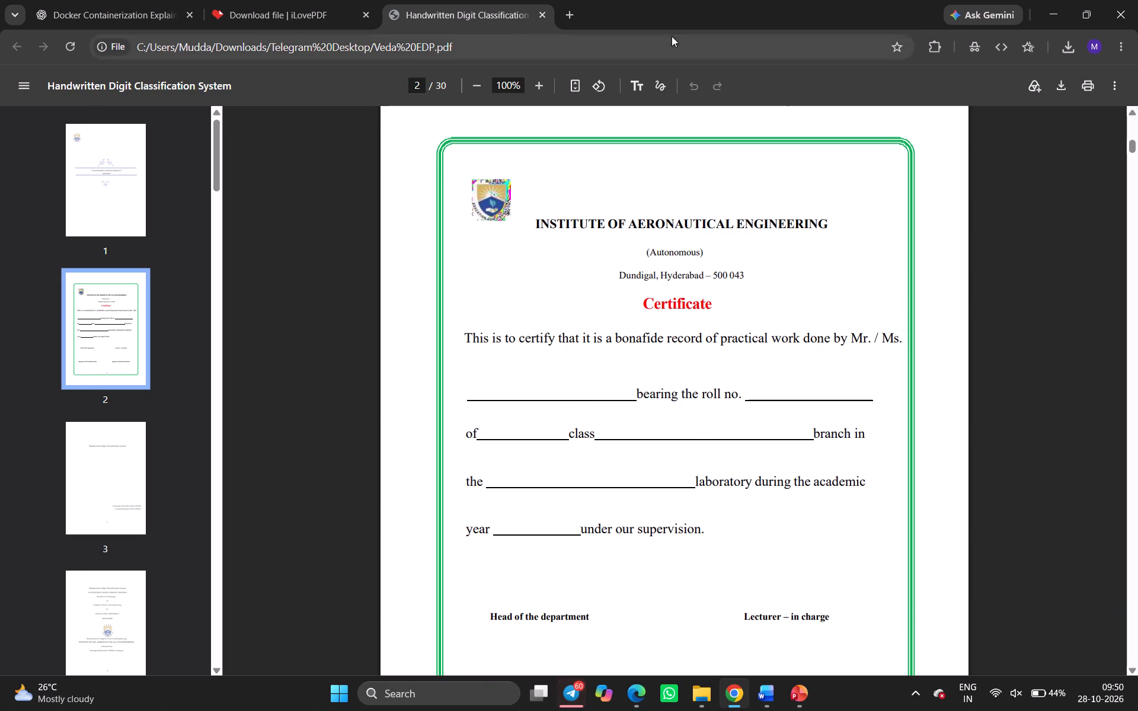
click(1060, 84)
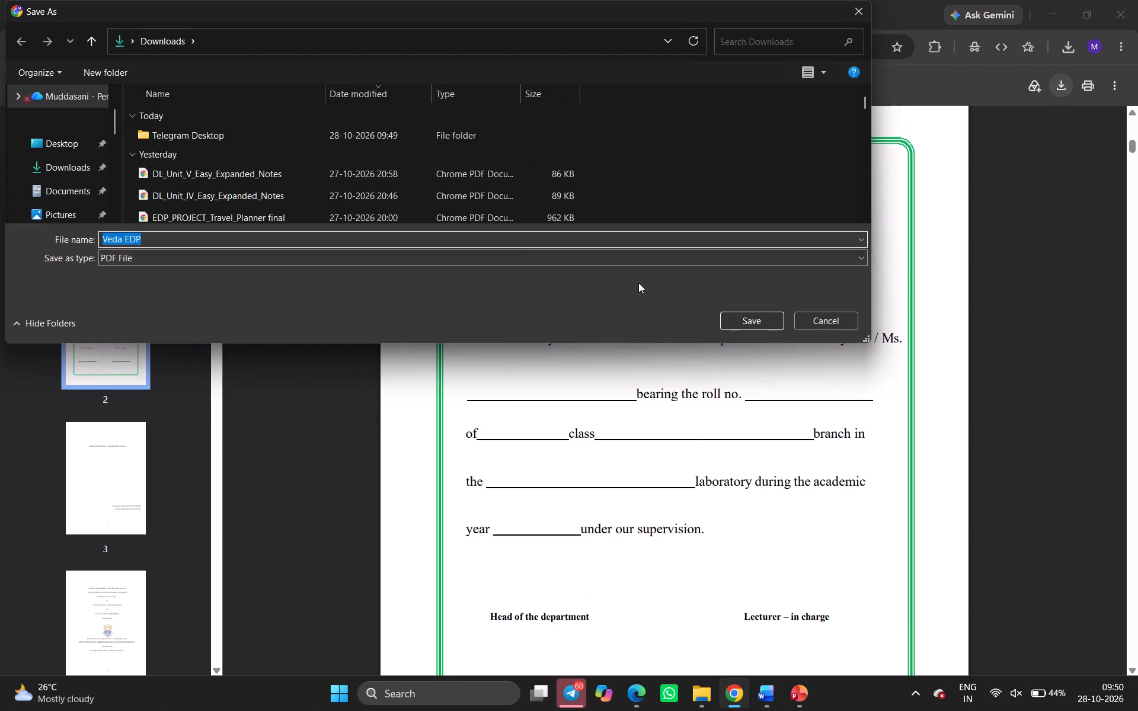
click(751, 322)
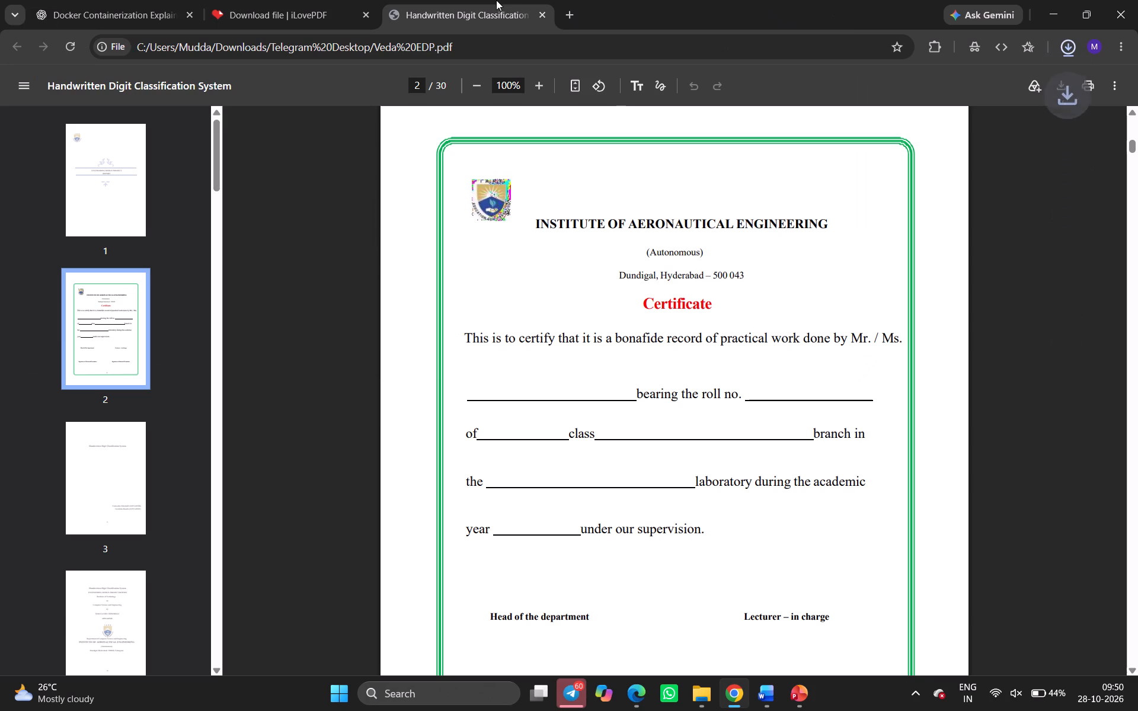
Search the web in a new tab for a PDF to PPT converter and open iLovePDF's PDF to PowerPoint tool.
click(567, 12)
click(426, 297)
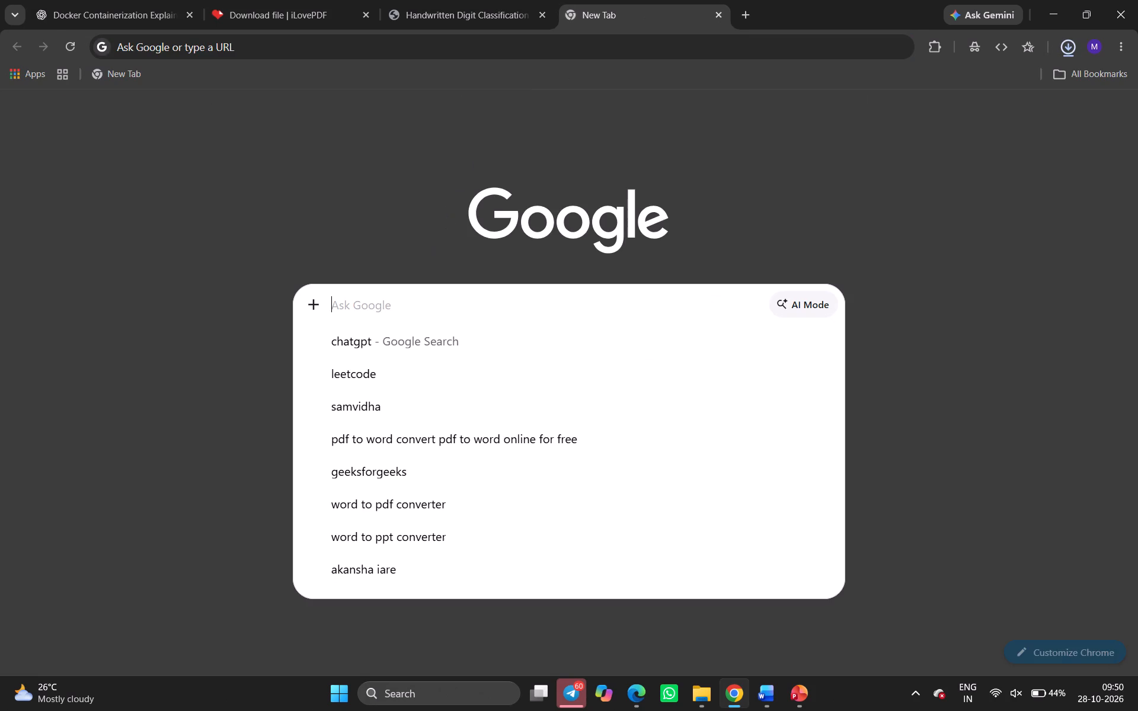
text(pa)
key(BackSpace)
text(df to ppf)
key(BackSpace)
key(BackSpace)
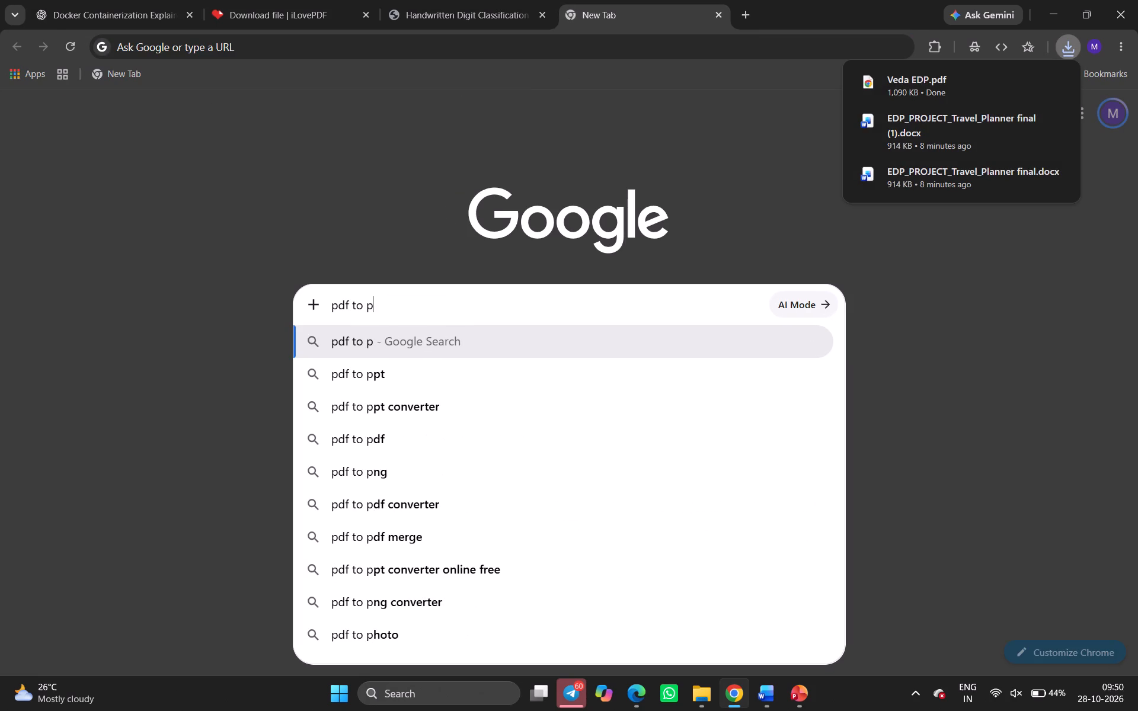
text(pt con)
key(Return)
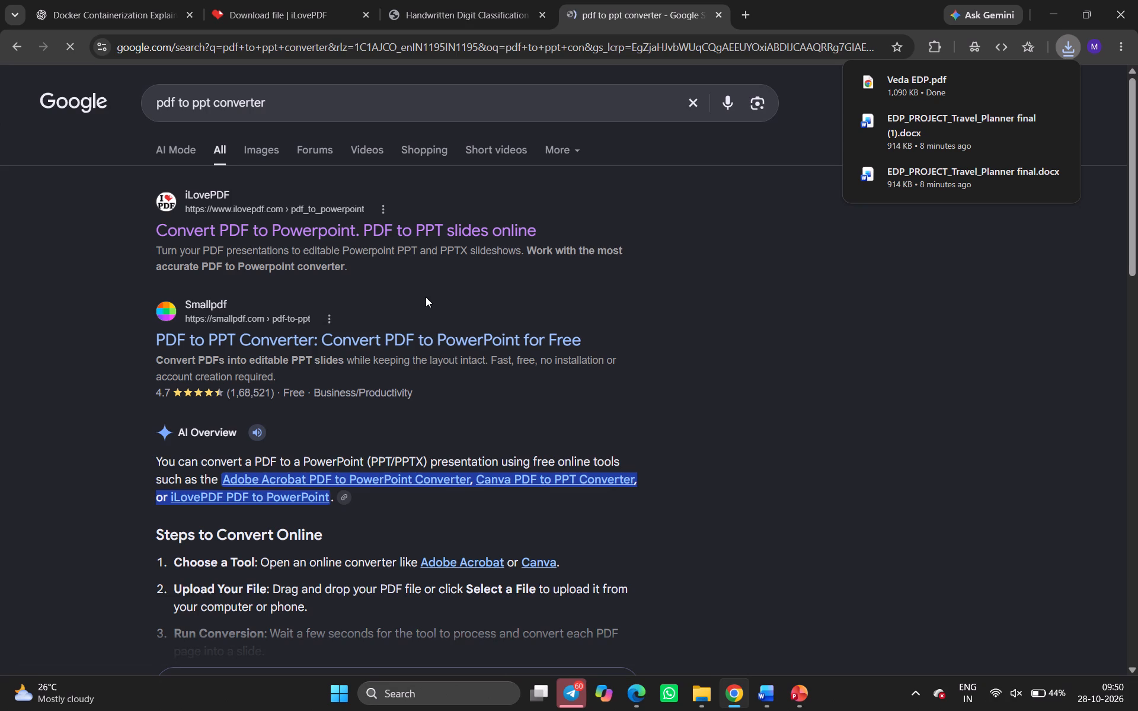
click(328, 230)
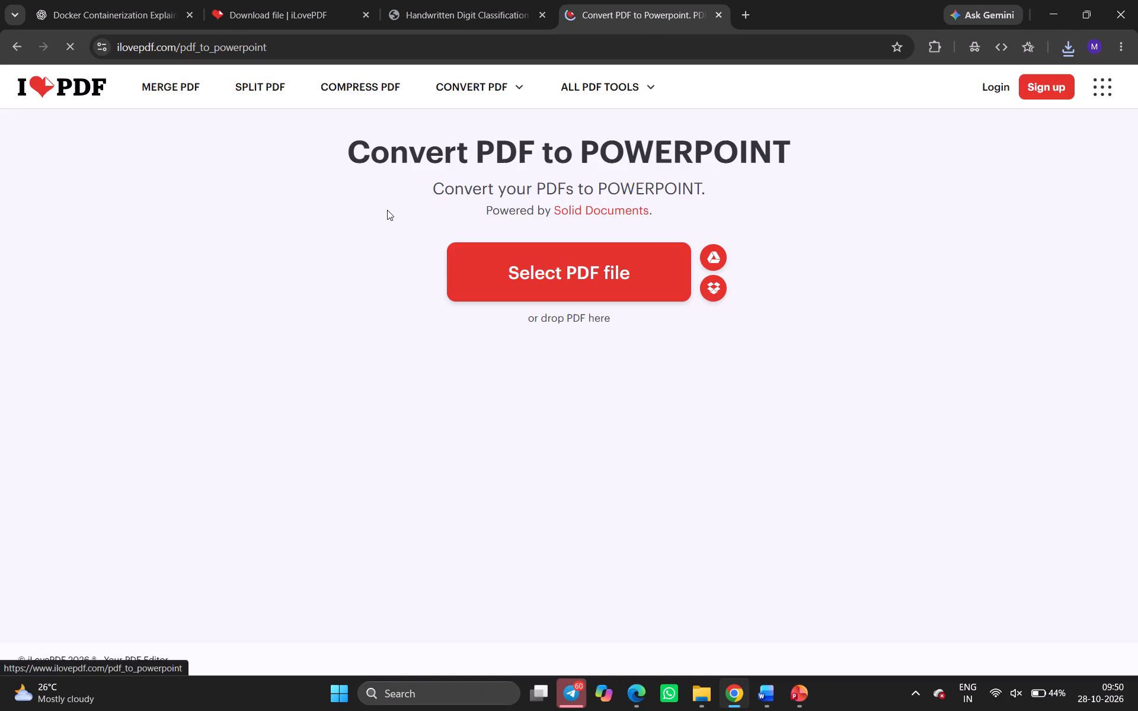
Convert the Veda EDP PDF from Downloads to PowerPoint and download the resulting presentation.
click(521, 272)
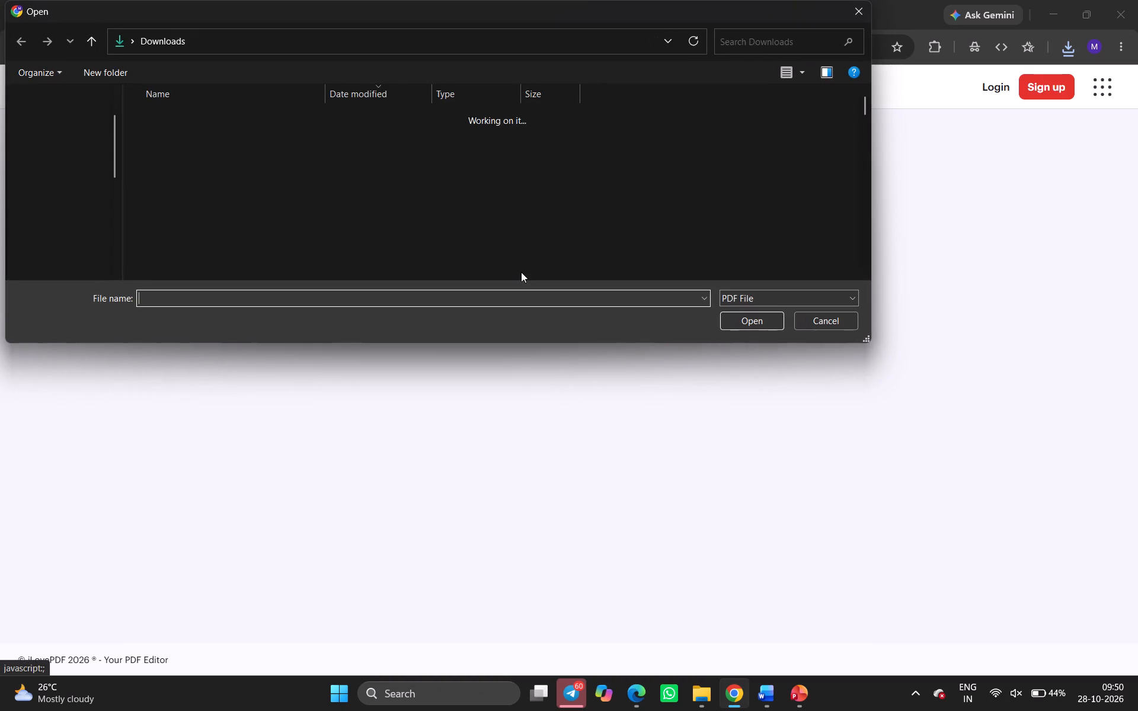
click(197, 142)
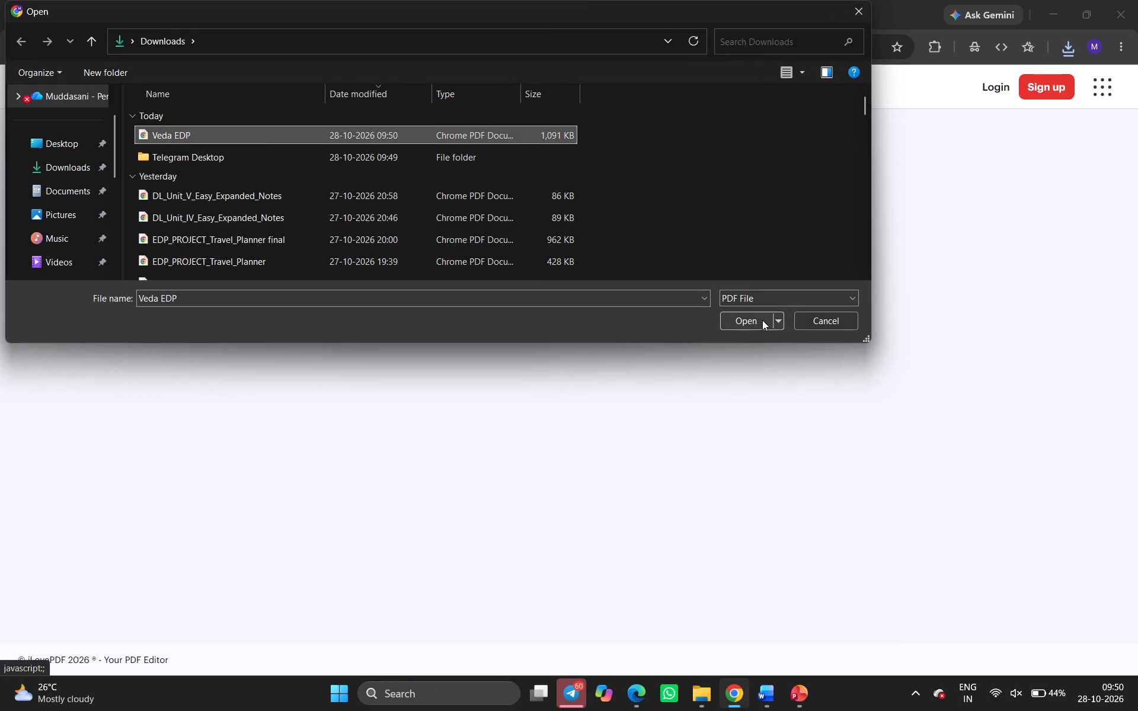
click(756, 322)
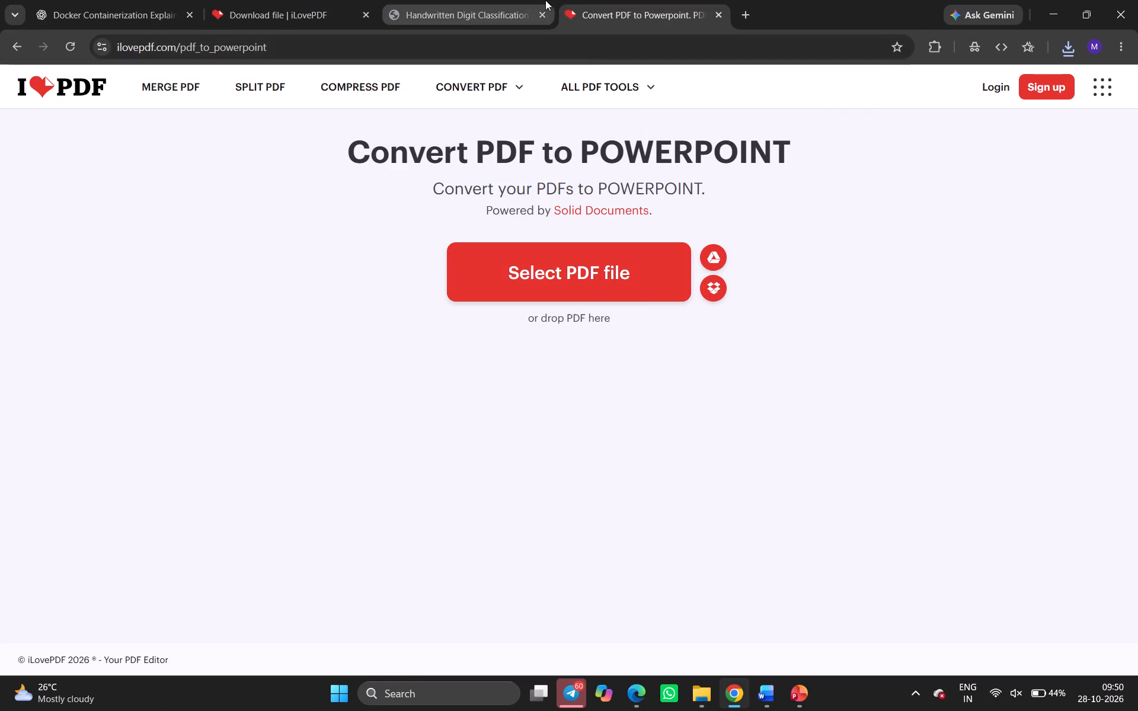
click(901, 620)
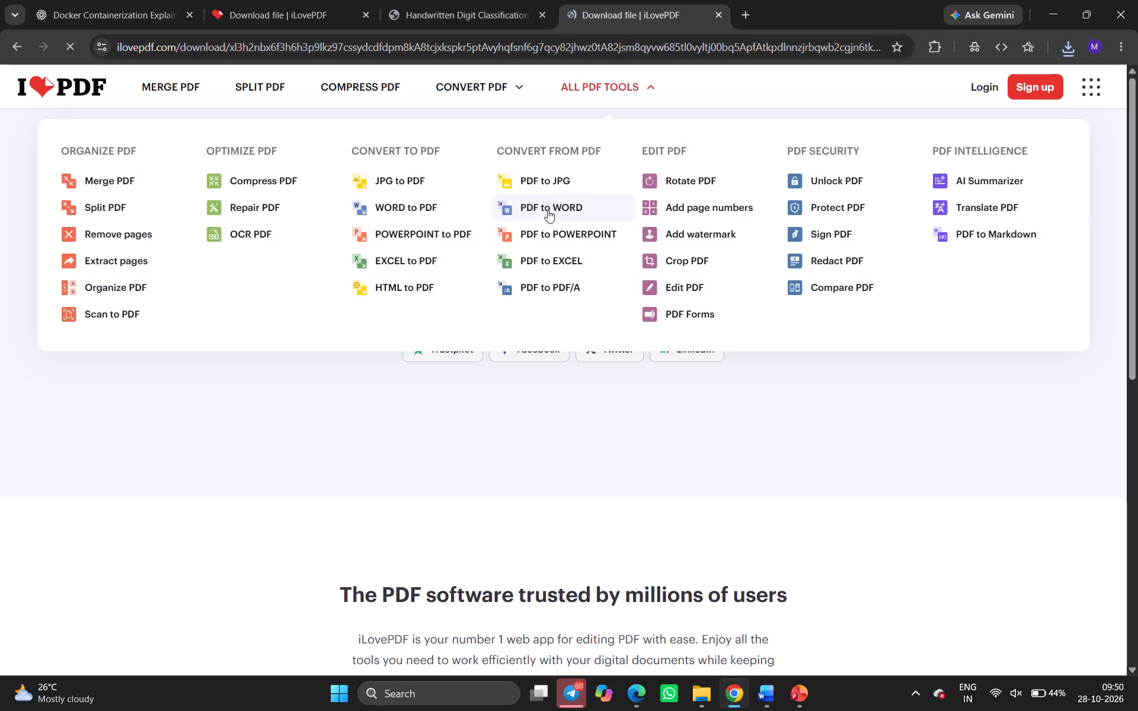
click(522, 188)
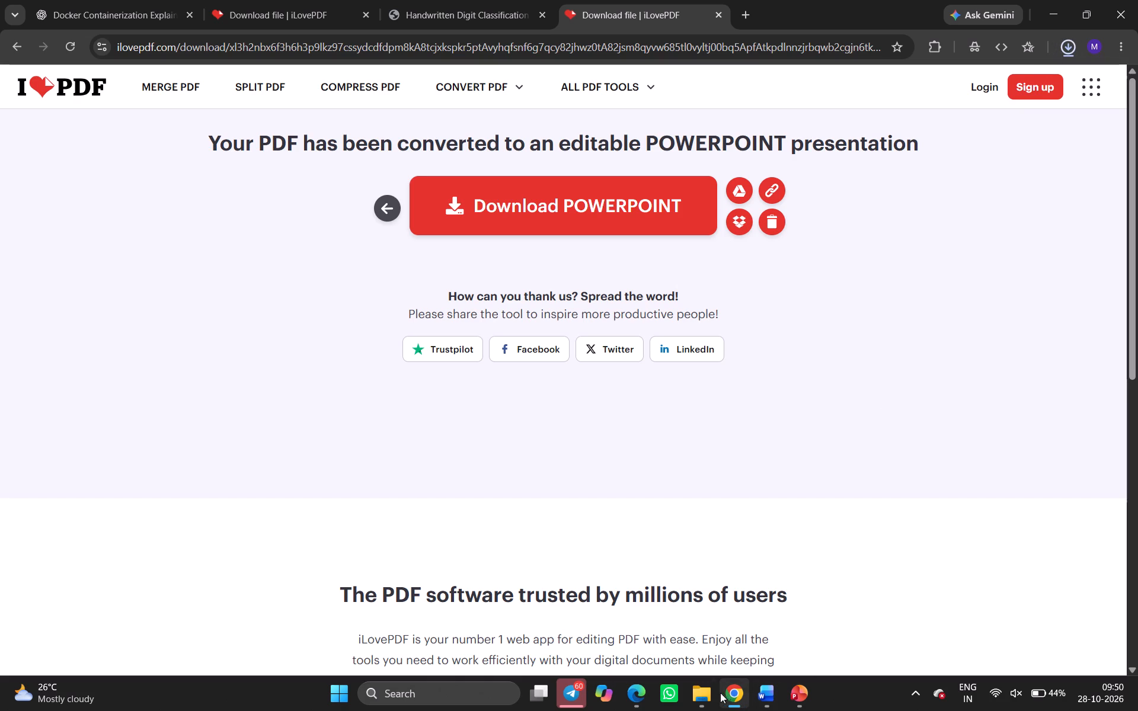
Open the converted Veda EDP presentation from the Downloads folder in PowerPoint and enable editing.
click(705, 696)
click(640, 577)
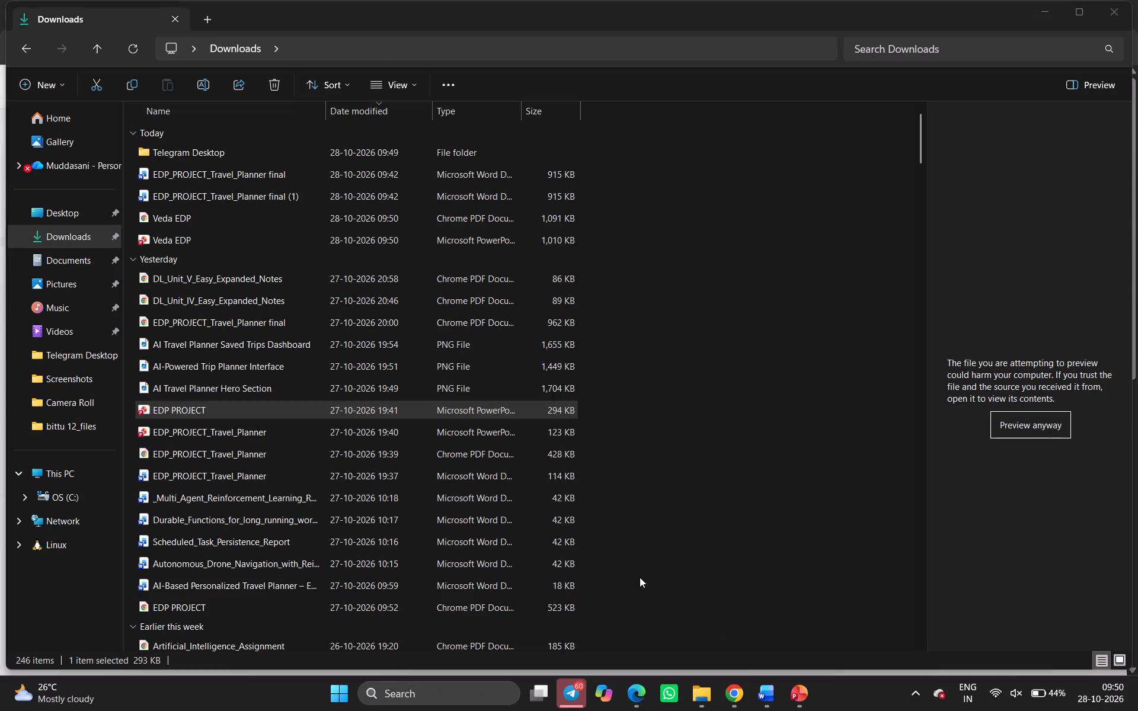
scroll(408, 315, up, 6)
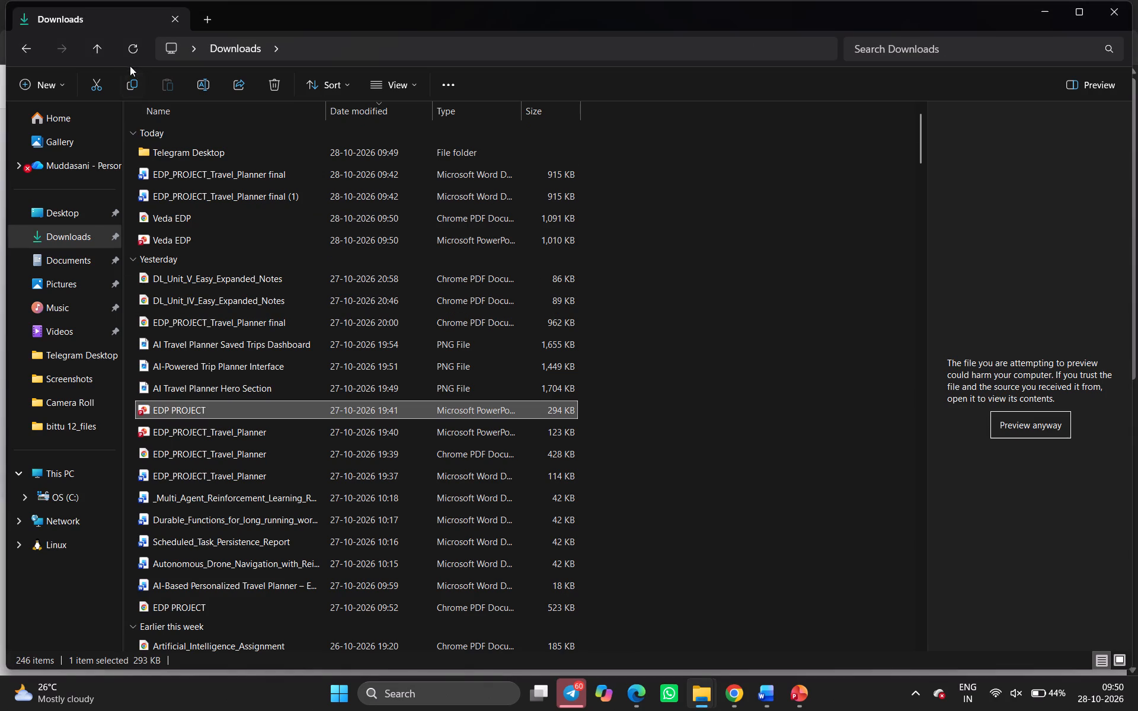
click(132, 49)
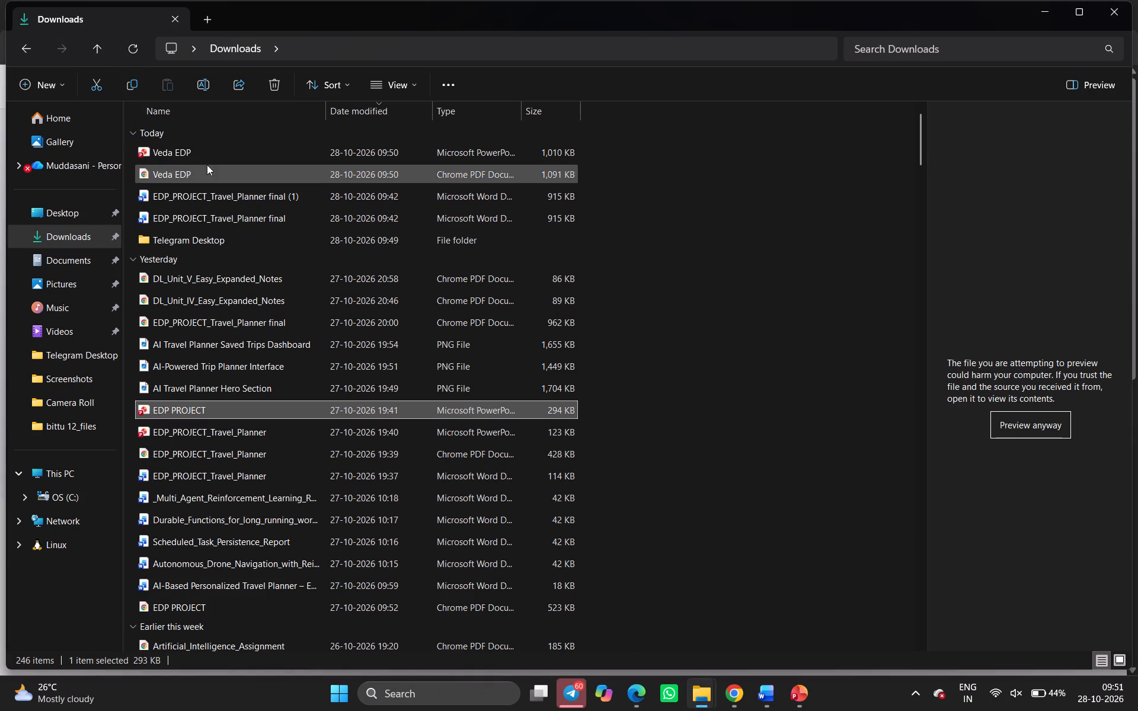
double_click(210, 148)
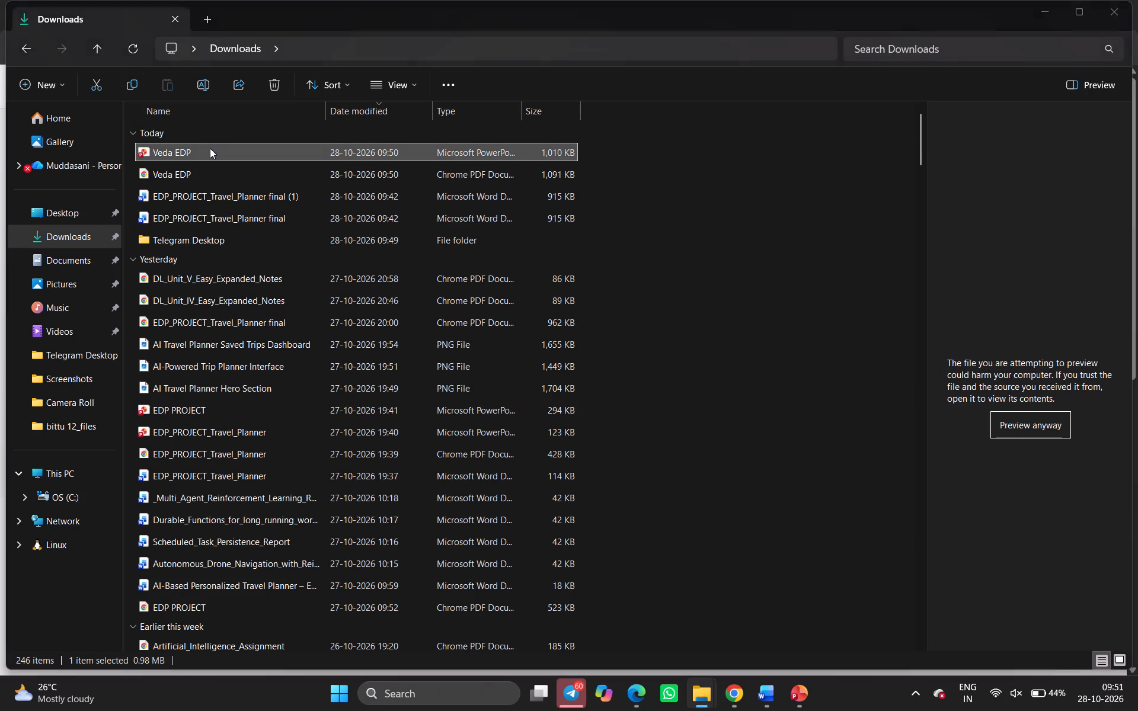
click(592, 77)
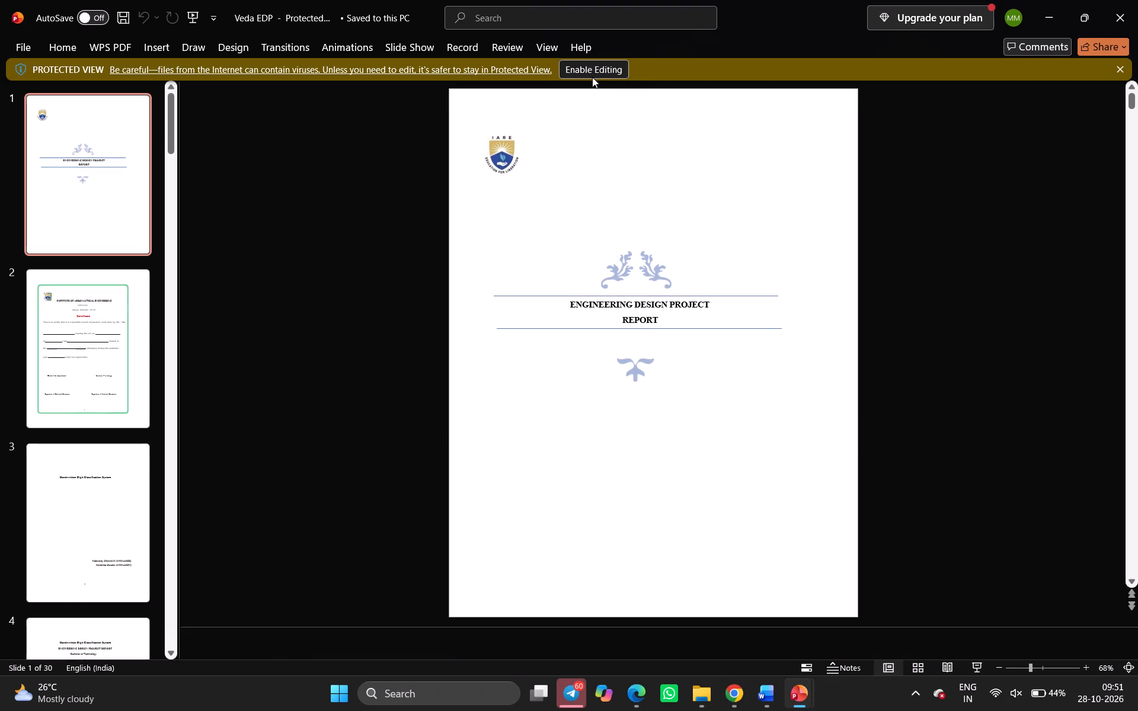
Copy the certificate slide (slide 2) from Veda EDP and paste it after the cover slide in the EDP_PROJECT_Travel_Planner presentation.
click(106, 393)
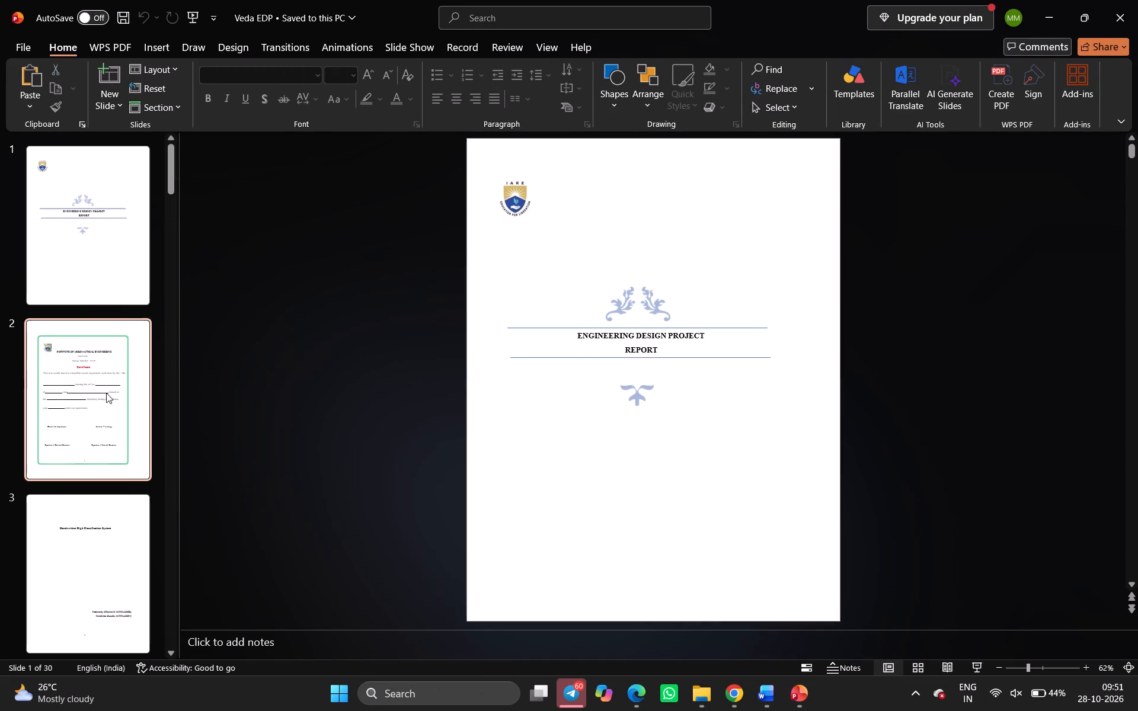
key(ctrl+c)
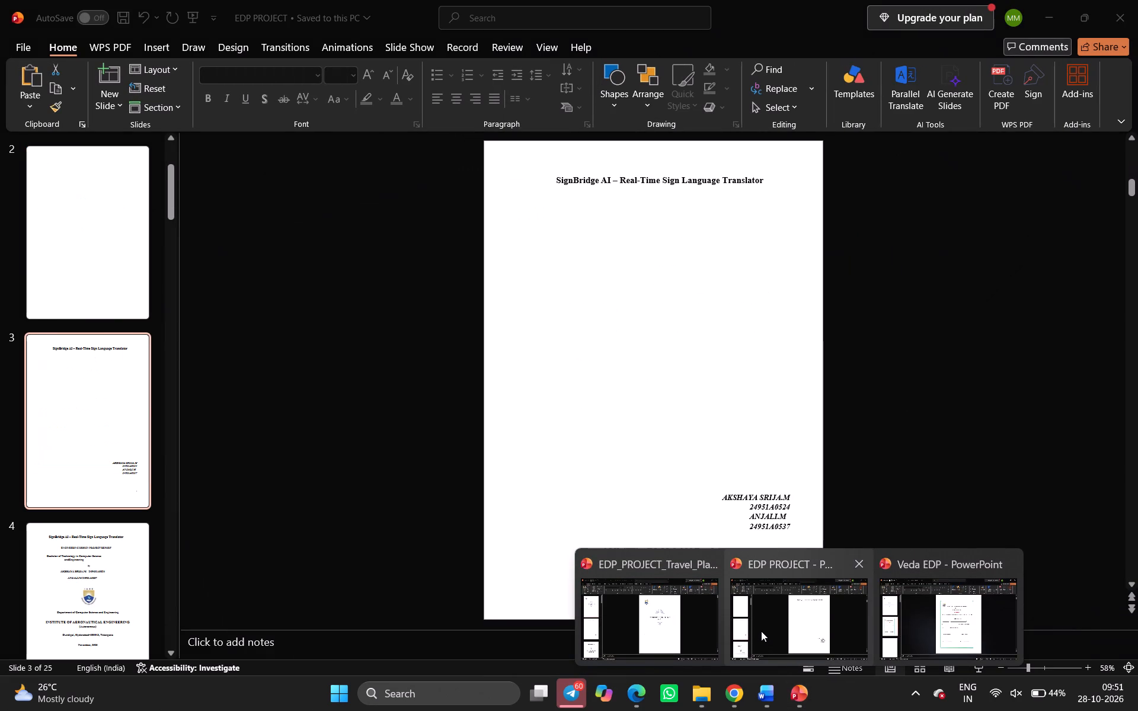
click(761, 631)
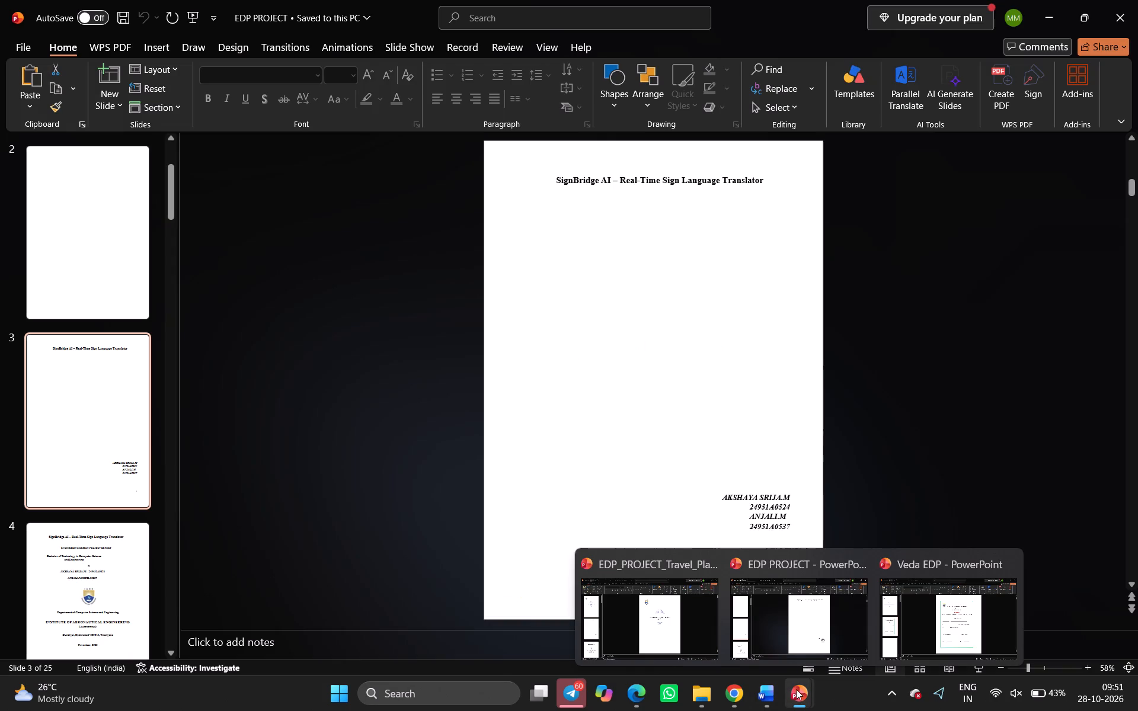
click(768, 627)
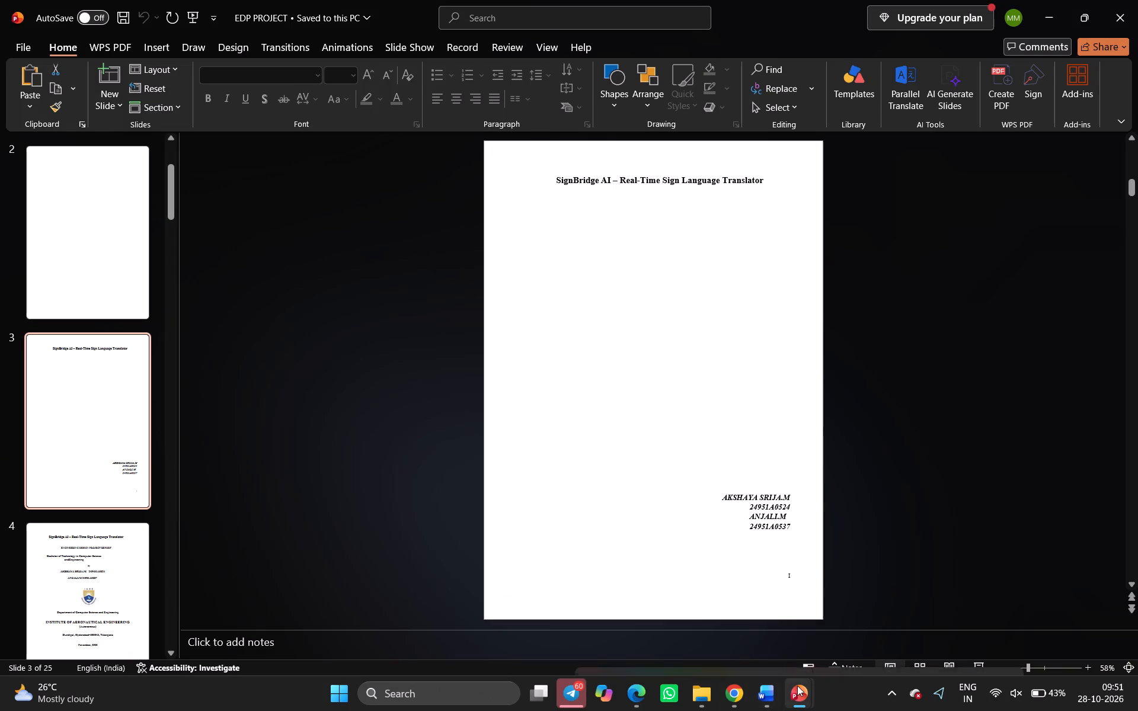
click(645, 606)
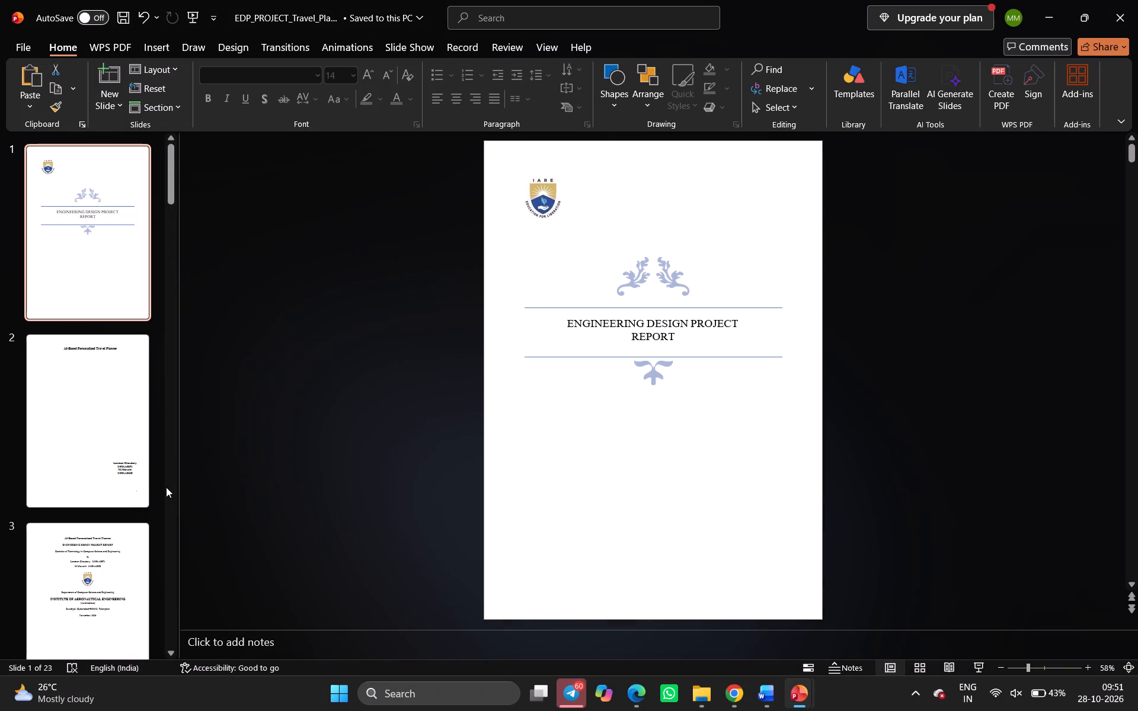
key(ctrl+v)
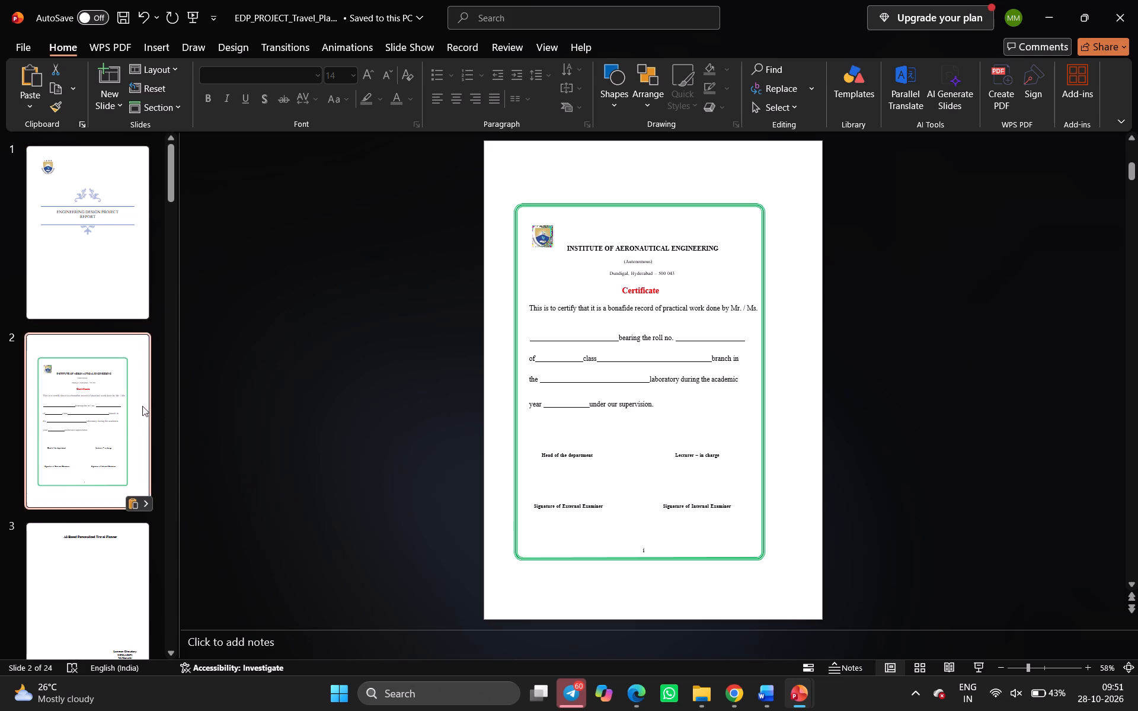
Review slides 1 to 4 to check the order and content of the cover, certificate and title pages.
click(111, 579)
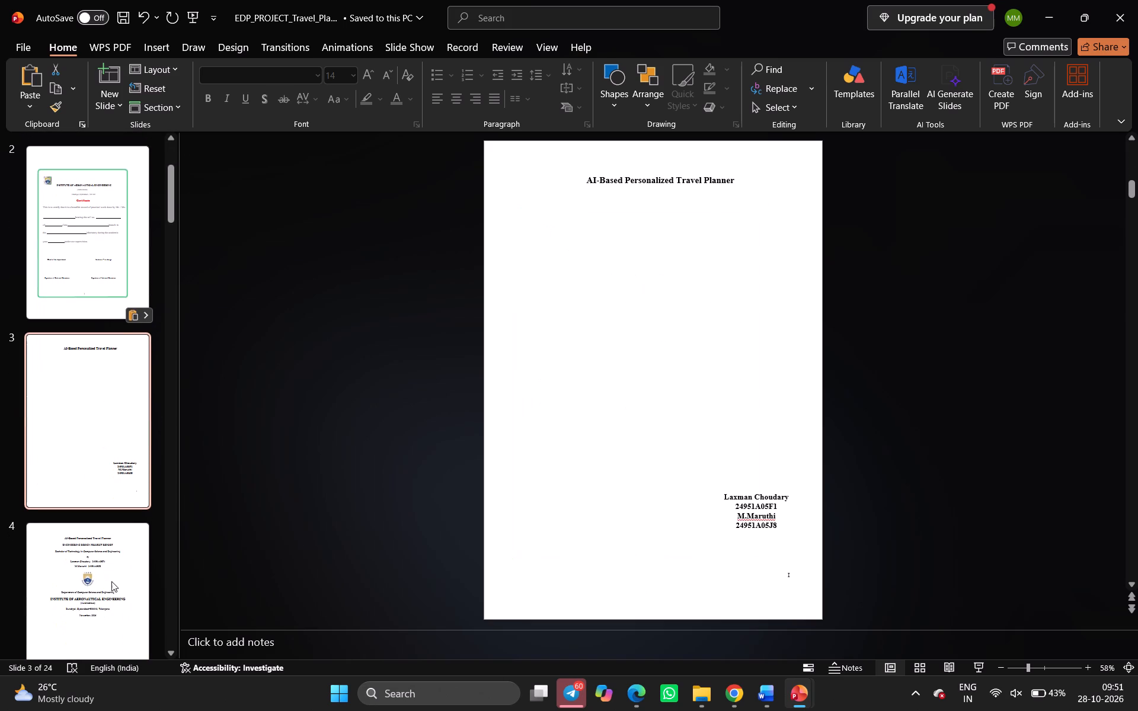
click(87, 580)
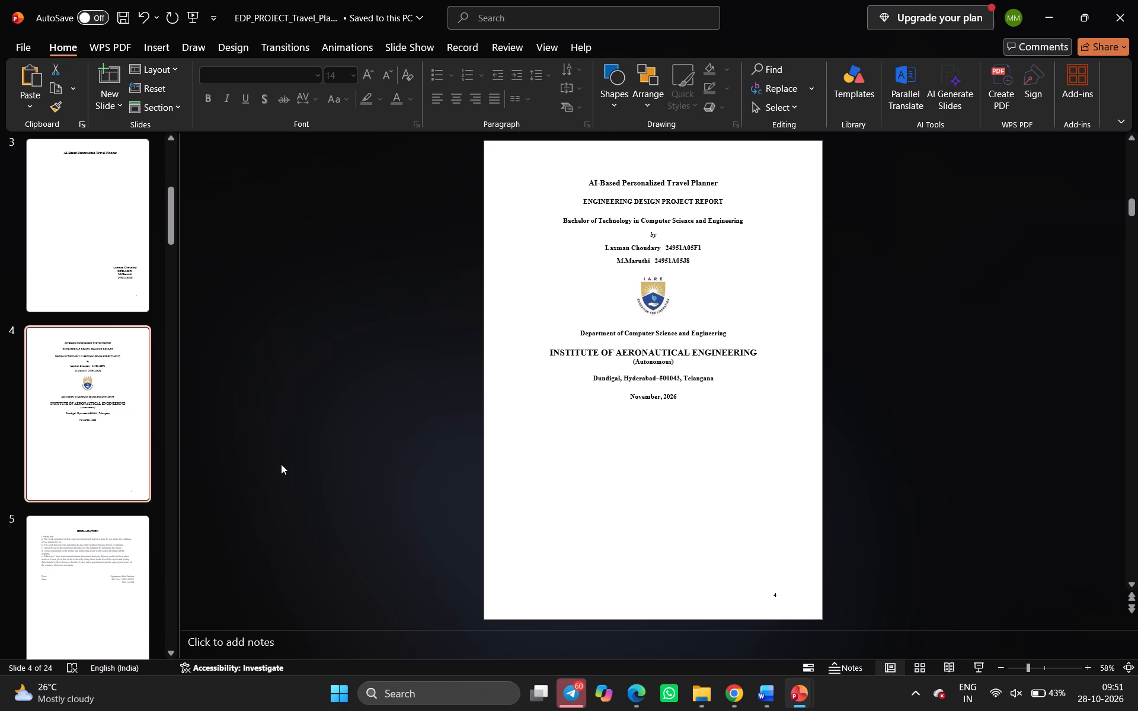
key(Up)
key(Up)
key(Up)
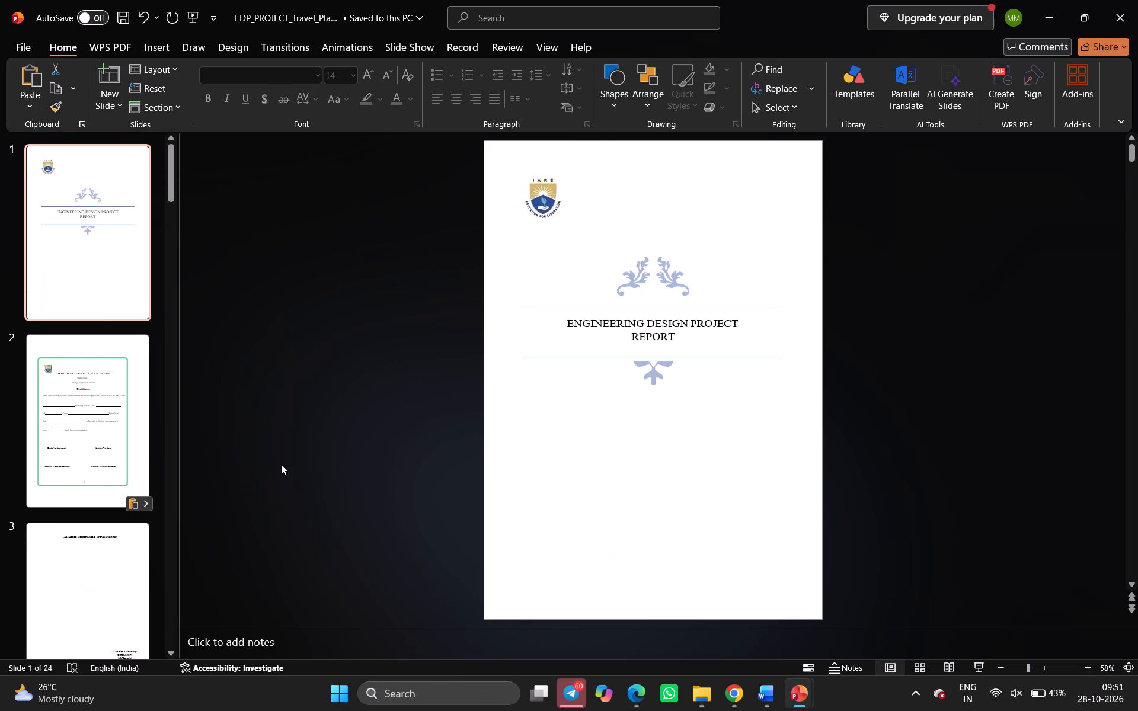
key(Down)
key(Down)
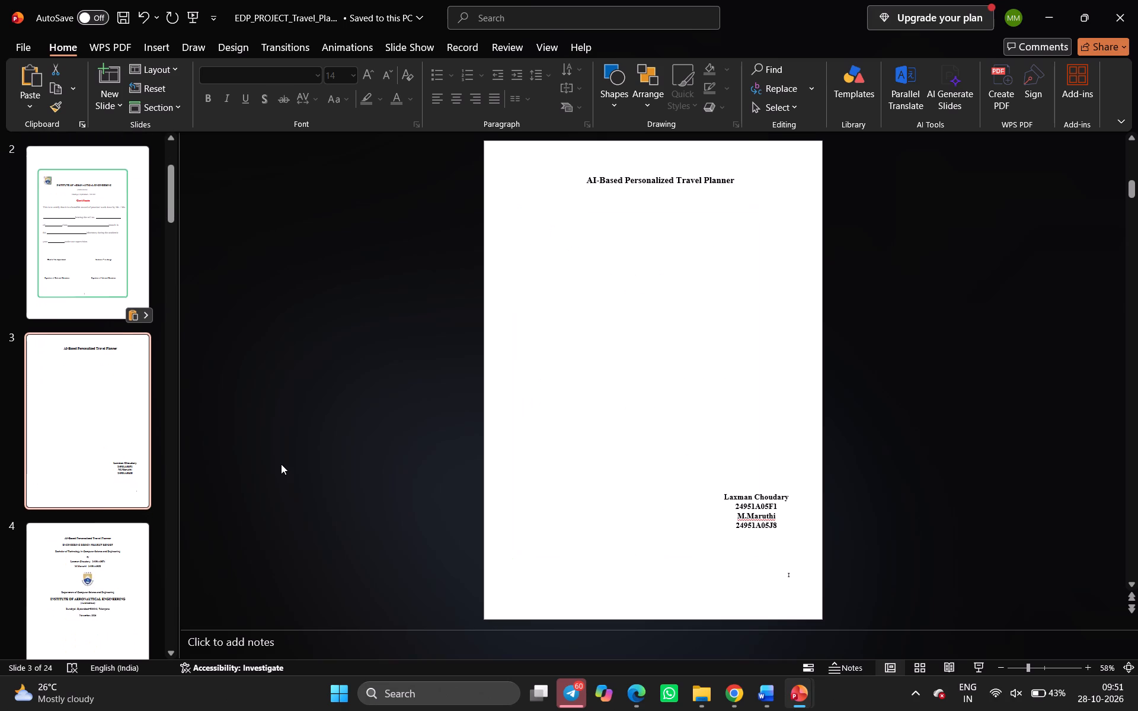
key(Down)
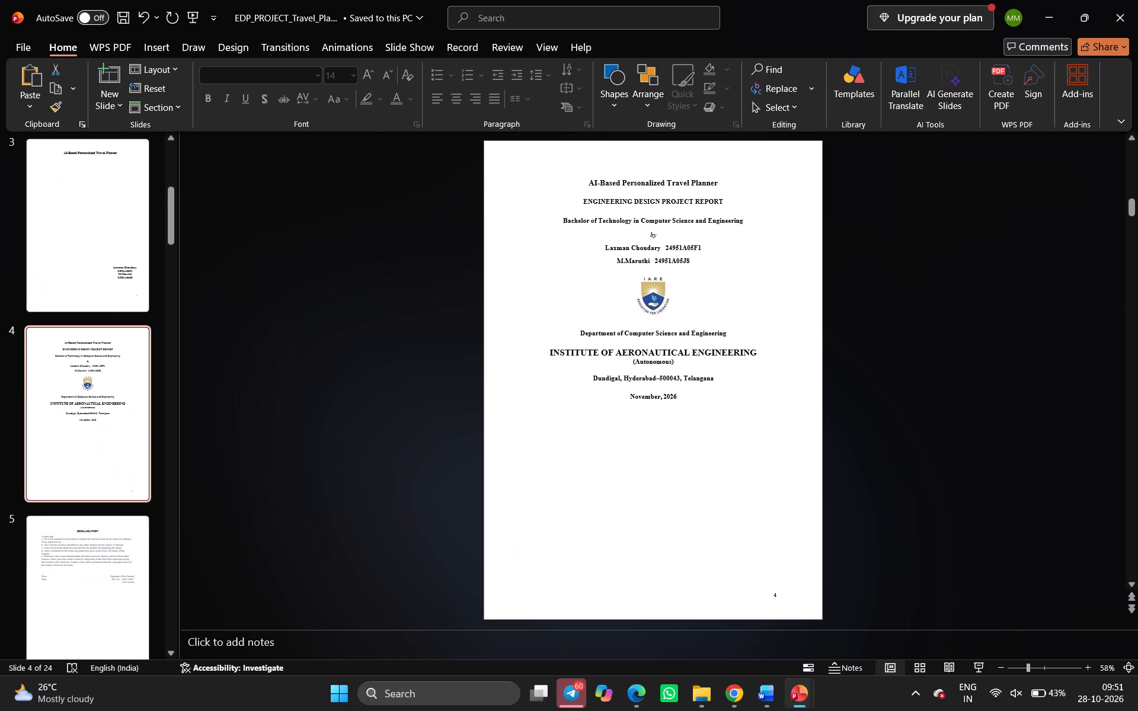
Copy the second student's name and roll number line on slide 4, then delete that line from the title page.
click(616, 261)
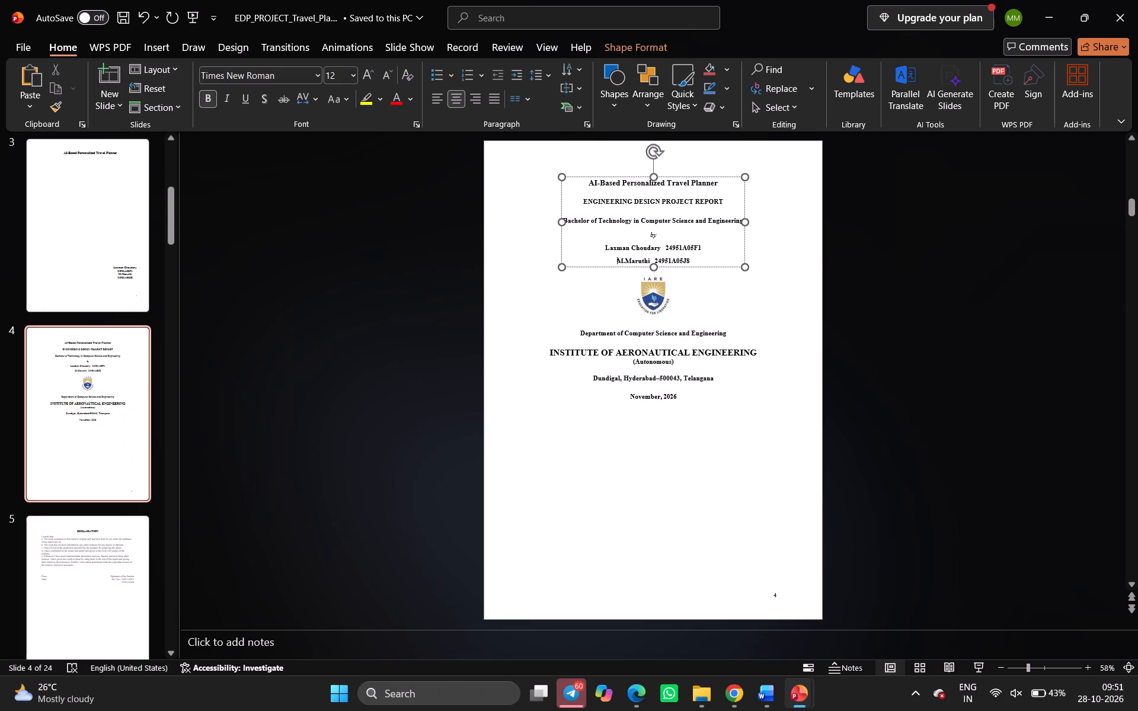
drag(616, 261, 693, 259)
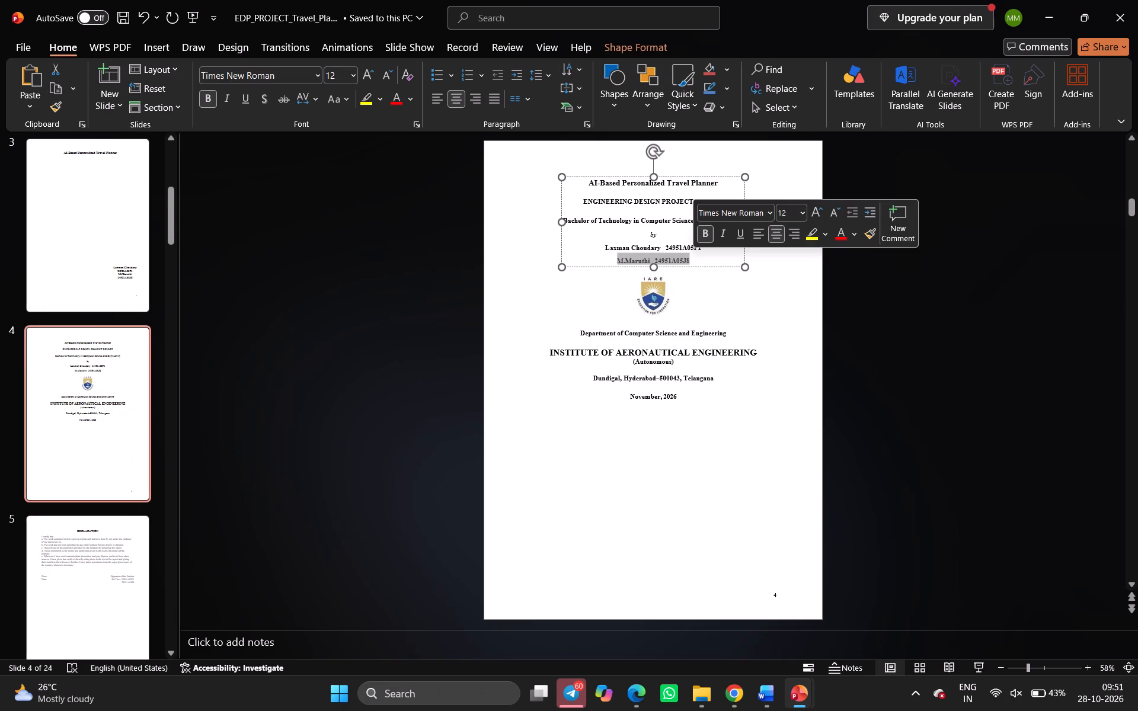
key(ctrl+c)
key(BackSpace)
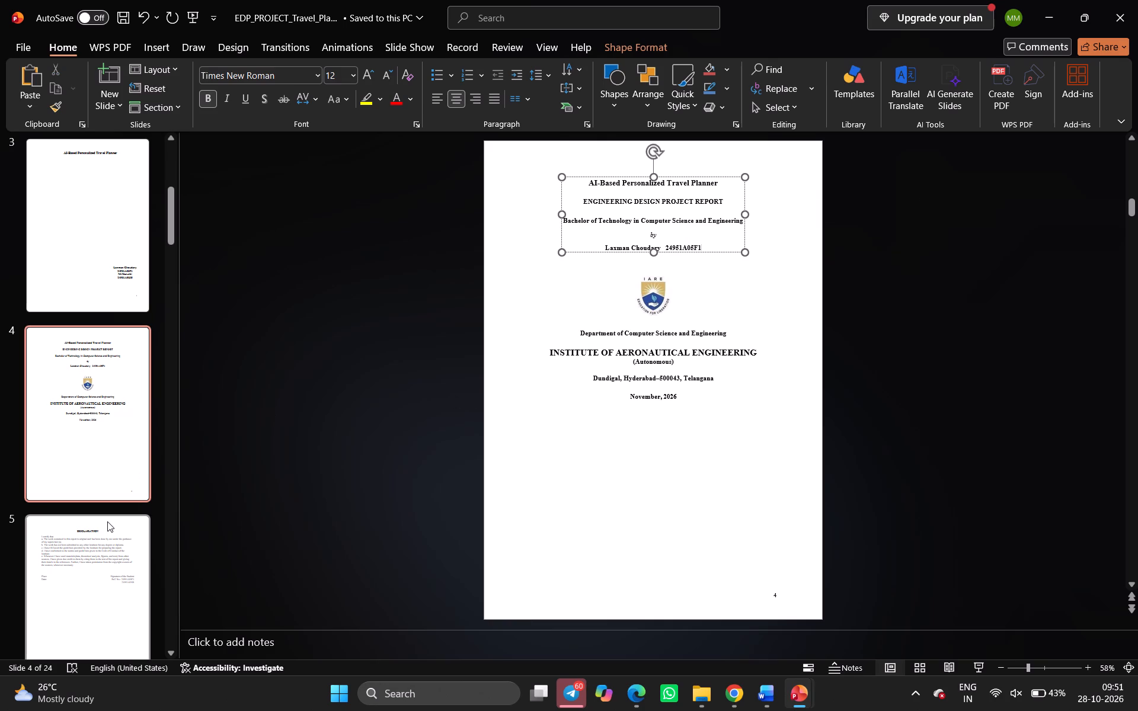
Delete the second student's roll number below the student signature on the Declaration slide (slide 5).
key(Down)
click(83, 573)
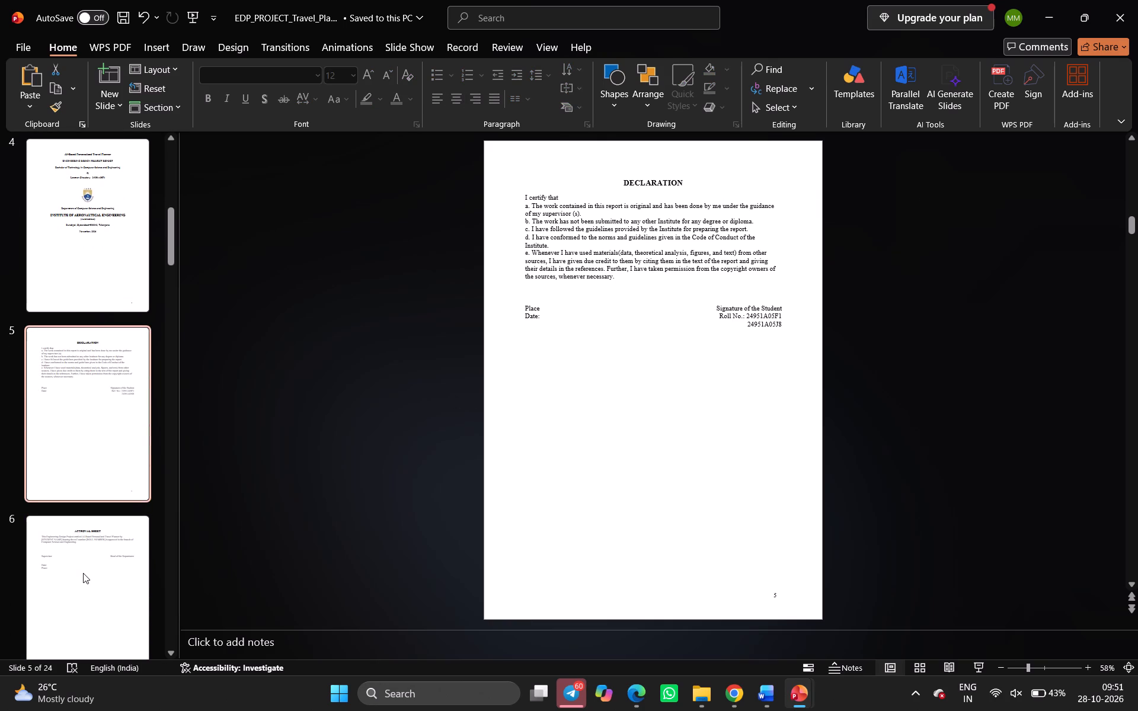
click(772, 334)
click(756, 326)
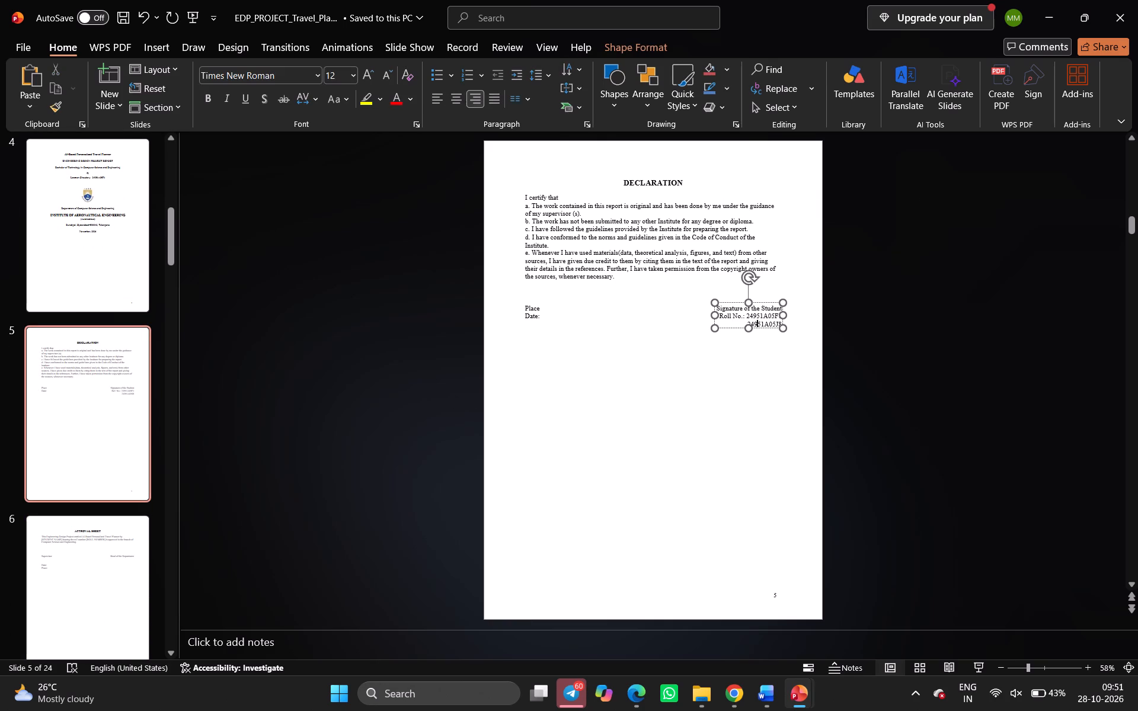
drag(749, 324, 778, 325)
drag(747, 329, 750, 337)
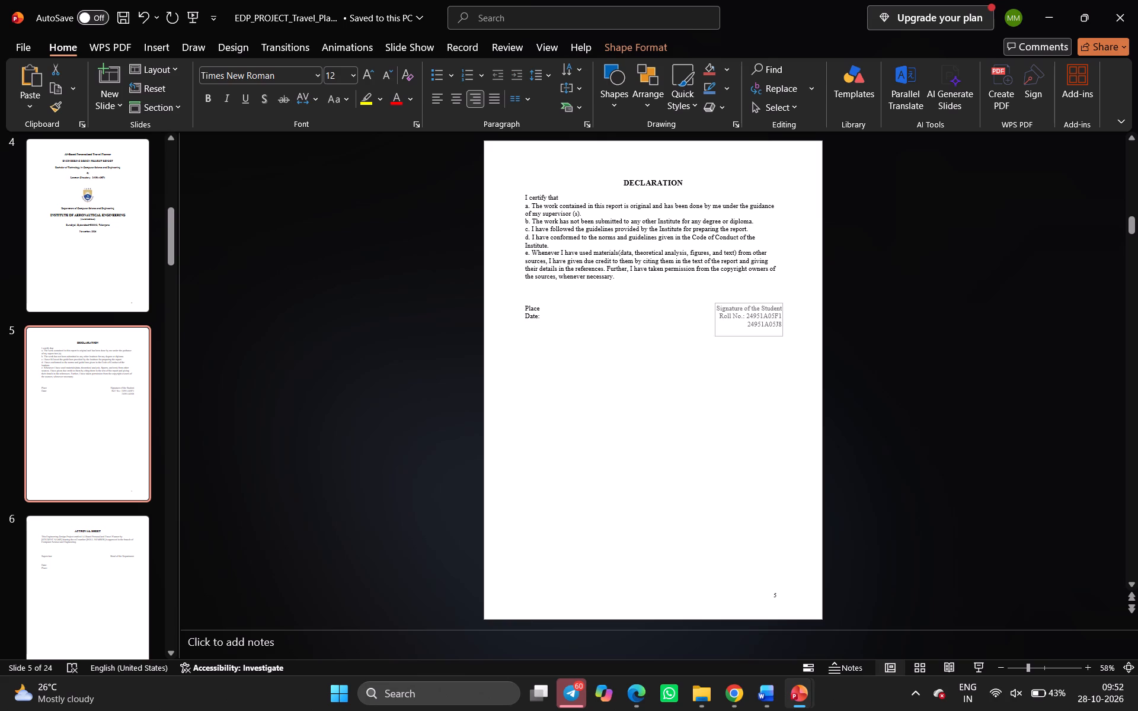
drag(750, 337, 750, 341)
click(775, 326)
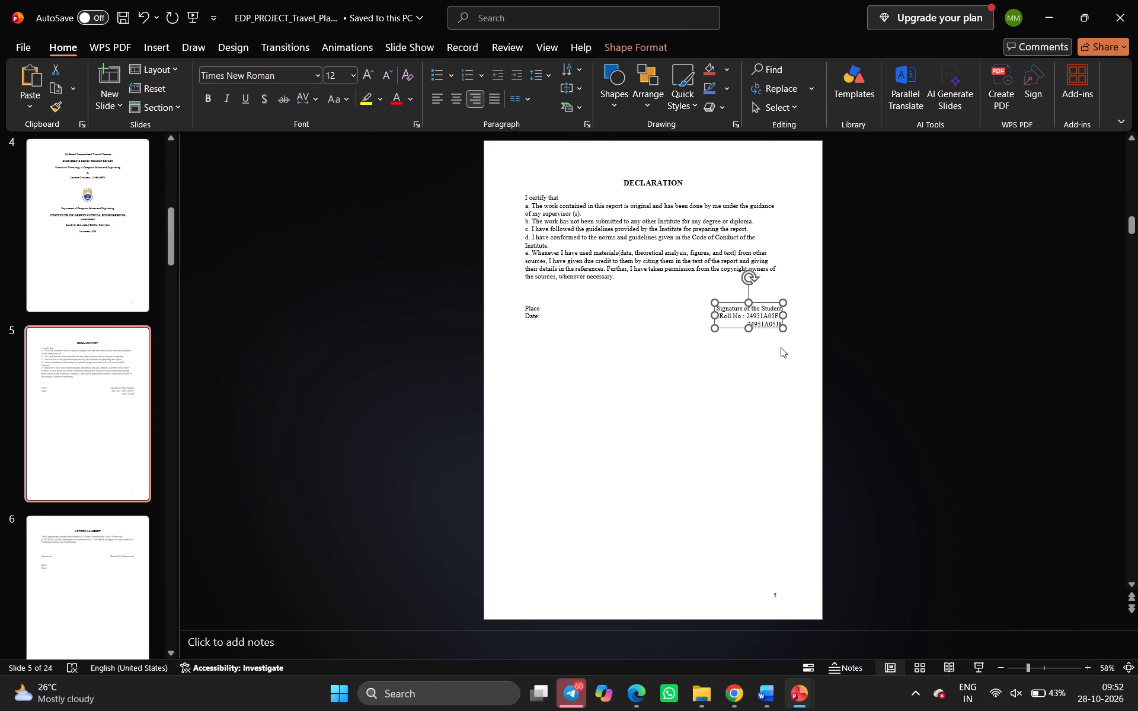
click(773, 324)
key(BackSpace)
key(BackSpace)
key(Right)
key(Right)
key(Right)
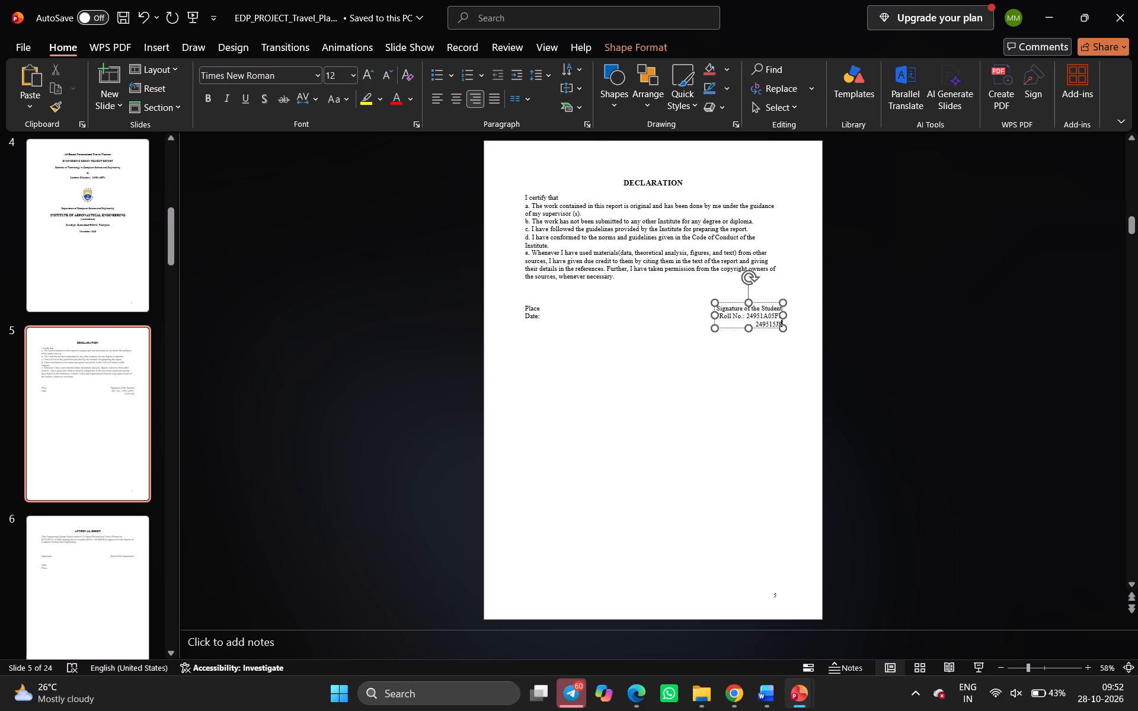
key(BackSpace)
key(BackSpace)
key(BackSpace)
key(BackSpace)
key(BackSpace)
key(BackSpace)
key(Right)
key(BackSpace)
key(BackSpace)
Review slides 6 to 18, from the approval sheet to the website pages, for student details and missing content.
click(101, 577)
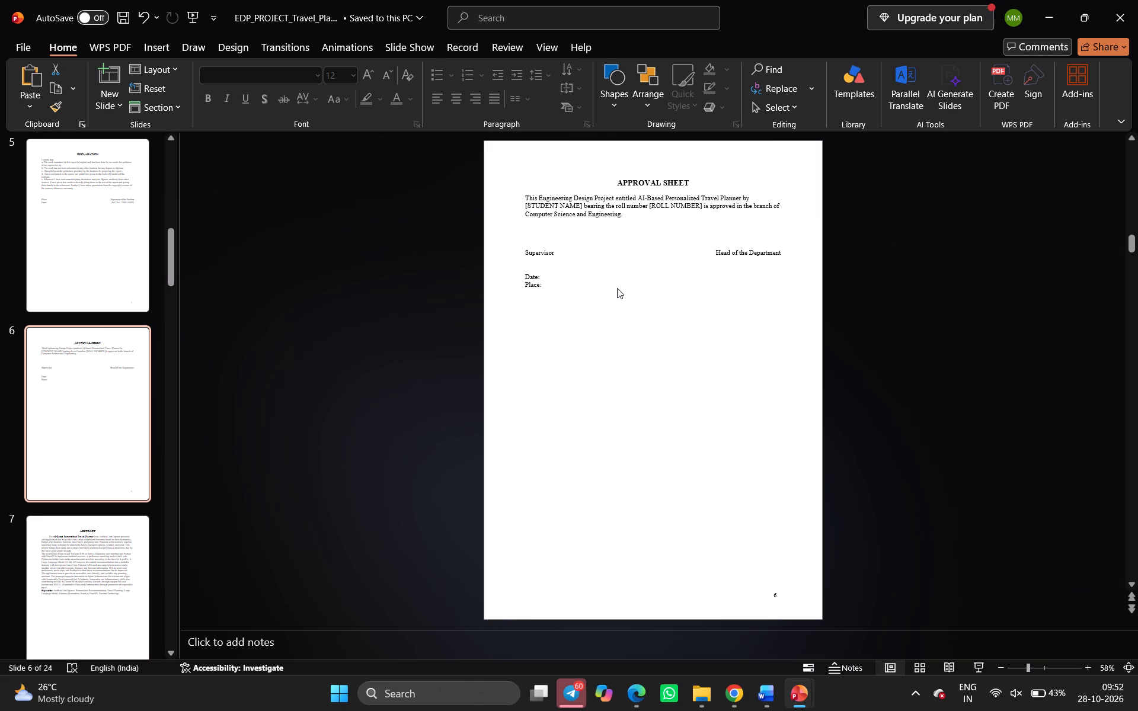
click(104, 582)
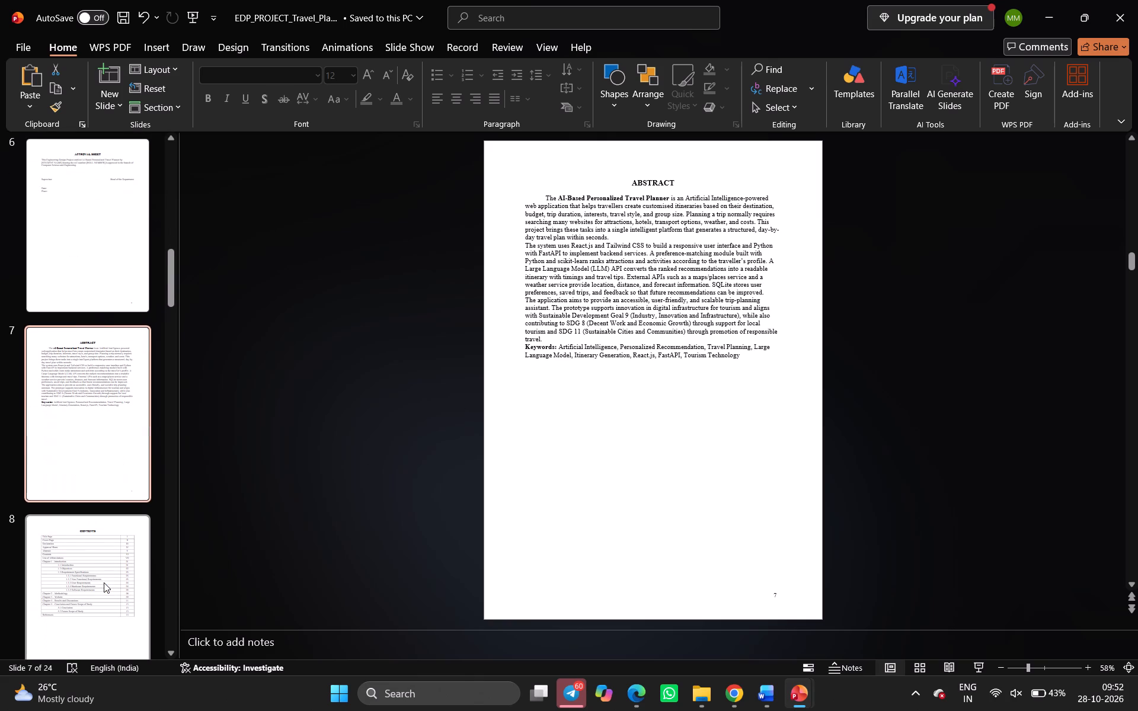
click(90, 580)
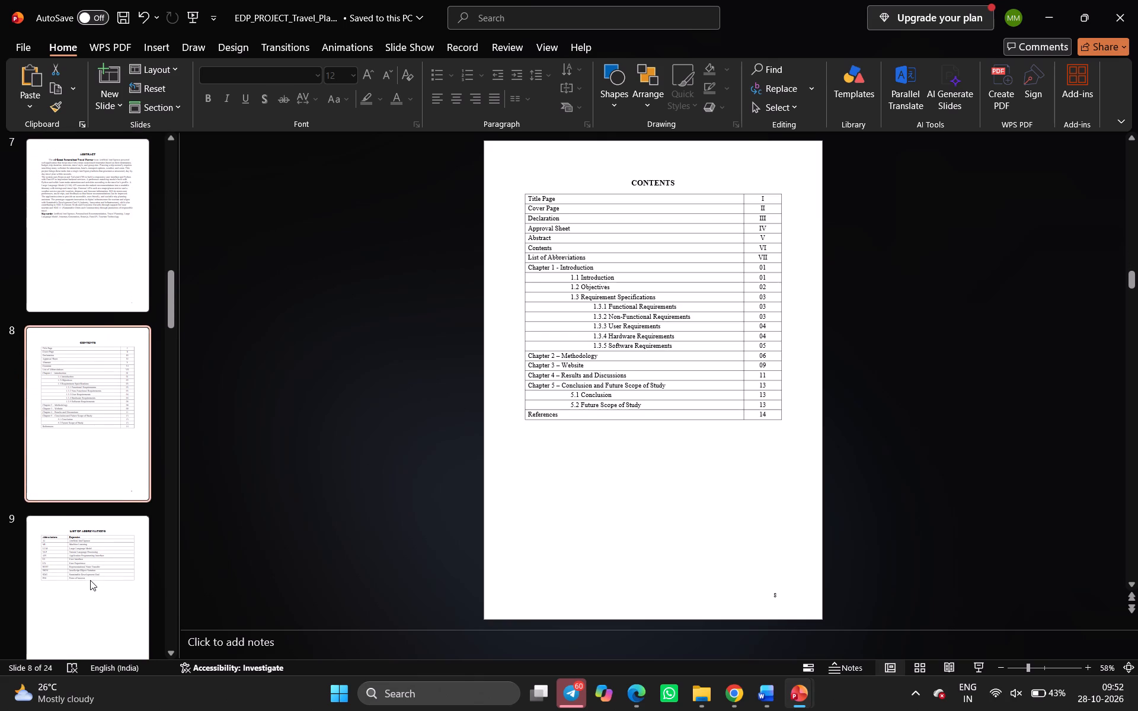
click(78, 584)
key(Down)
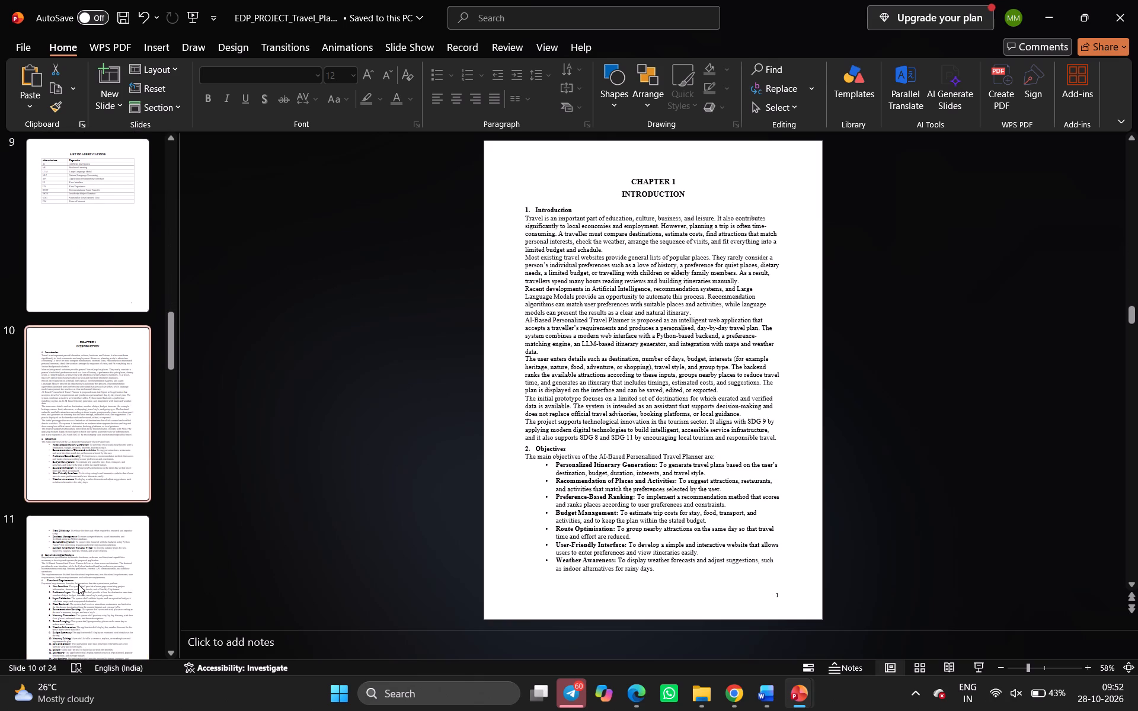
key(Down)
key(Down)
key(Down)
key(Down)
key(Down)
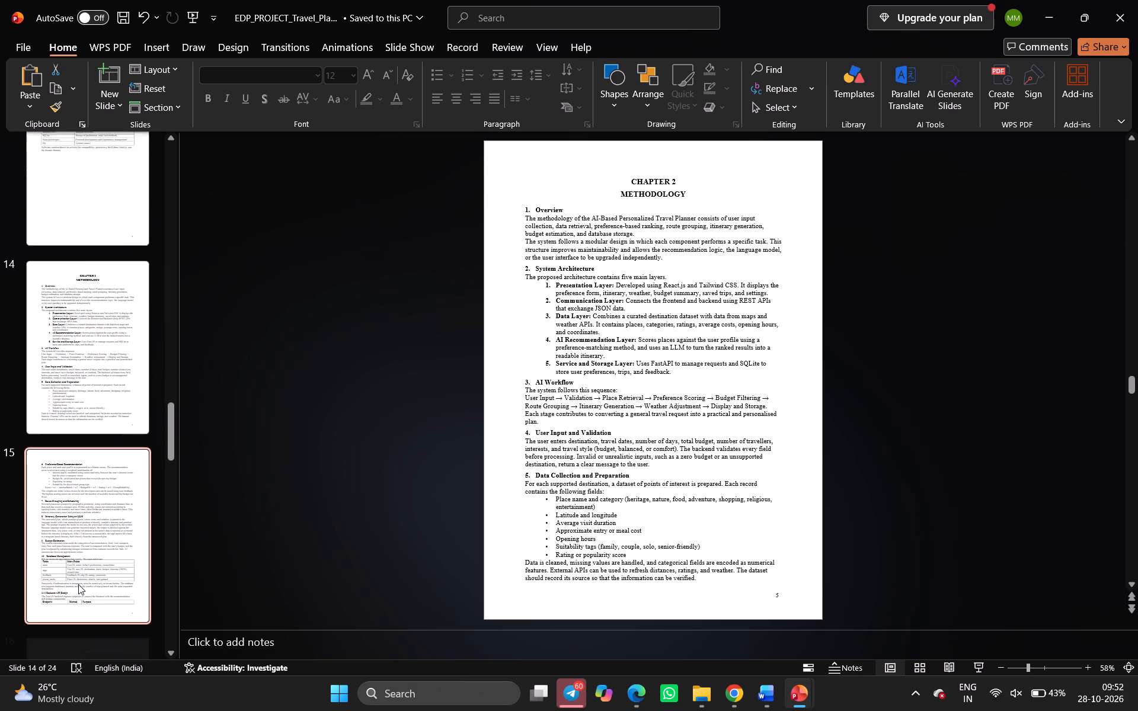
key(Down)
key(Down)
key(Down)
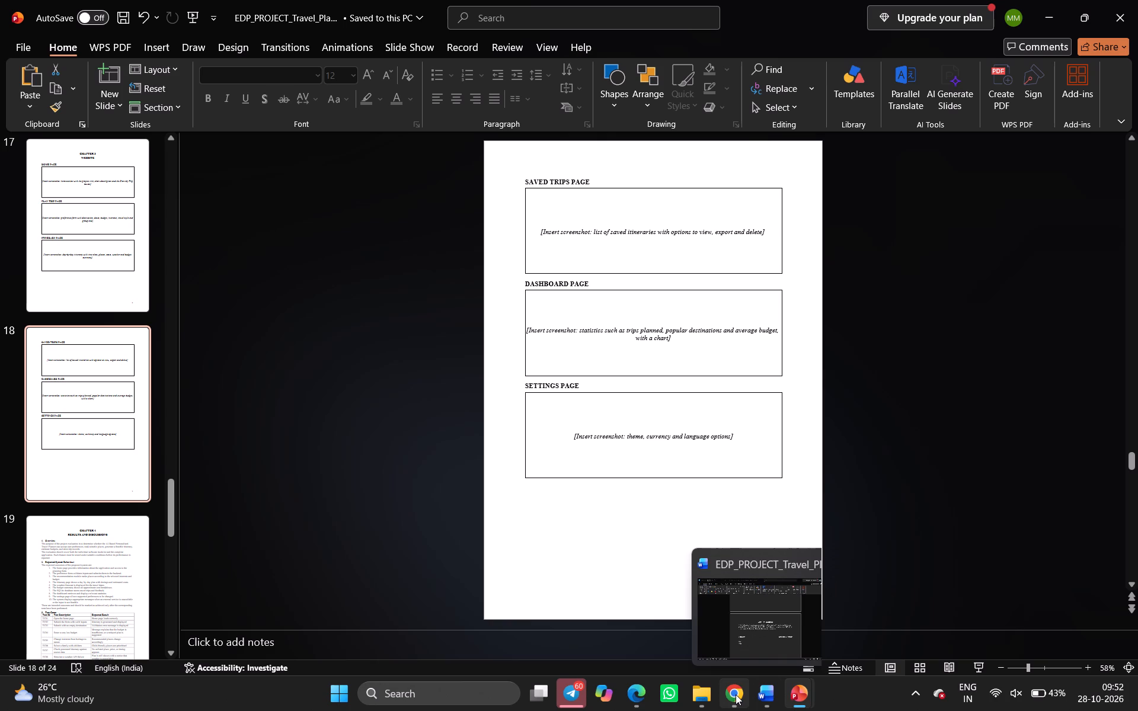
Open the EDP_PROJECT_Travel_Planner final Word document from Downloads, check its website page screenshots and enable editing.
click(695, 692)
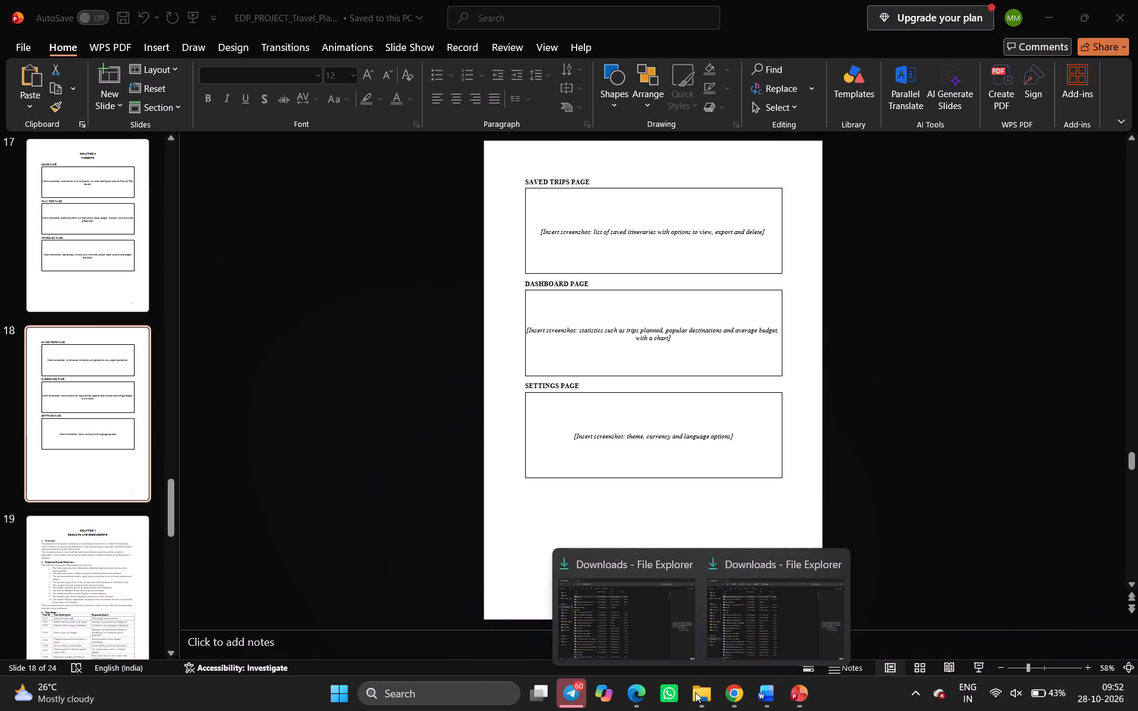
click(660, 635)
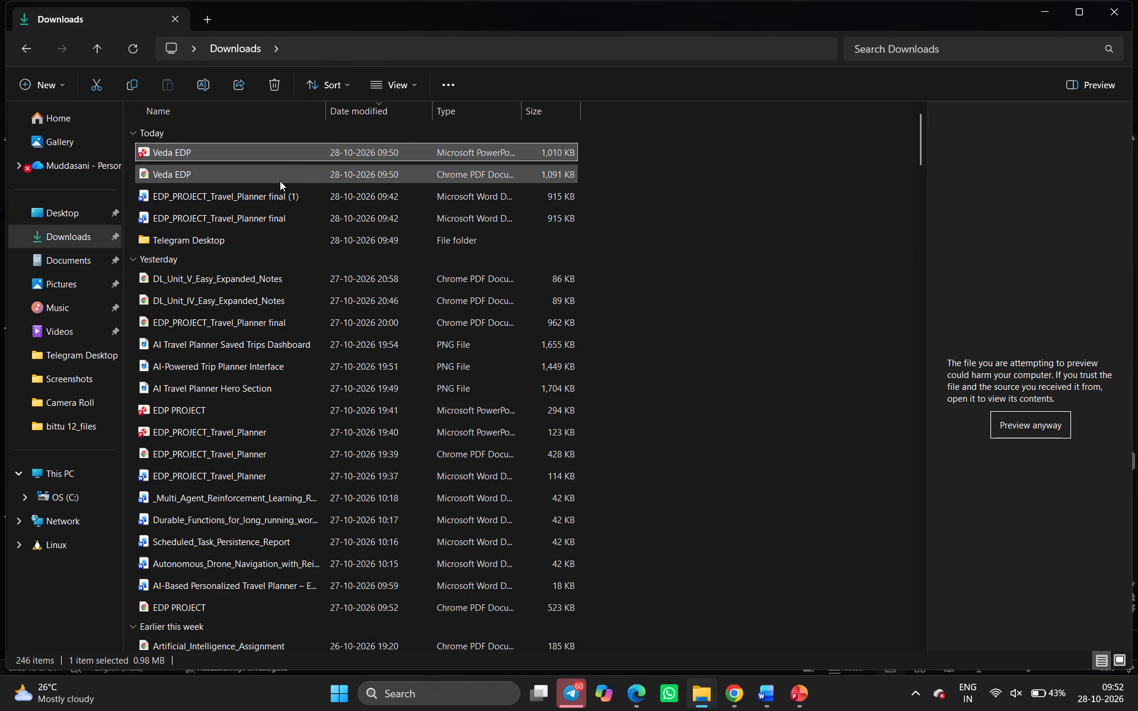
double_click(258, 217)
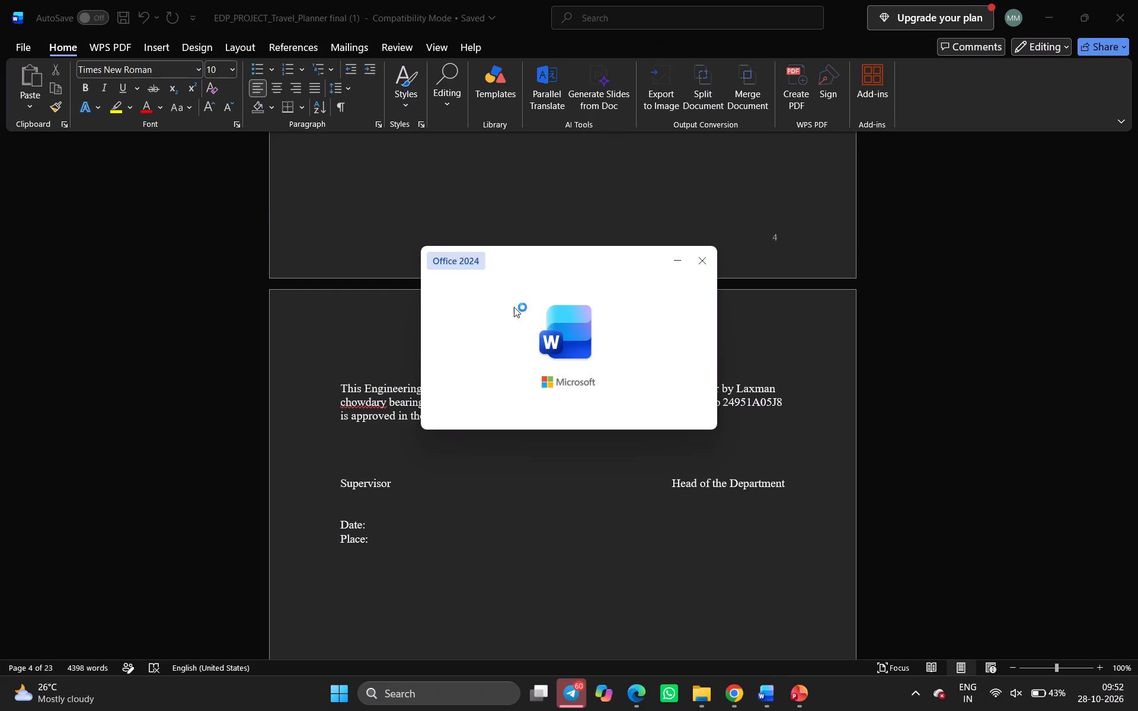
scroll(549, 360, down, 13)
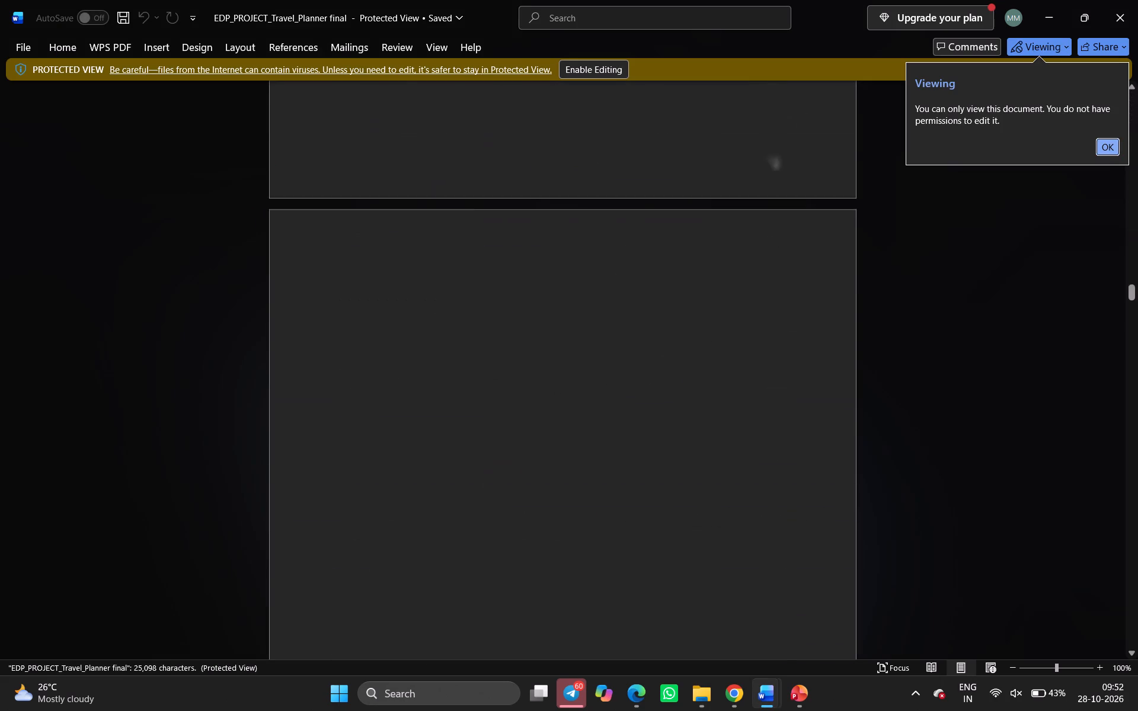
scroll(549, 360, down, 15)
scroll(549, 360, up, 3)
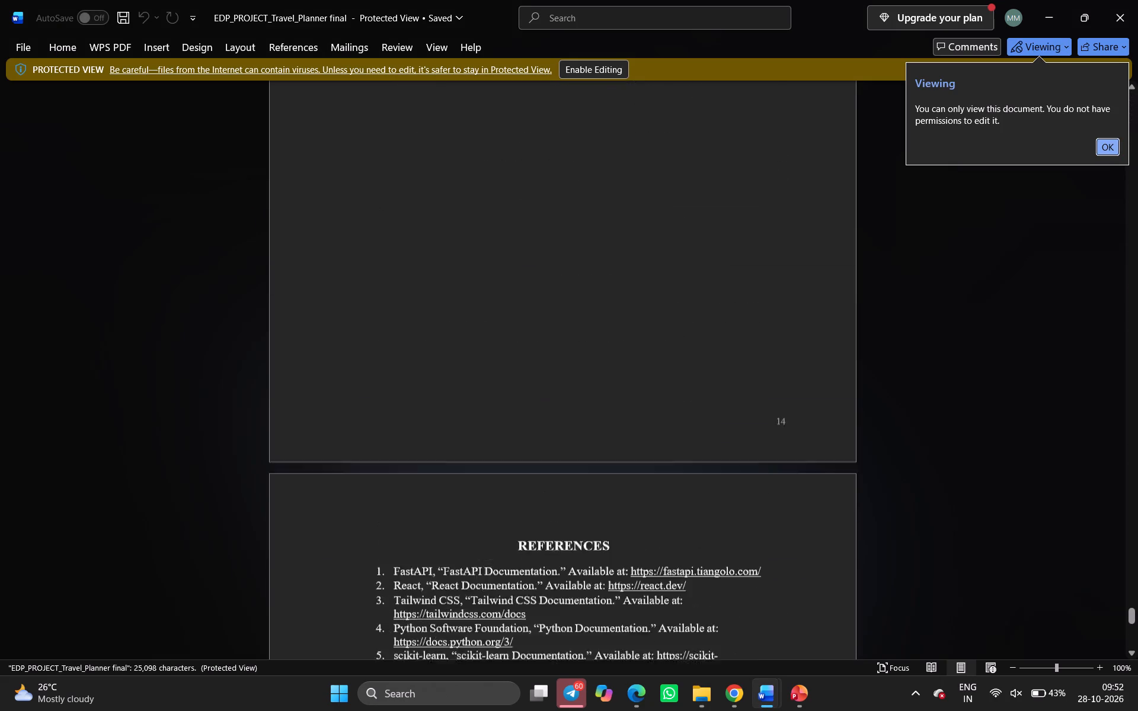
scroll(549, 360, up, 10)
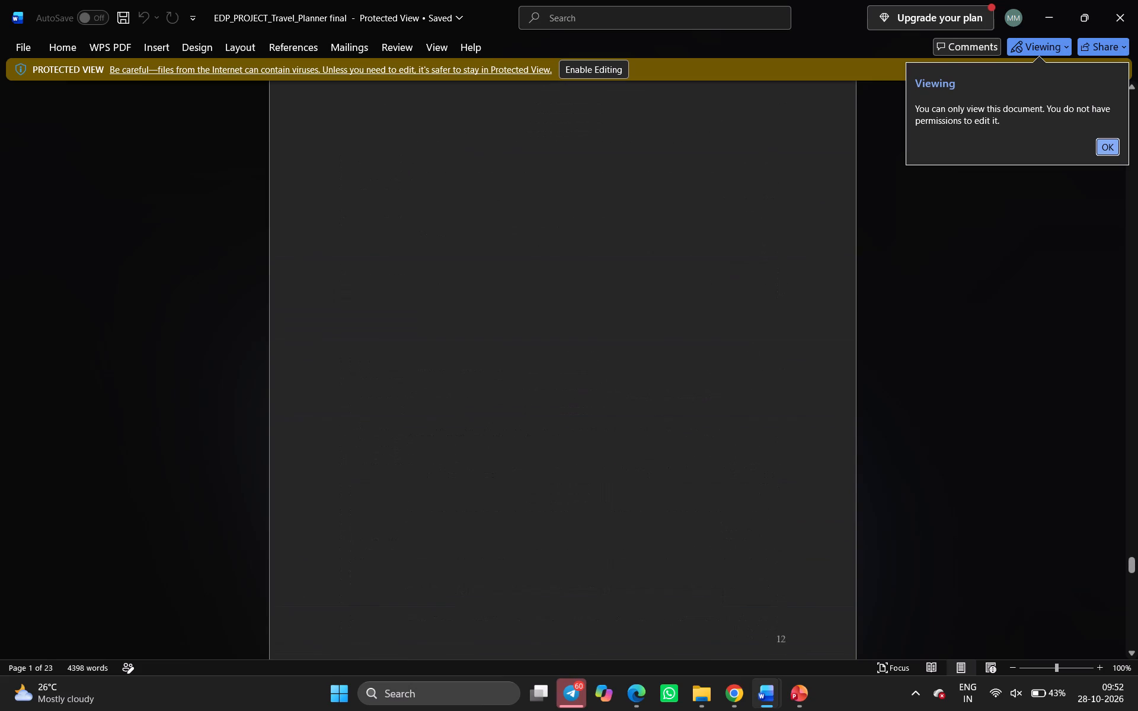
scroll(549, 360, up, 9)
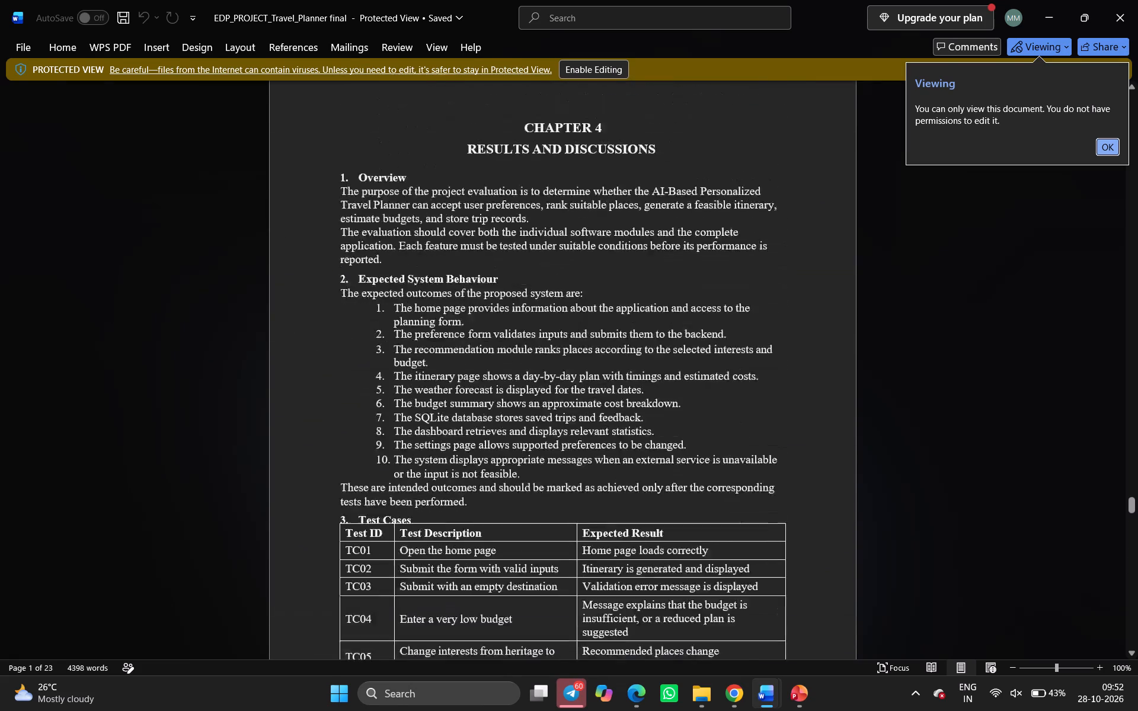
scroll(549, 360, up, 4)
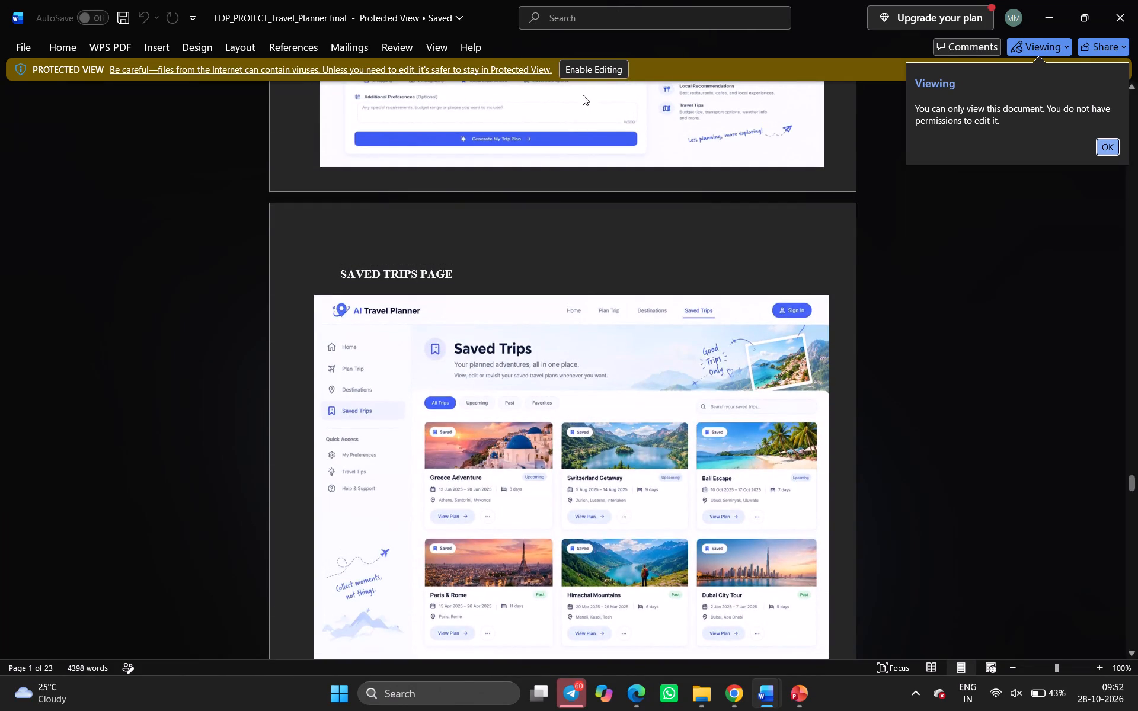
click(586, 73)
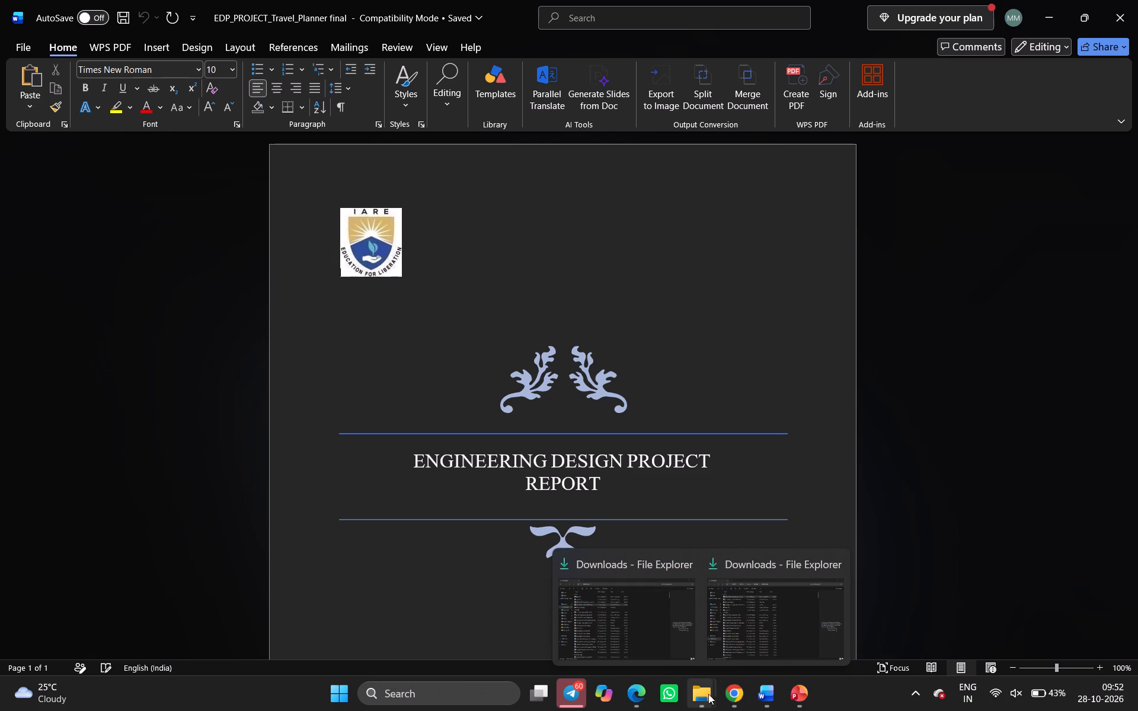
Open the EDP_PROJECT_Travel_Planner final (1) Word document from Downloads and look through its pages to the references.
click(660, 624)
scroll(383, 366, up, 1)
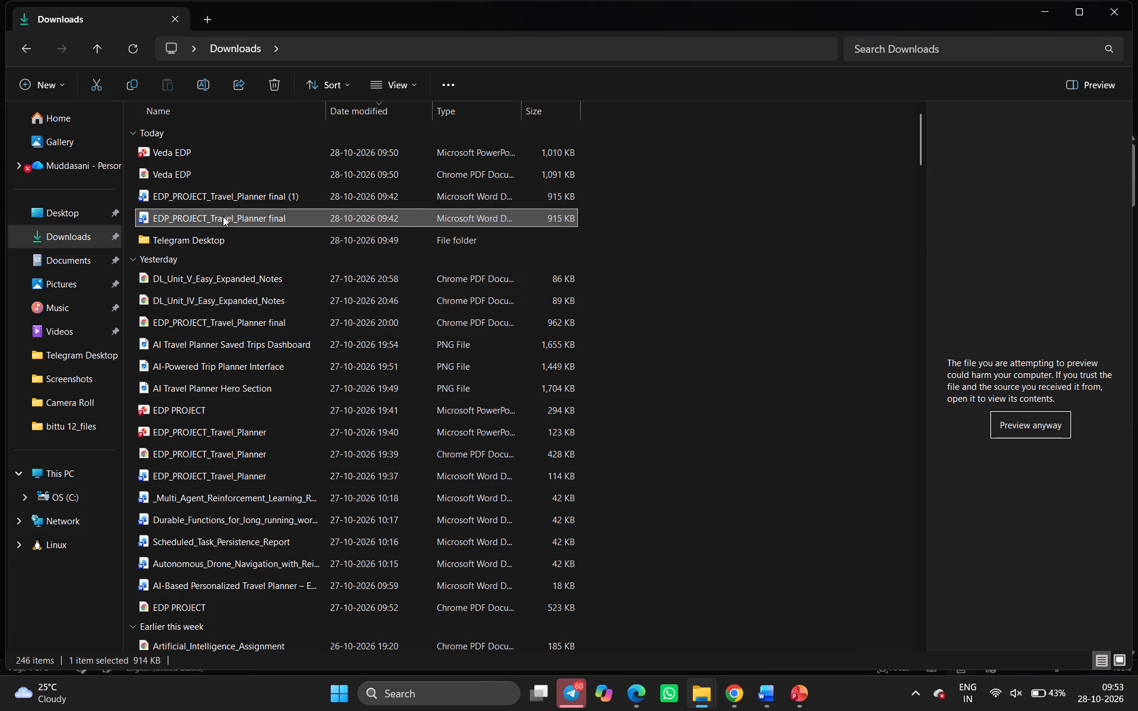
double_click(254, 198)
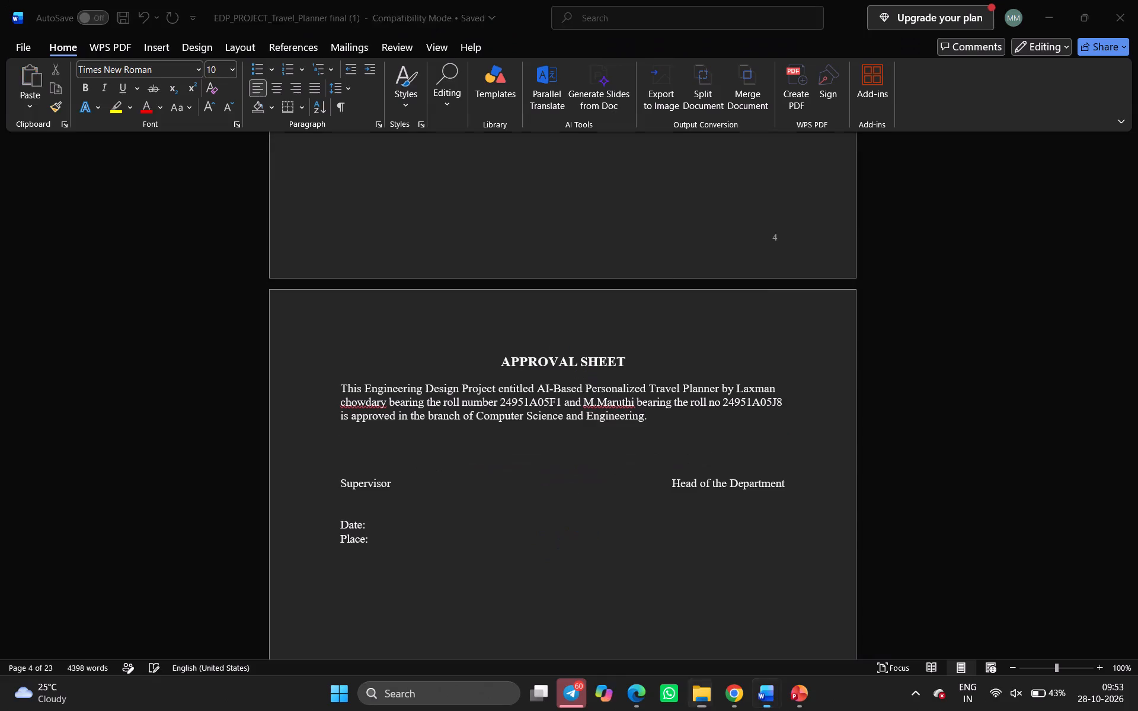
scroll(490, 230, down, 17)
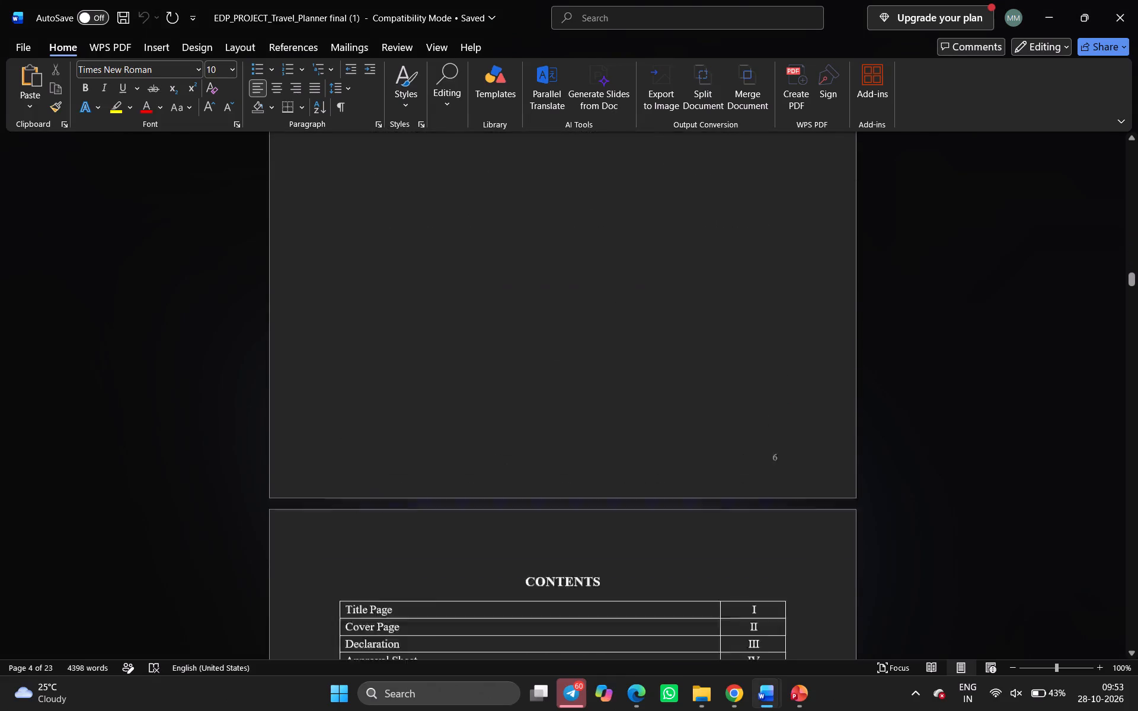
scroll(490, 230, down, 16)
scroll(490, 230, up, 1)
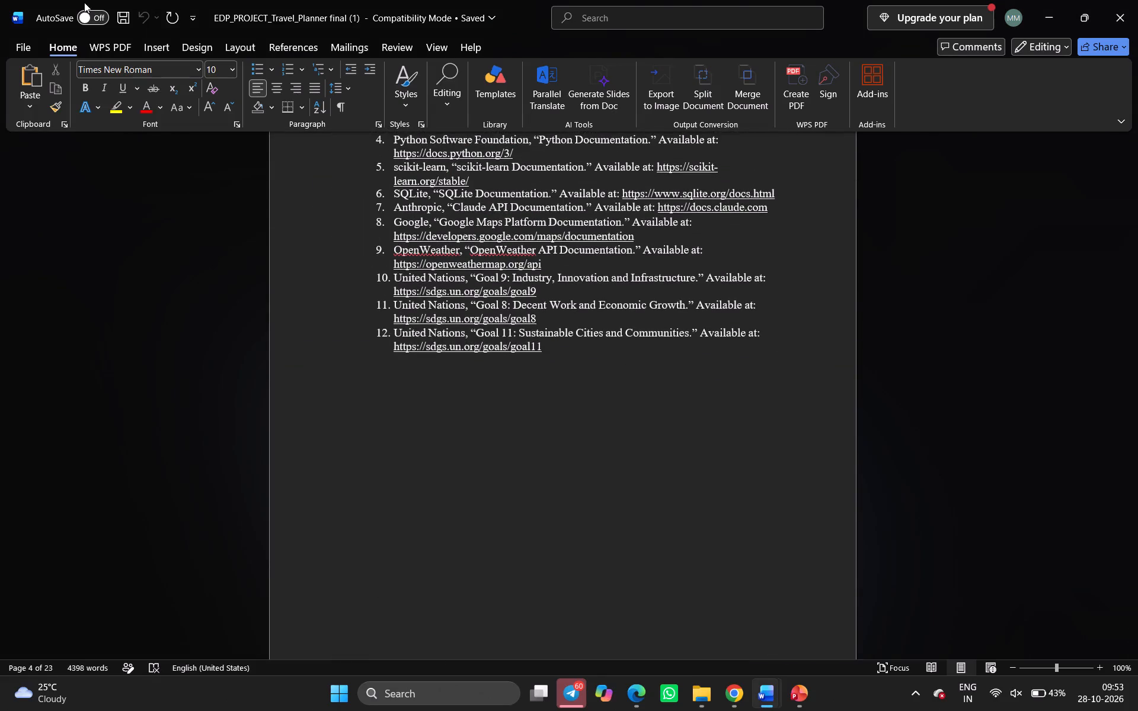
Save the EDP_PROJECT_Travel_Planner final (1) report to Downloads as a PDF named edp changed.
click(13, 40)
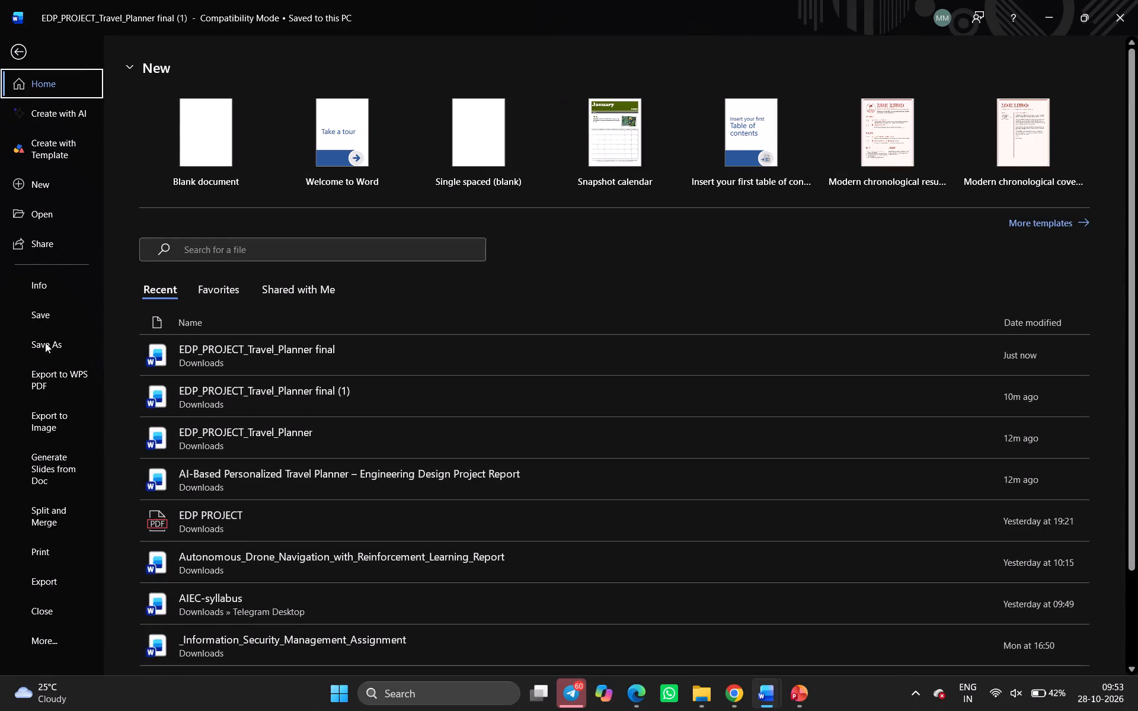
click(45, 344)
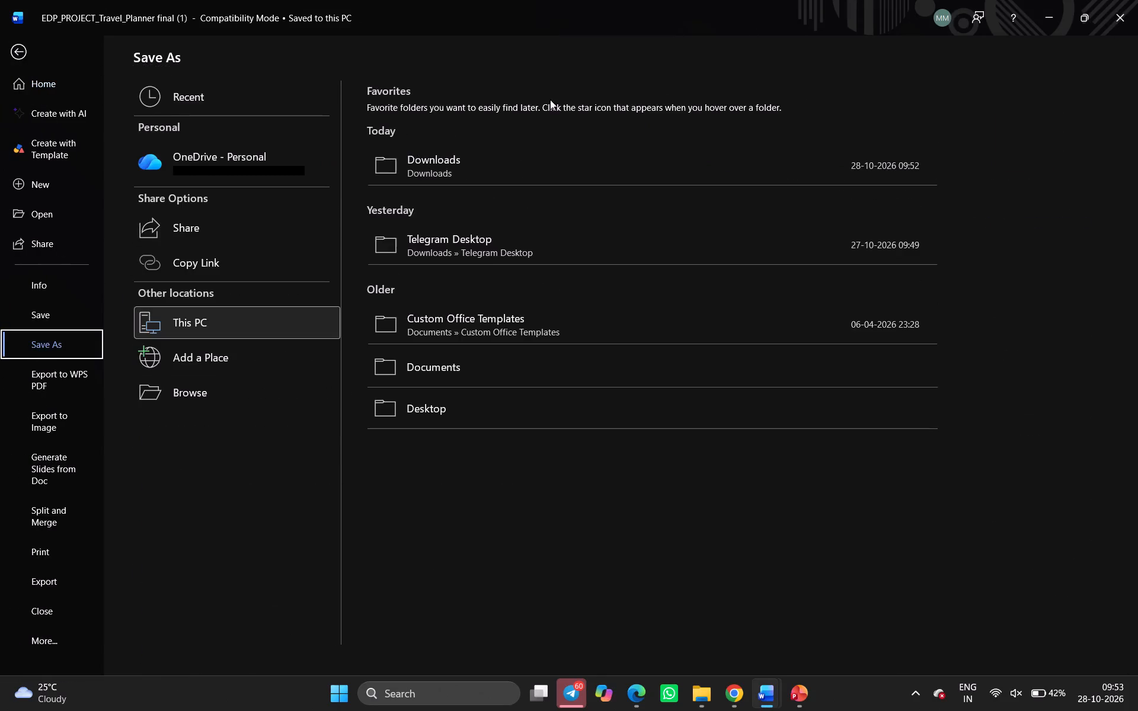
double_click(487, 157)
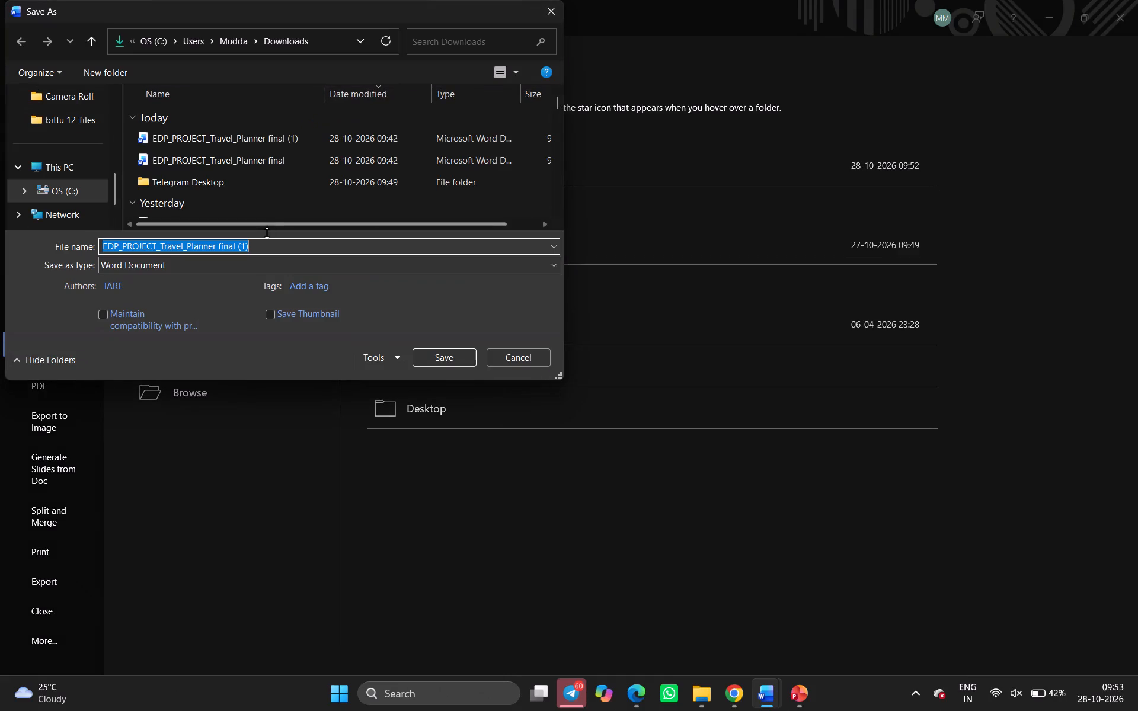
click(254, 265)
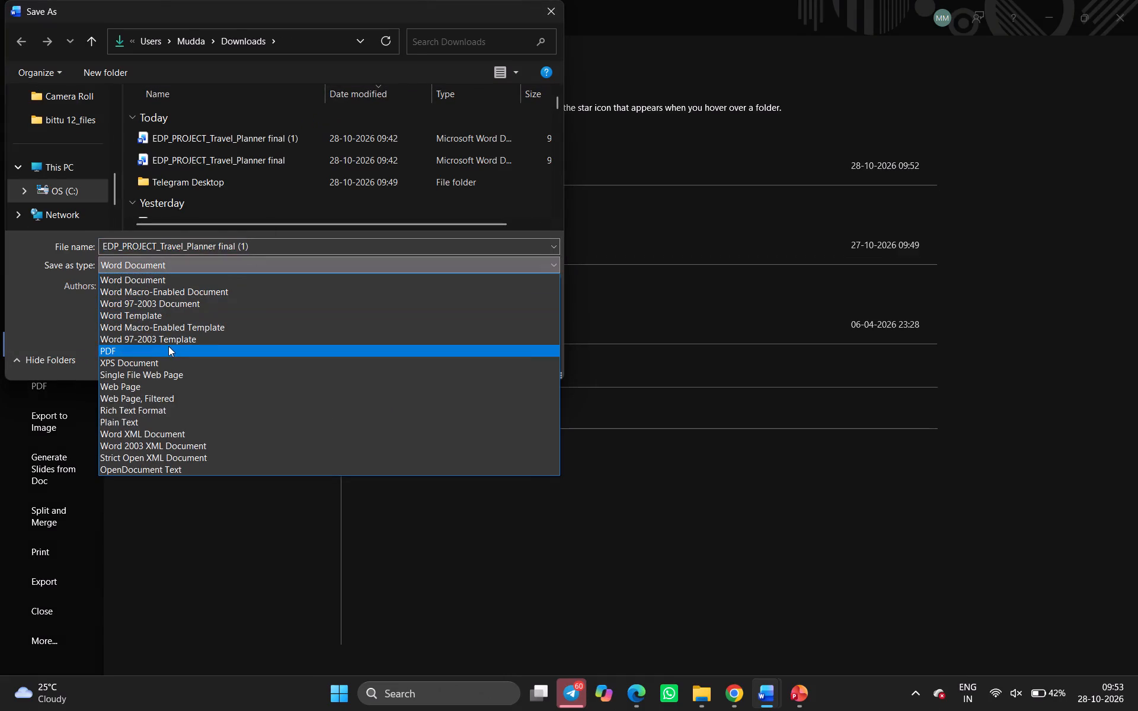
click(168, 346)
click(244, 265)
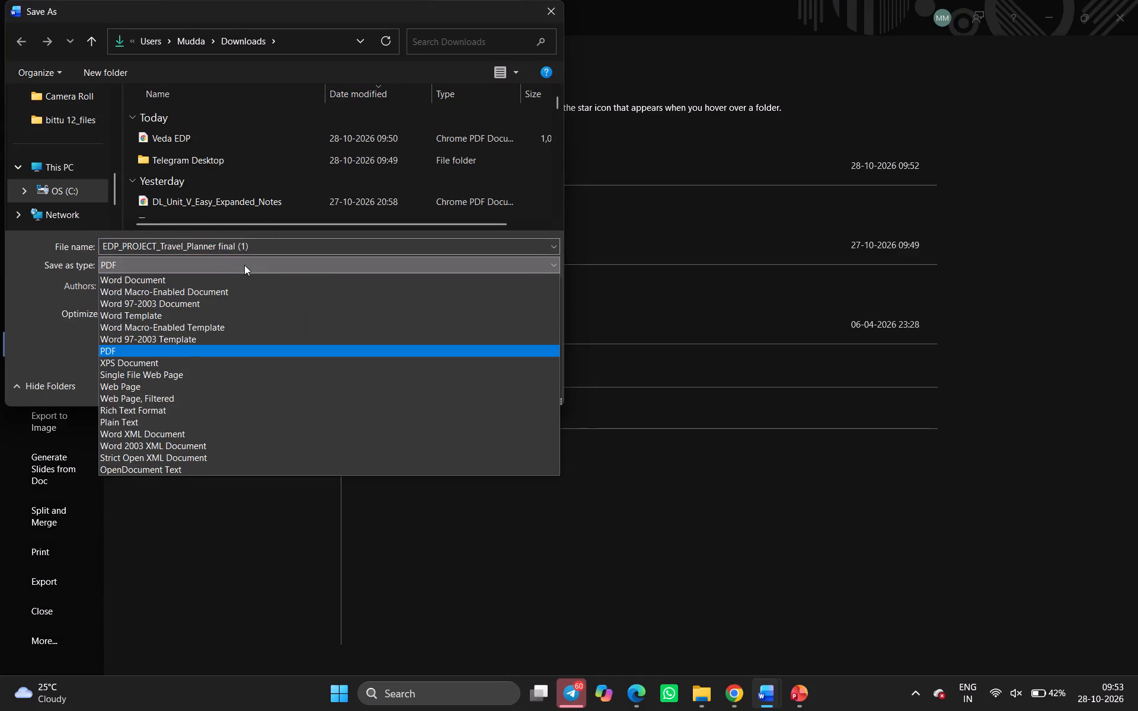
click(639, 183)
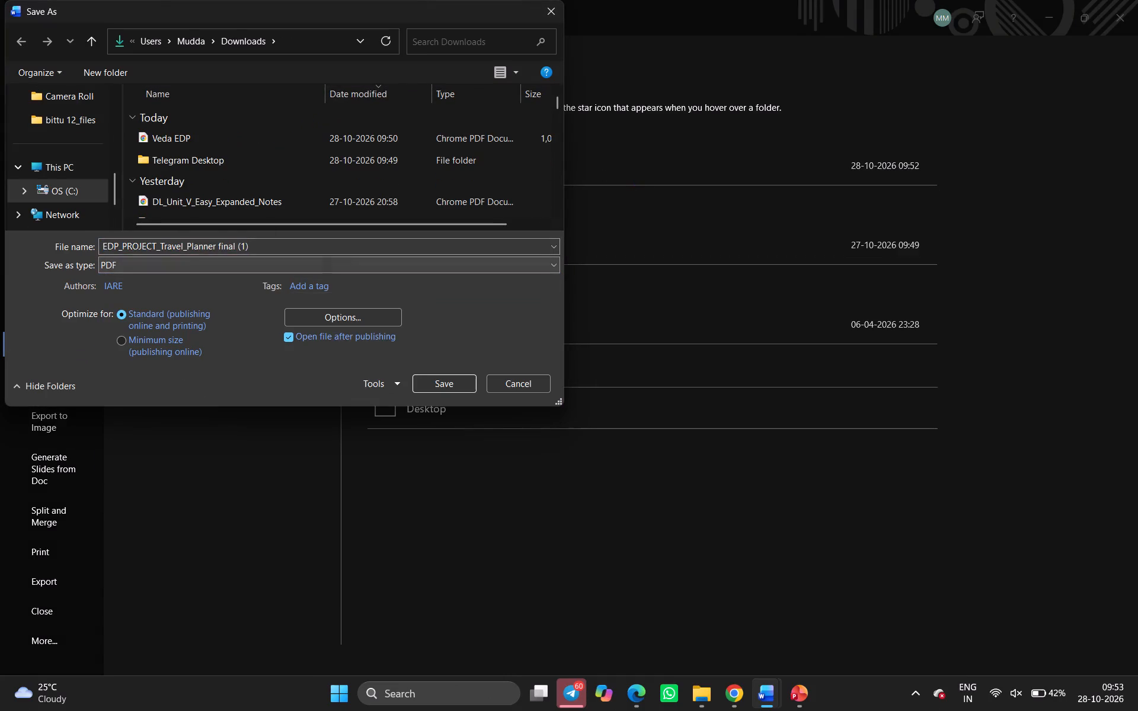
click(333, 250)
key(space)
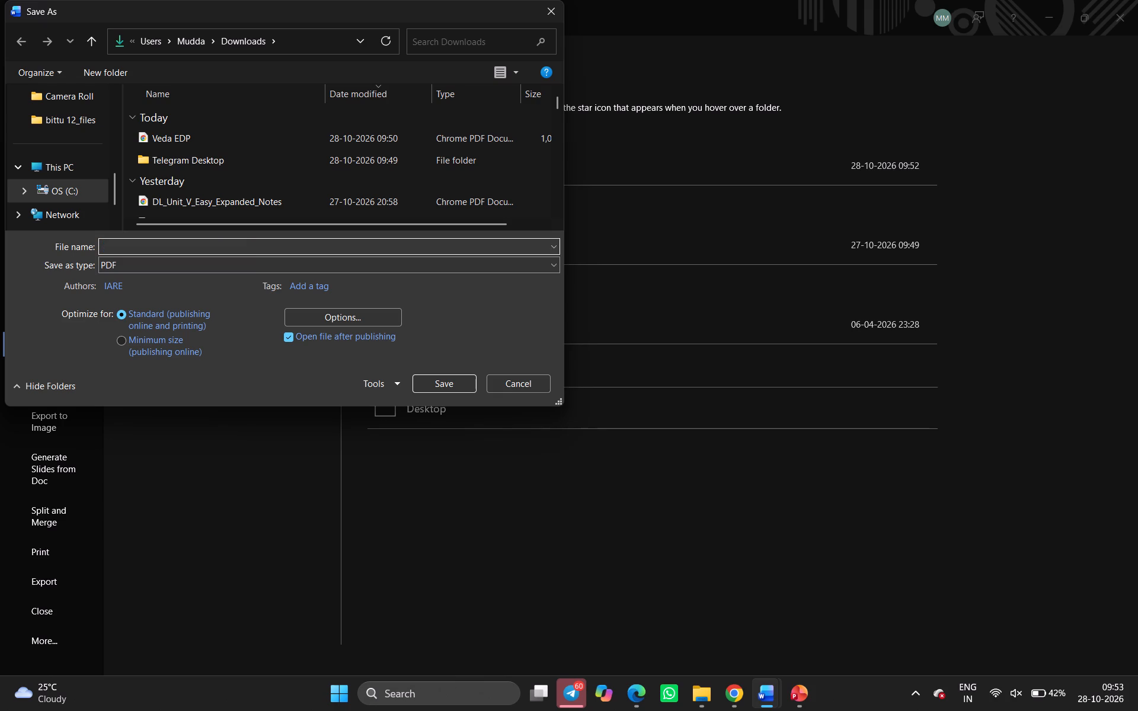
text(edf)
key(space)
key(BackSpace)
key(BackSpace)
text(p)
key(space)
text(chanf)
key(BackSpace)
text(ged)
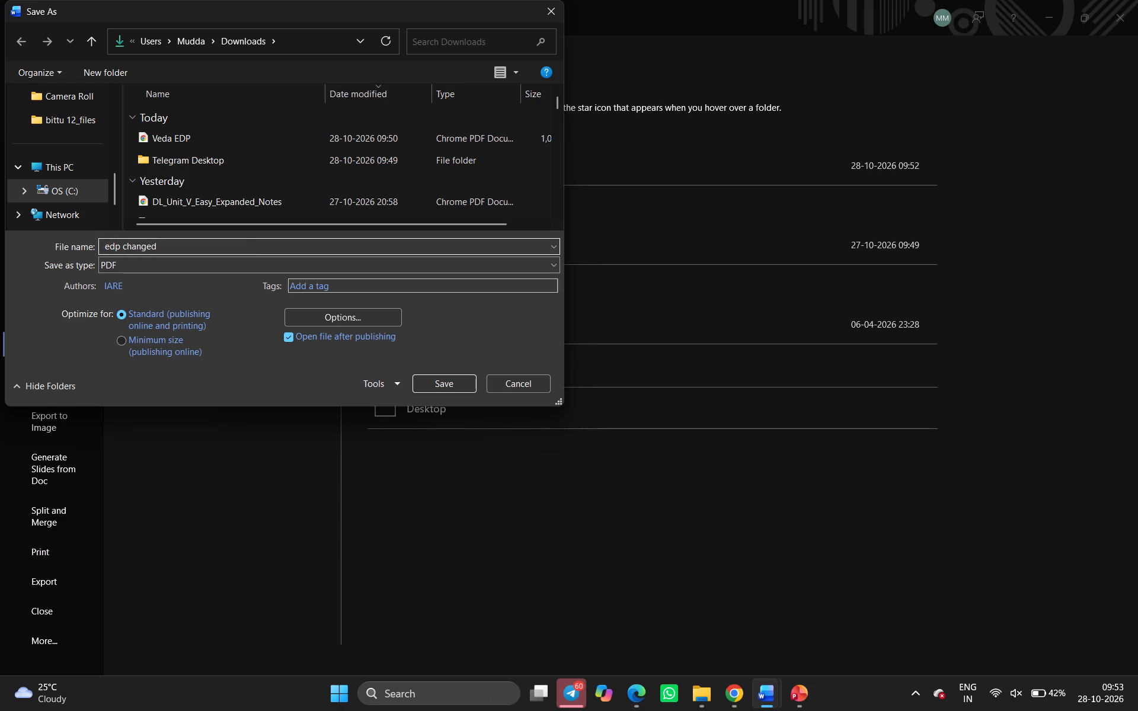
click(439, 380)
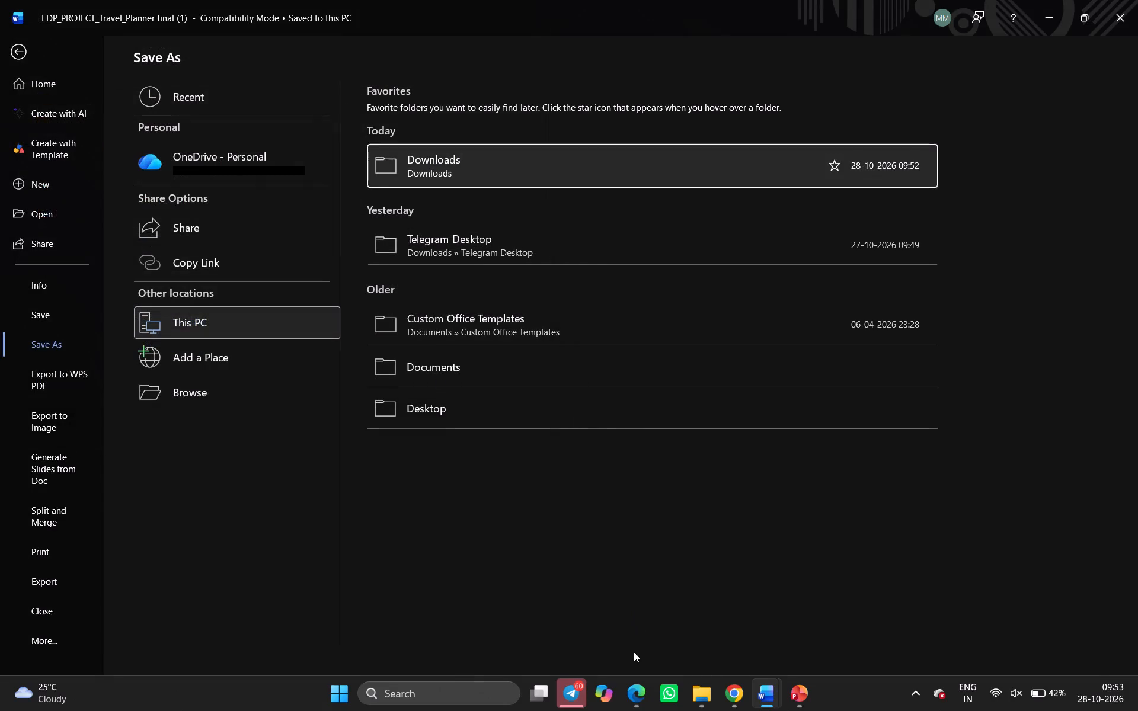
In Chrome, search in a new tab for a pdf to ppt converter and open iLovePDF's PDF to PowerPoint tool.
click(702, 694)
click(741, 694)
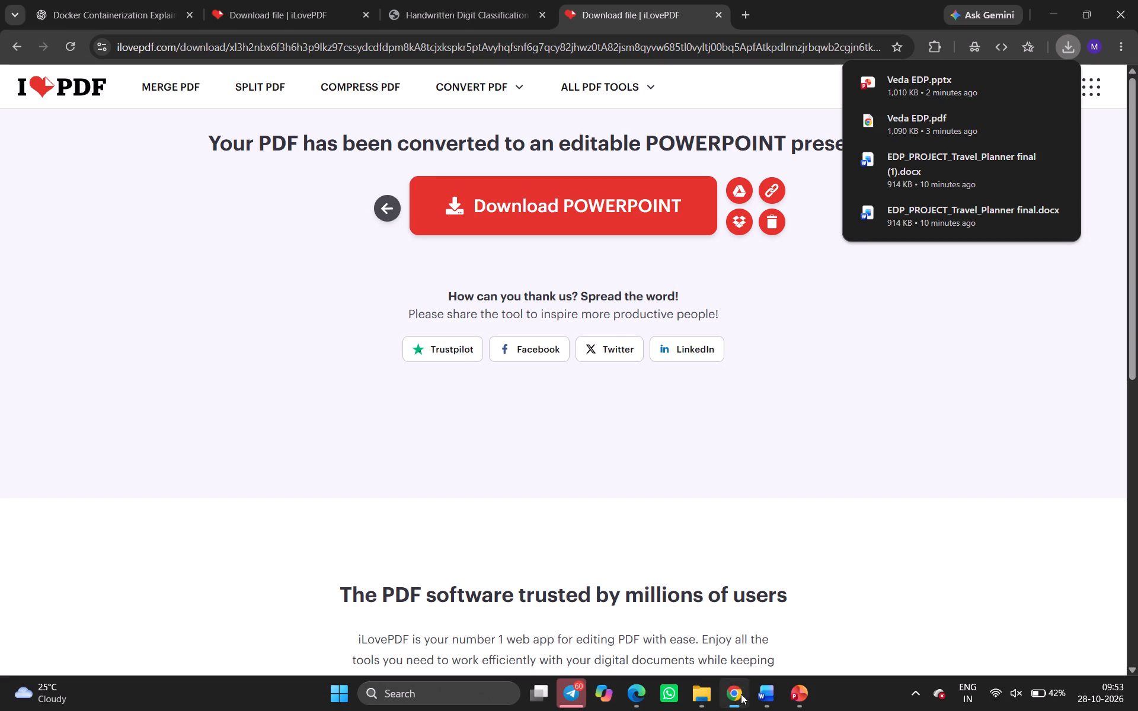
click(746, 17)
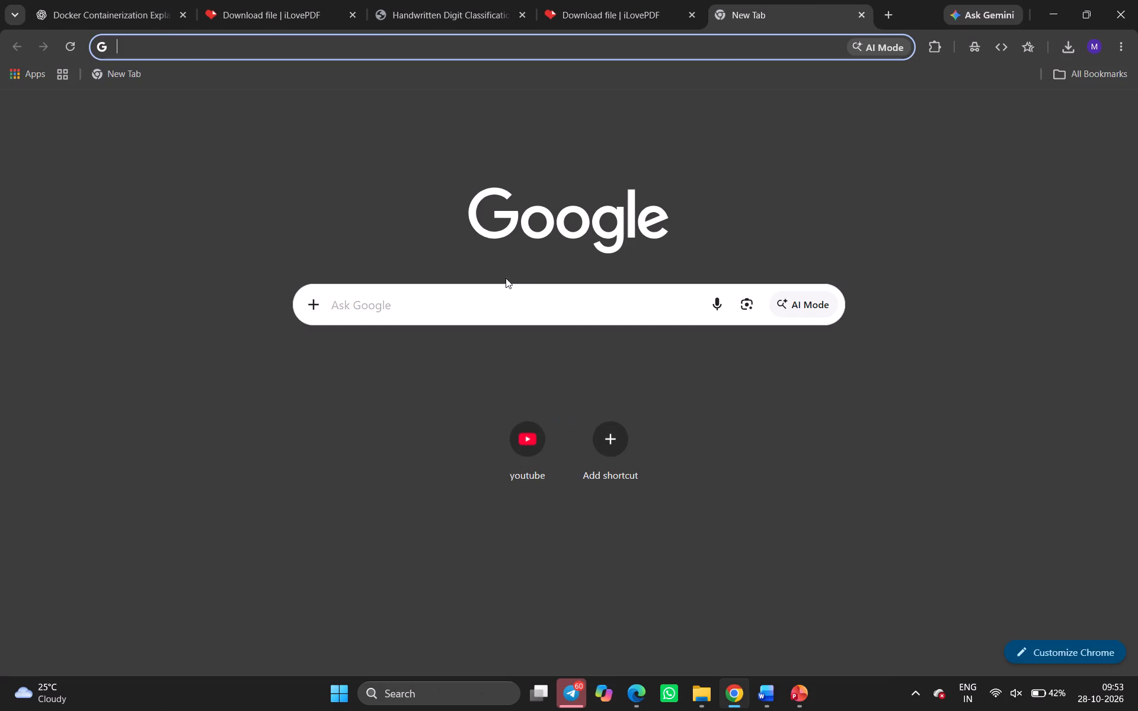
click(494, 307)
text(pdgf)
key(space)
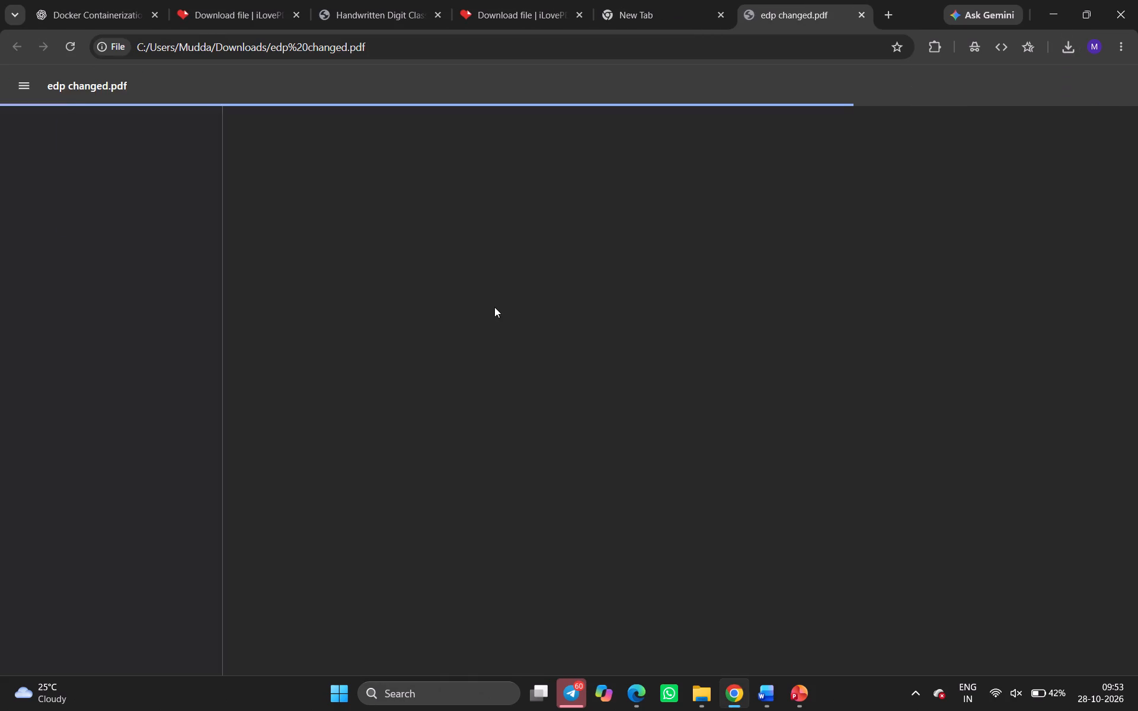
click(678, 16)
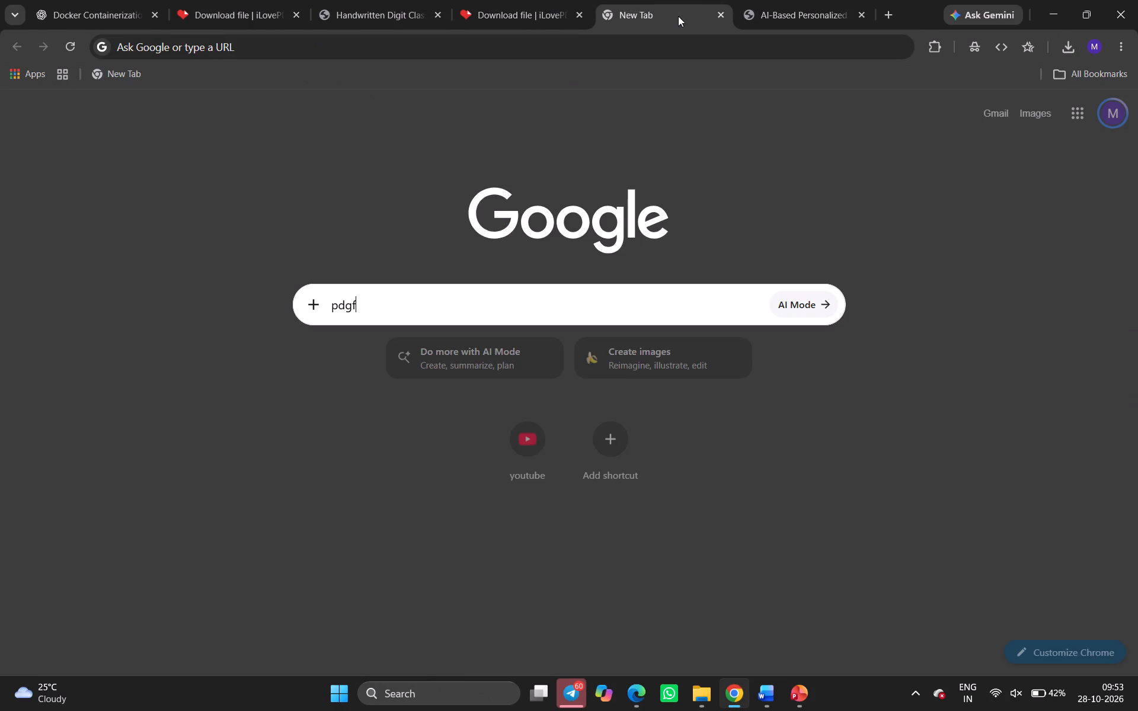
key(BackSpace)
key(BackSpace)
text(f to ppt)
key(space)
key(Return)
click(248, 228)
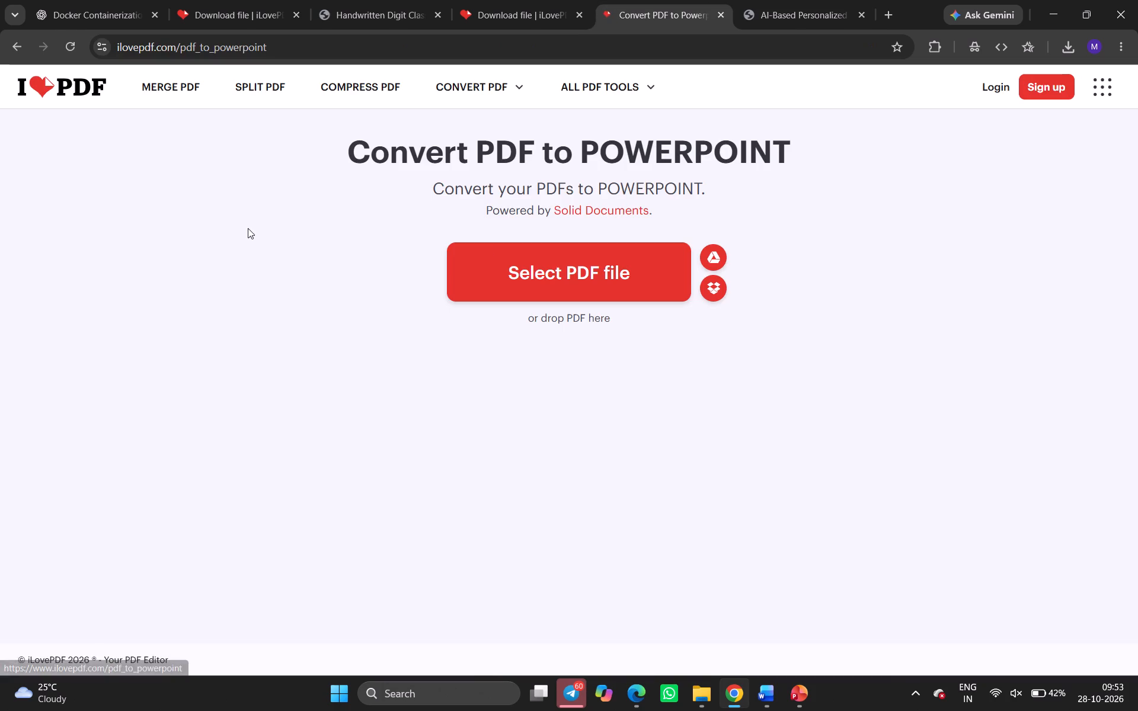
Upload the edp changed PDF from Downloads, convert it to PPTX with No OCR and download the PowerPoint file.
click(550, 276)
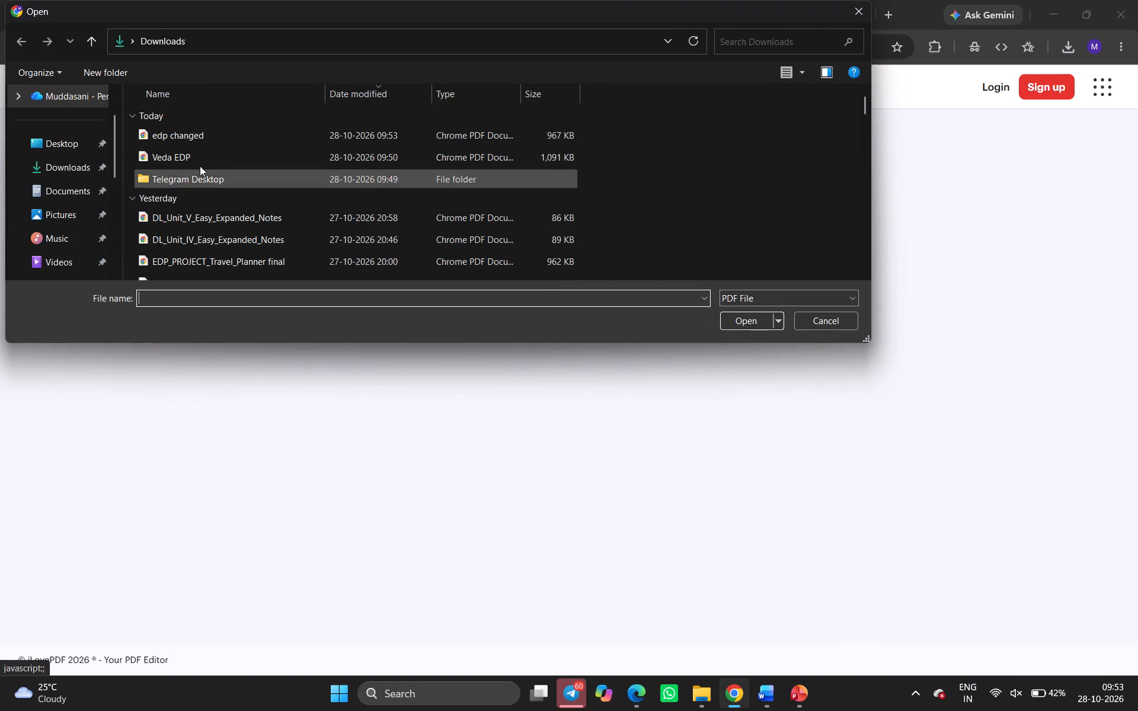
click(193, 145)
click(193, 137)
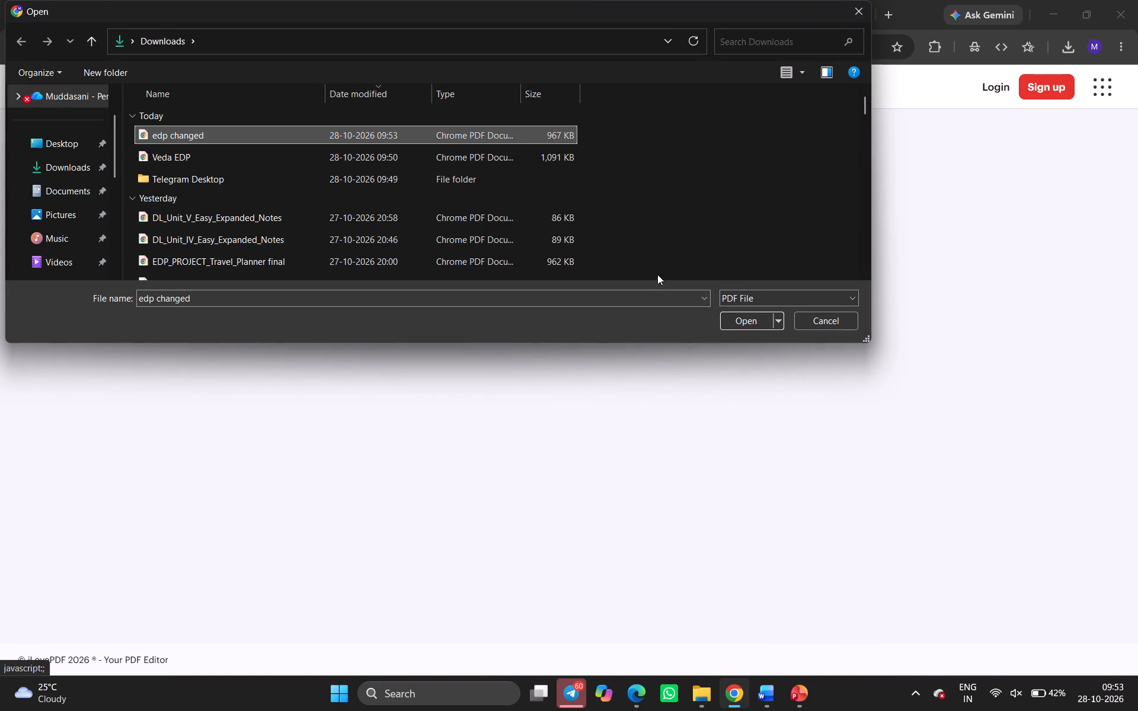
click(733, 319)
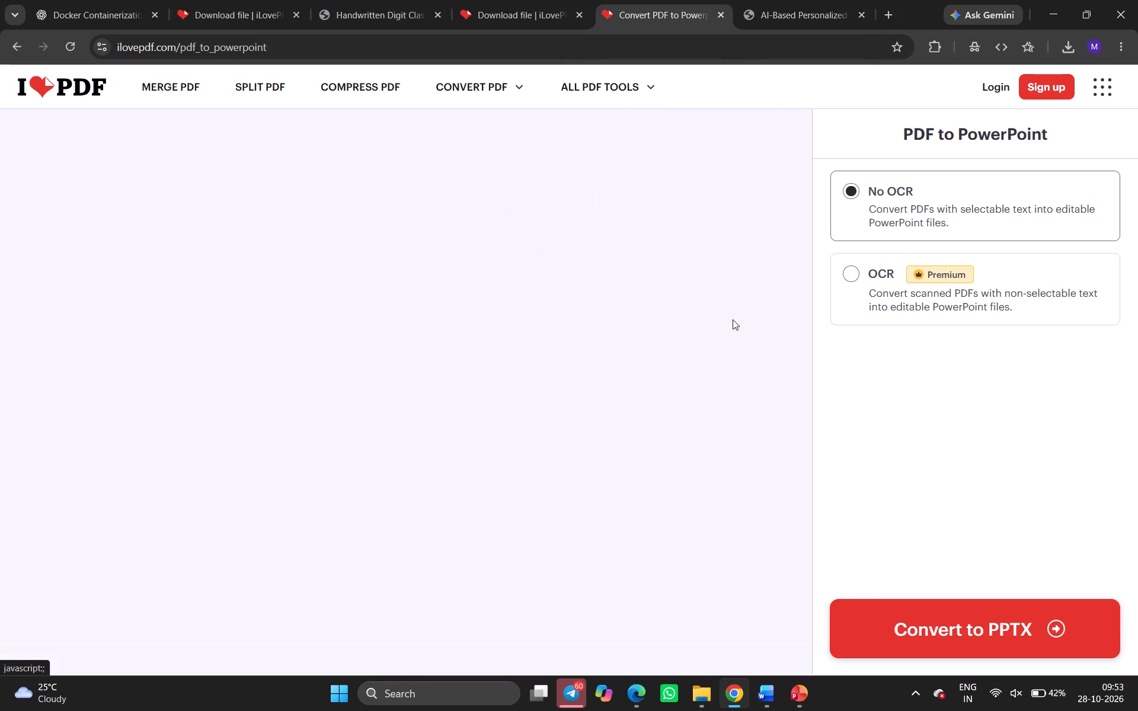
click(947, 623)
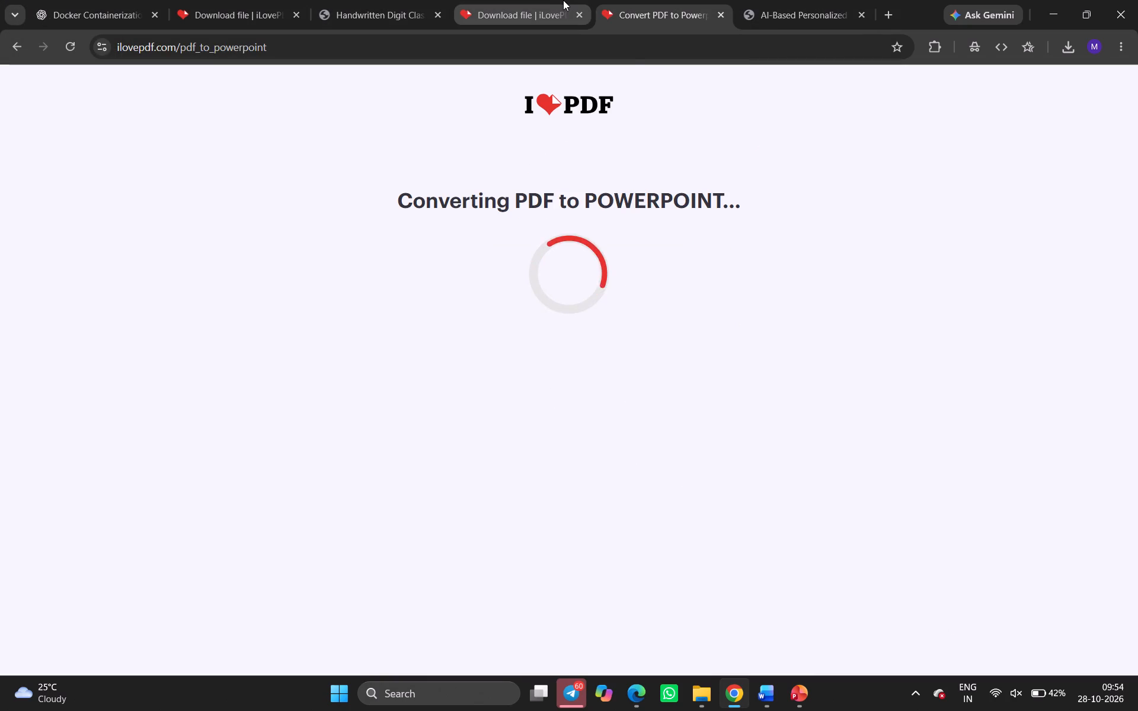
click(545, 225)
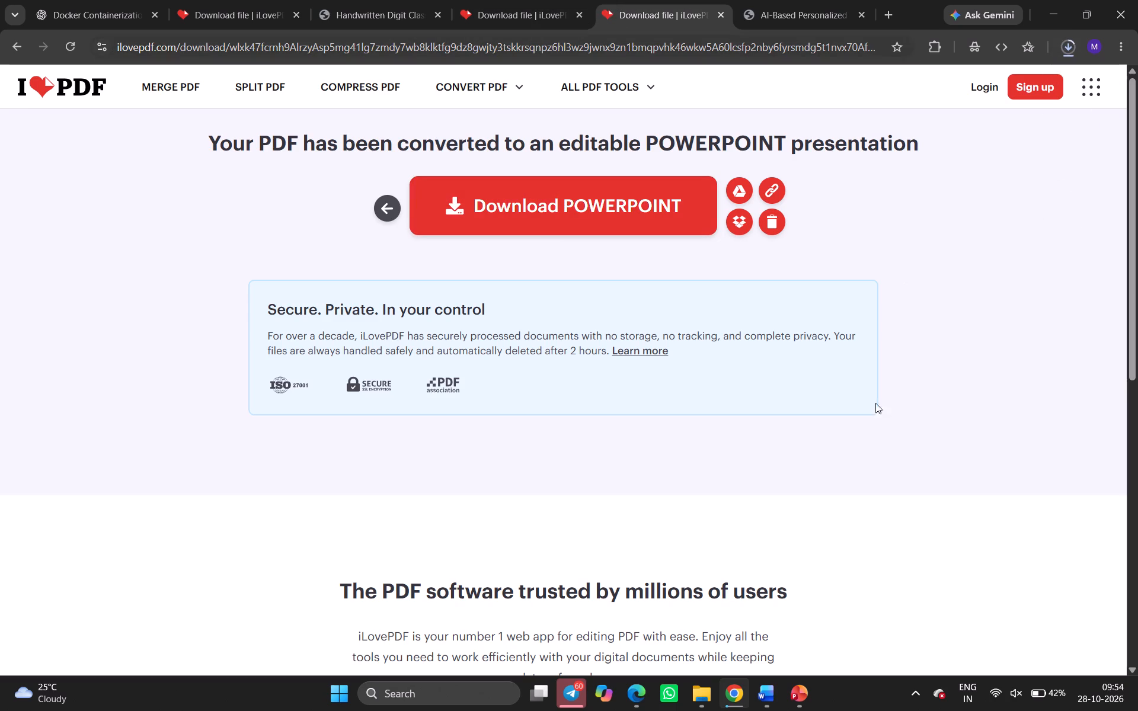
Refresh the Downloads folder, open the edp changed PowerPoint presentation from it and enable editing.
click(695, 692)
click(649, 630)
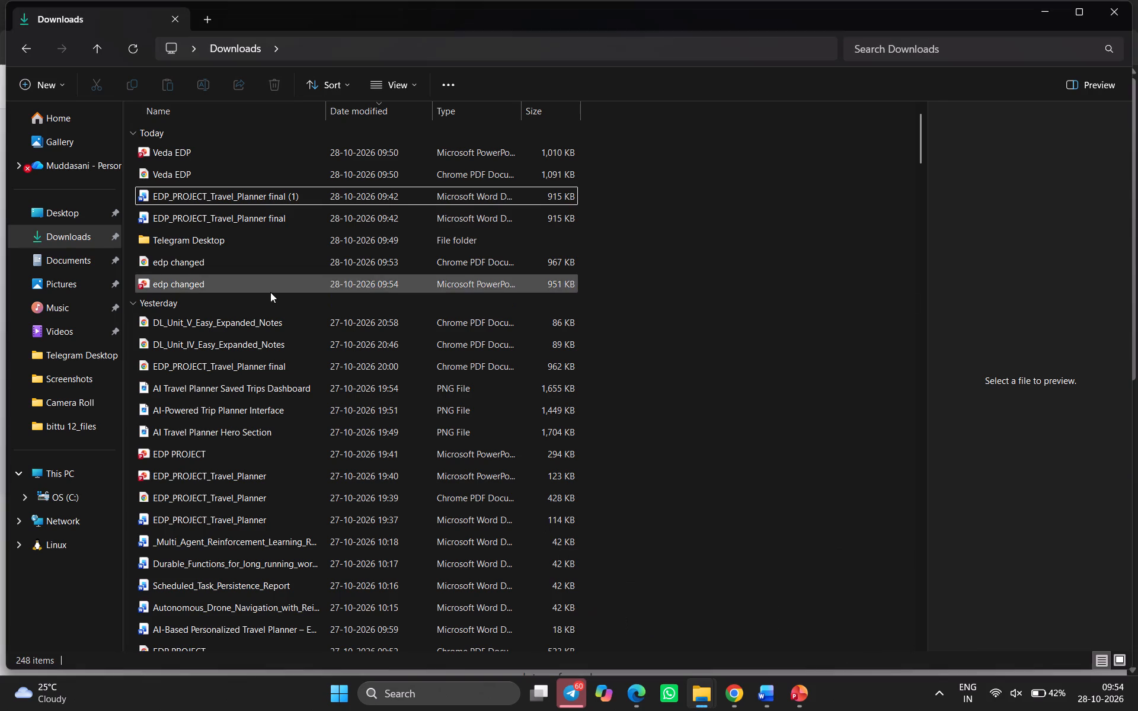
click(137, 51)
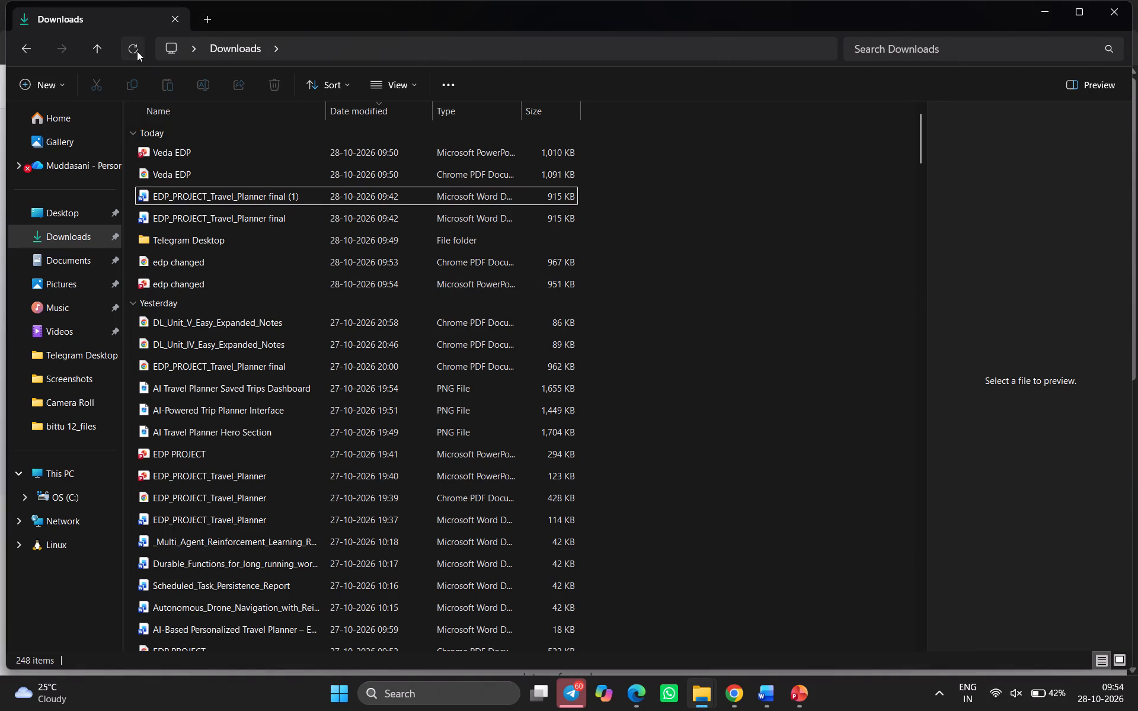
scroll(260, 209, up, 2)
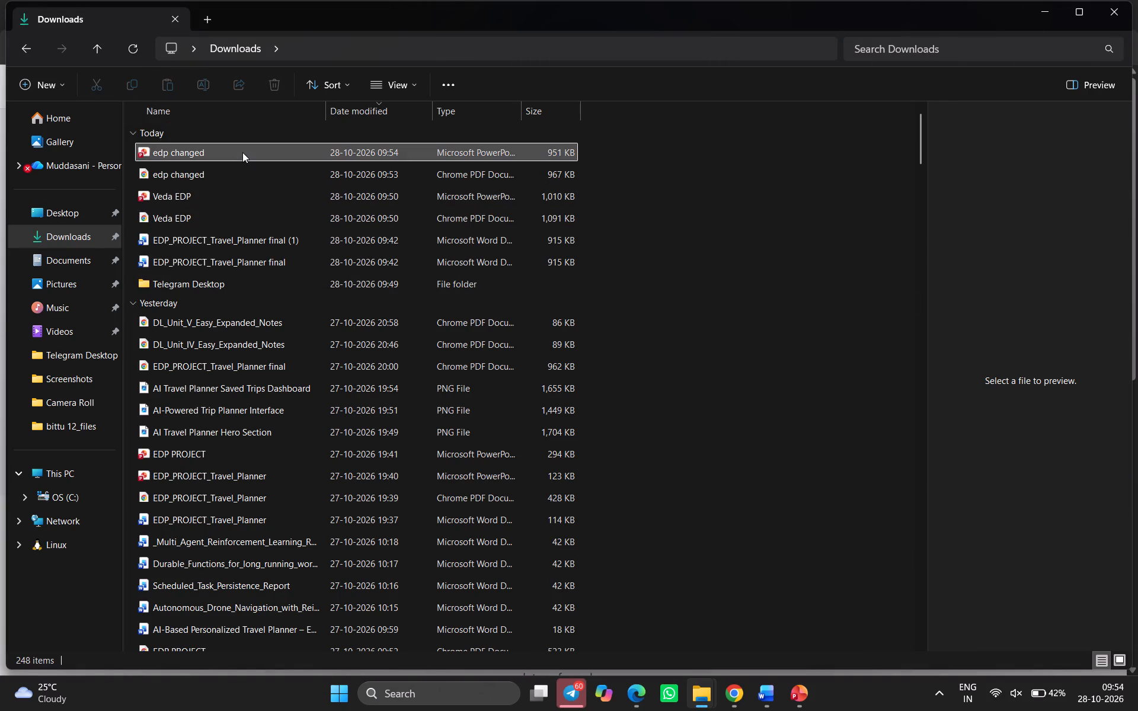
double_click(242, 152)
double_click(242, 152)
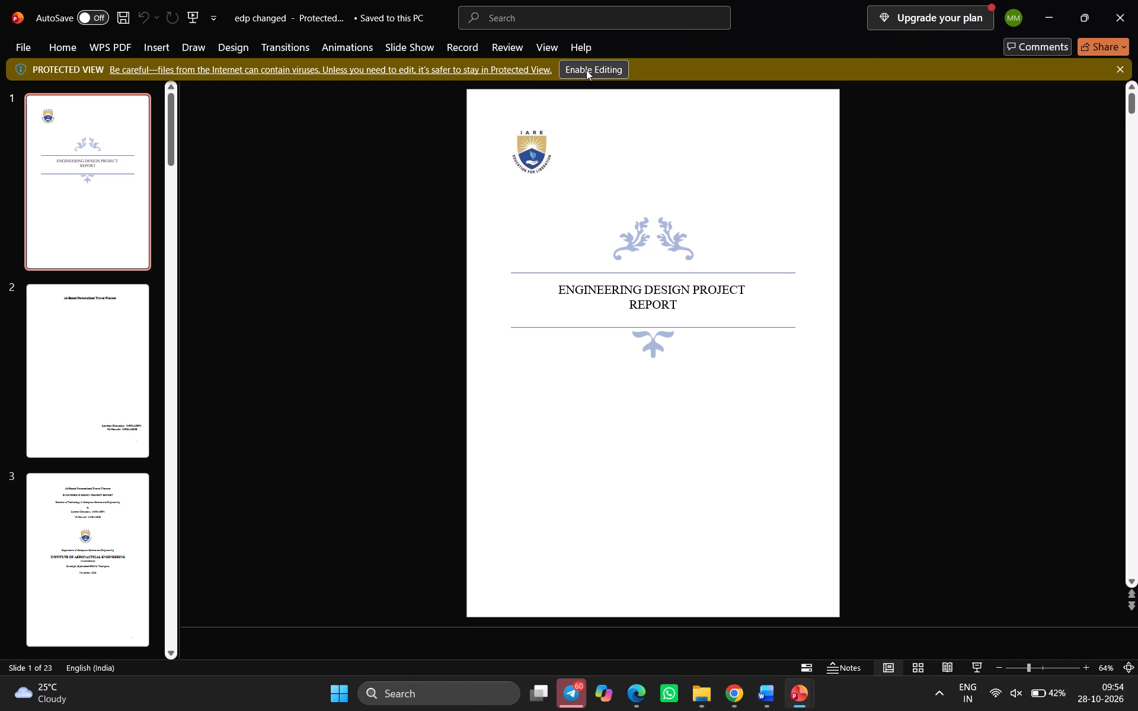
click(586, 69)
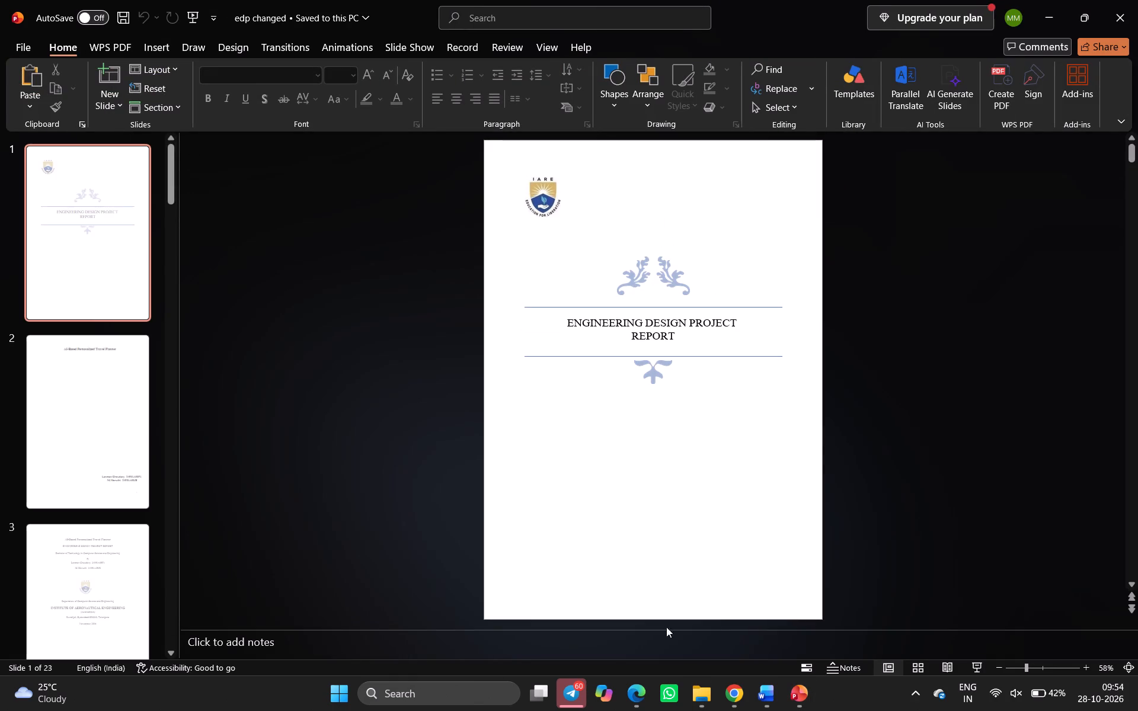
Review the converted edp changed slides through to the references, then back past the website screenshots to the title page on slide 2.
scroll(636, 485, down, 18)
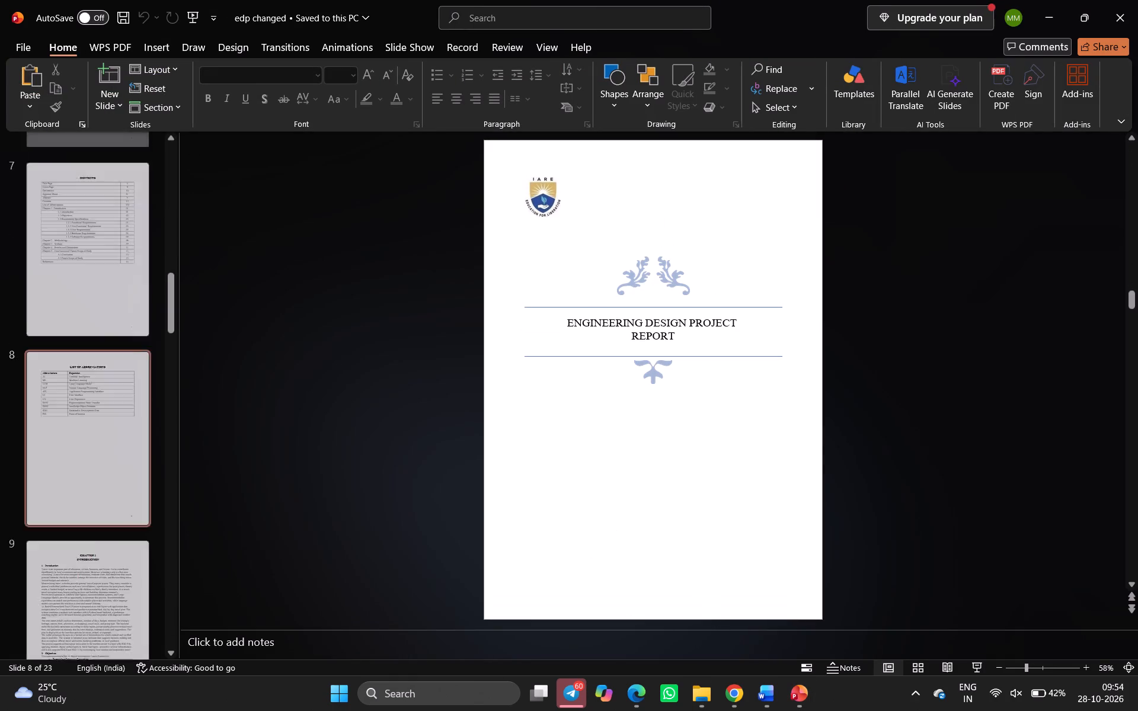
scroll(636, 485, down, 8)
scroll(75, 552, down, 9)
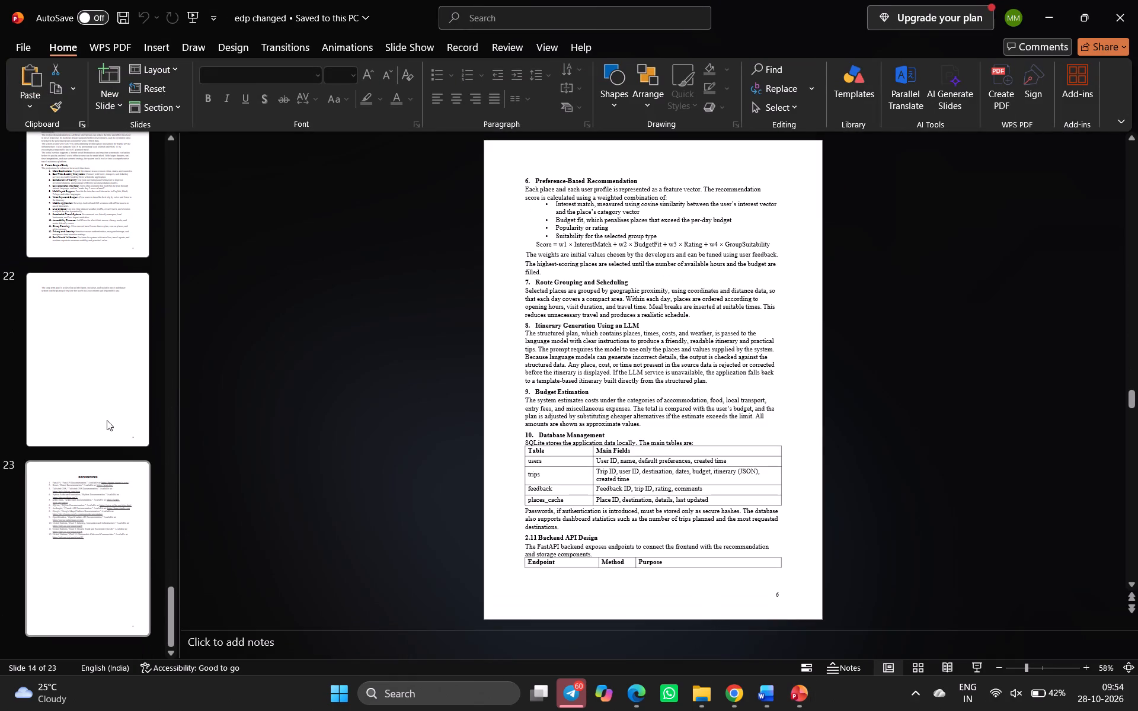
click(32, 388)
scroll(32, 388, up, 1)
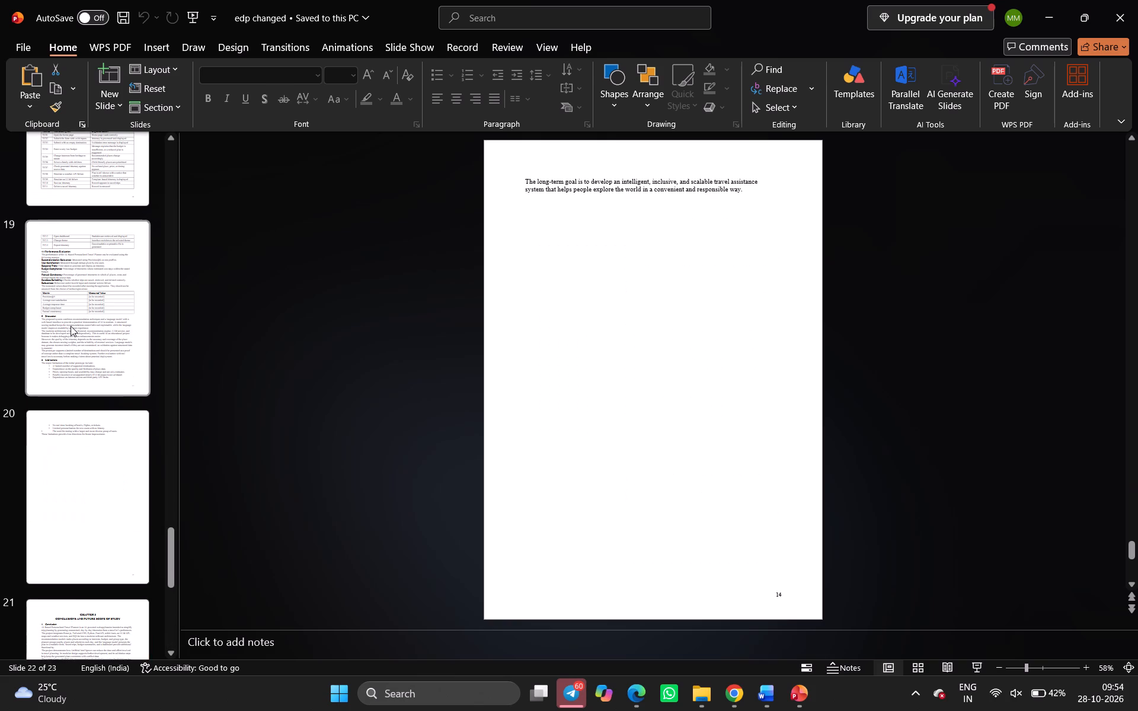
click(80, 482)
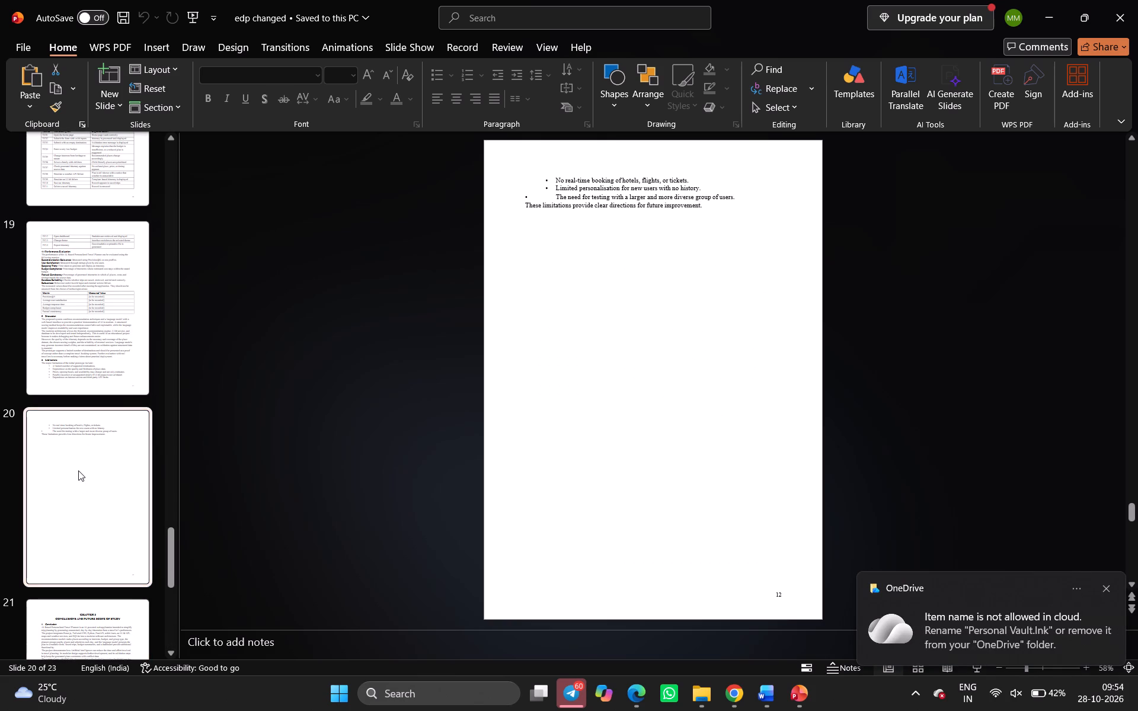
key(Up)
key(Up)
key(Up)
key(Up)
key(Up)
key(Up)
key(Up)
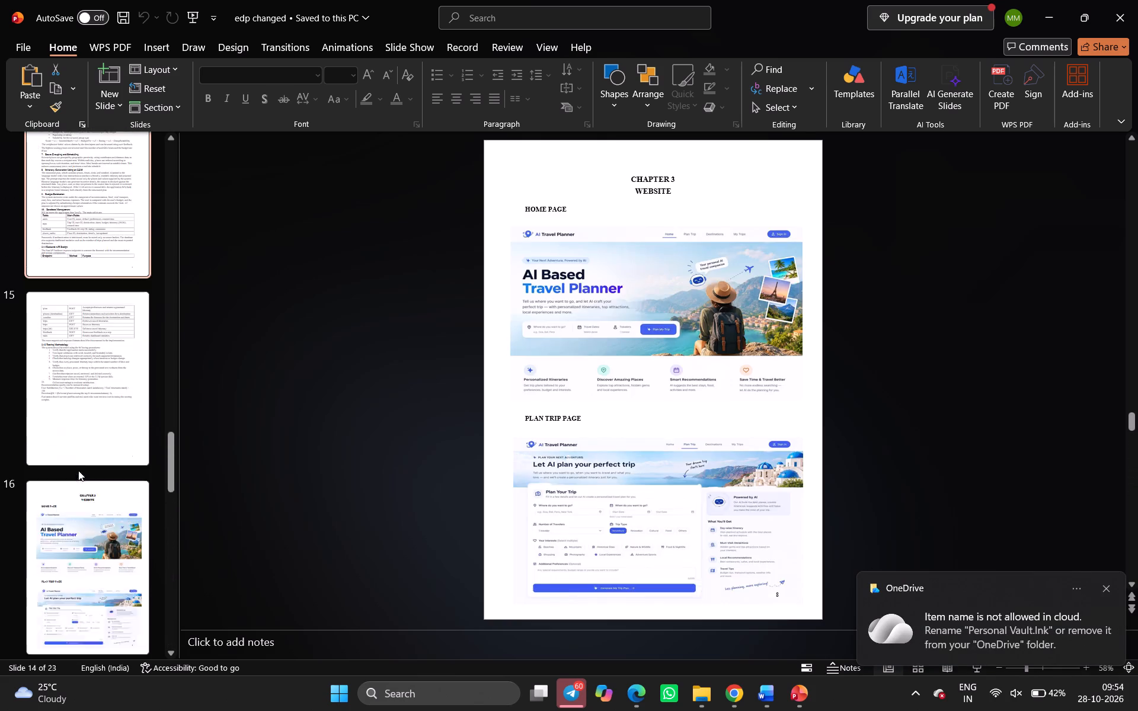
key(Up)
key(Up)
key(Up)
key(Up)
key(Up)
key(Up)
key(Up)
key(Up)
key(Up)
key(Up)
key(Up)
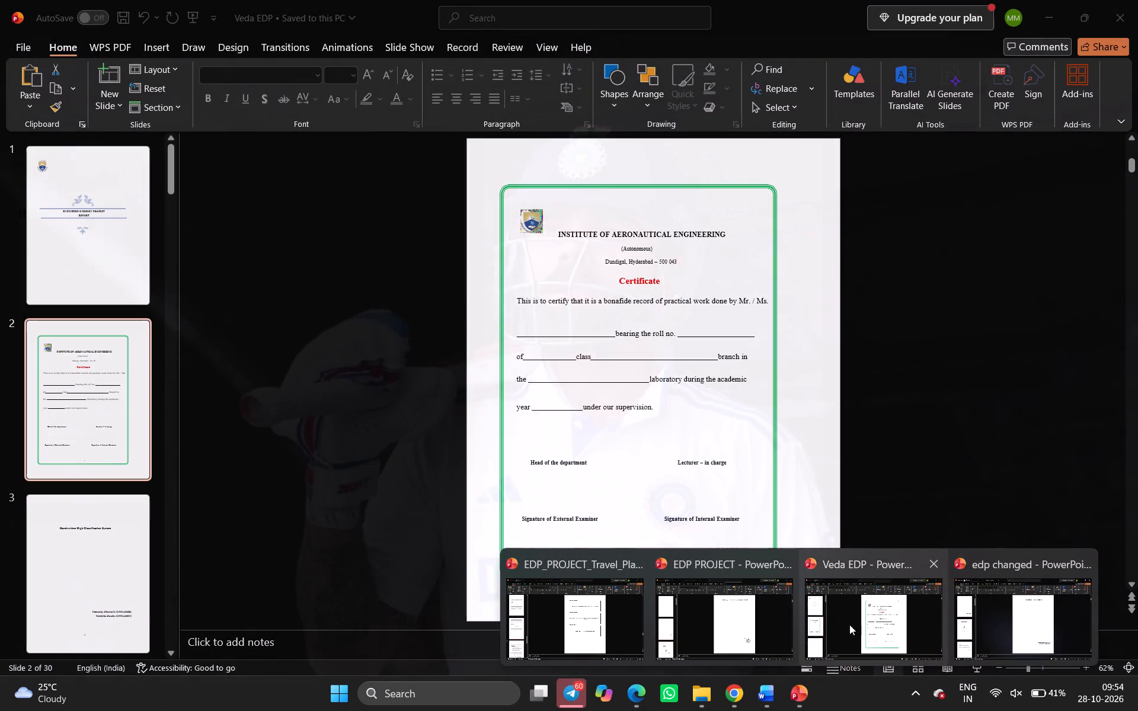
Copy the Certificate slide (slide 2) from the open Veda EDP presentation.
click(862, 624)
key(ctrl+c)
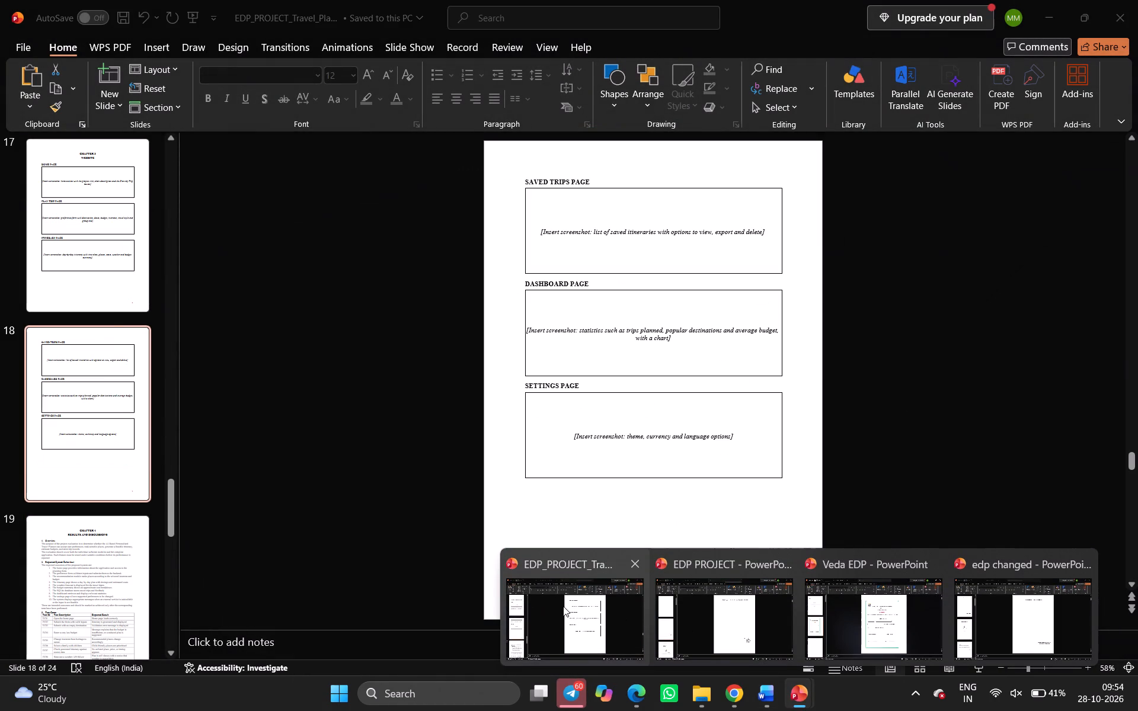
Close the old EDP_PROJECT_Travel_Planner presentation without saving its changes.
click(573, 607)
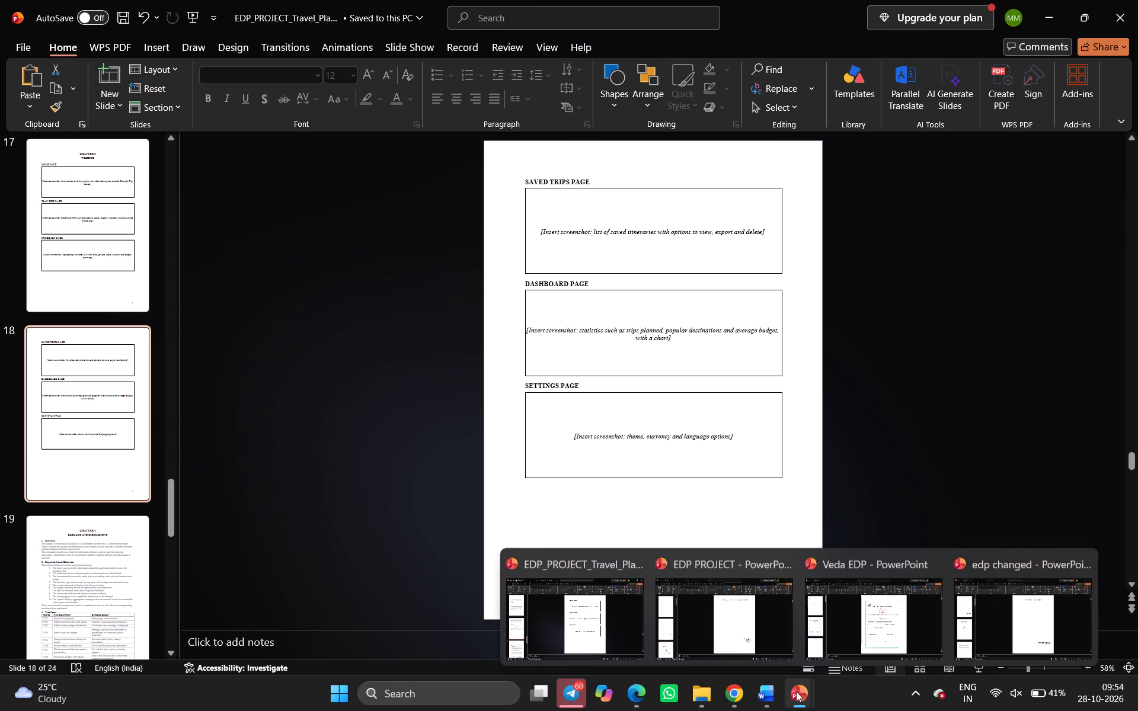
click(733, 619)
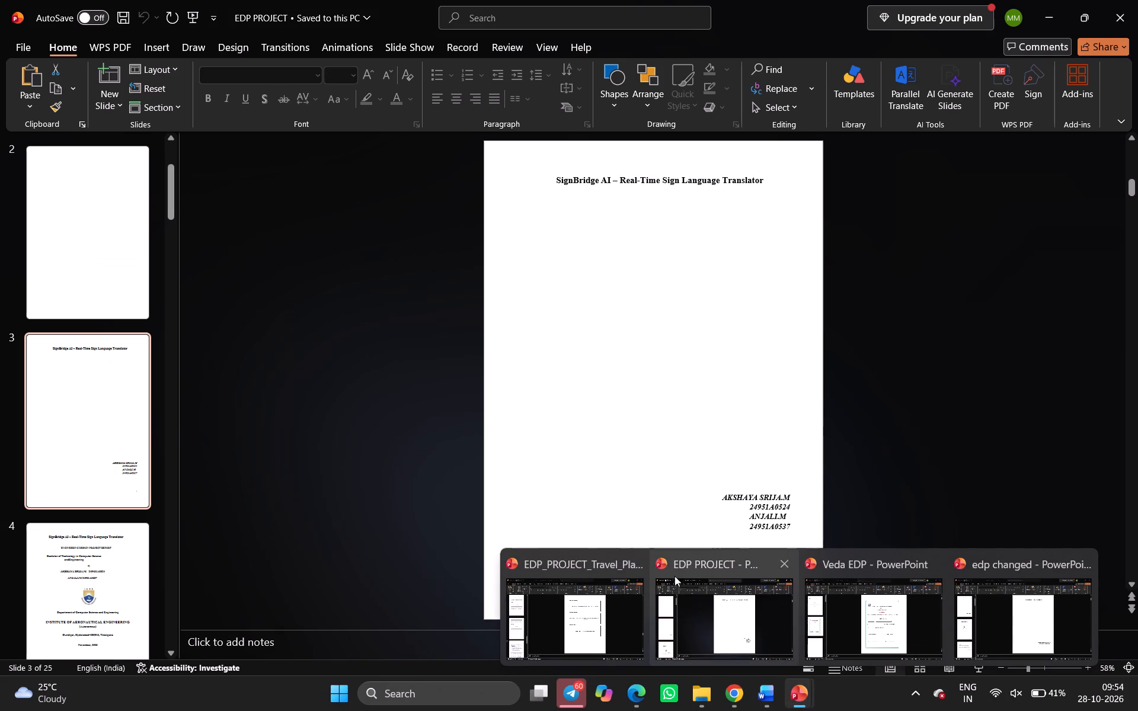
click(637, 565)
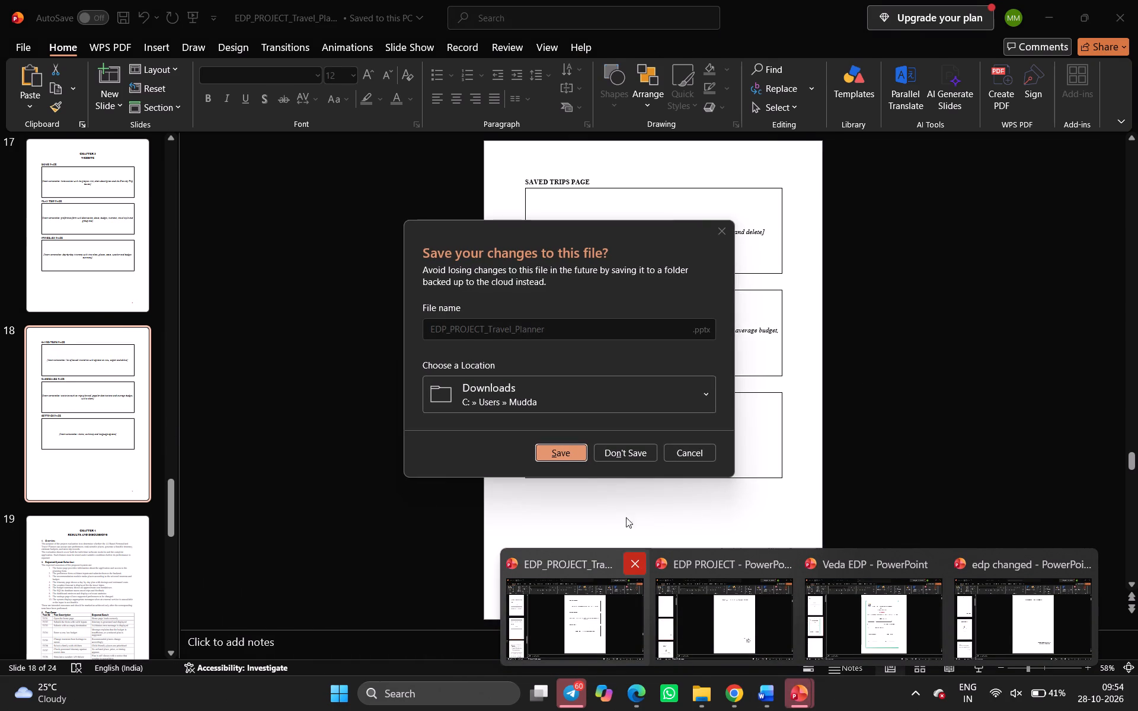
click(616, 454)
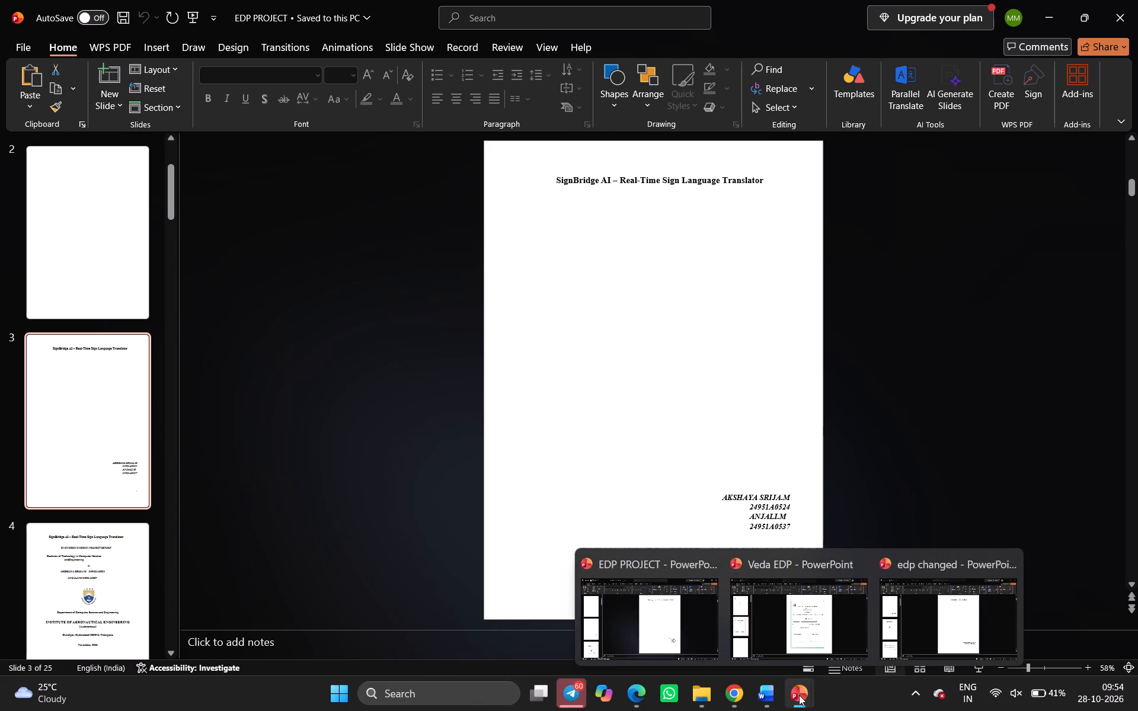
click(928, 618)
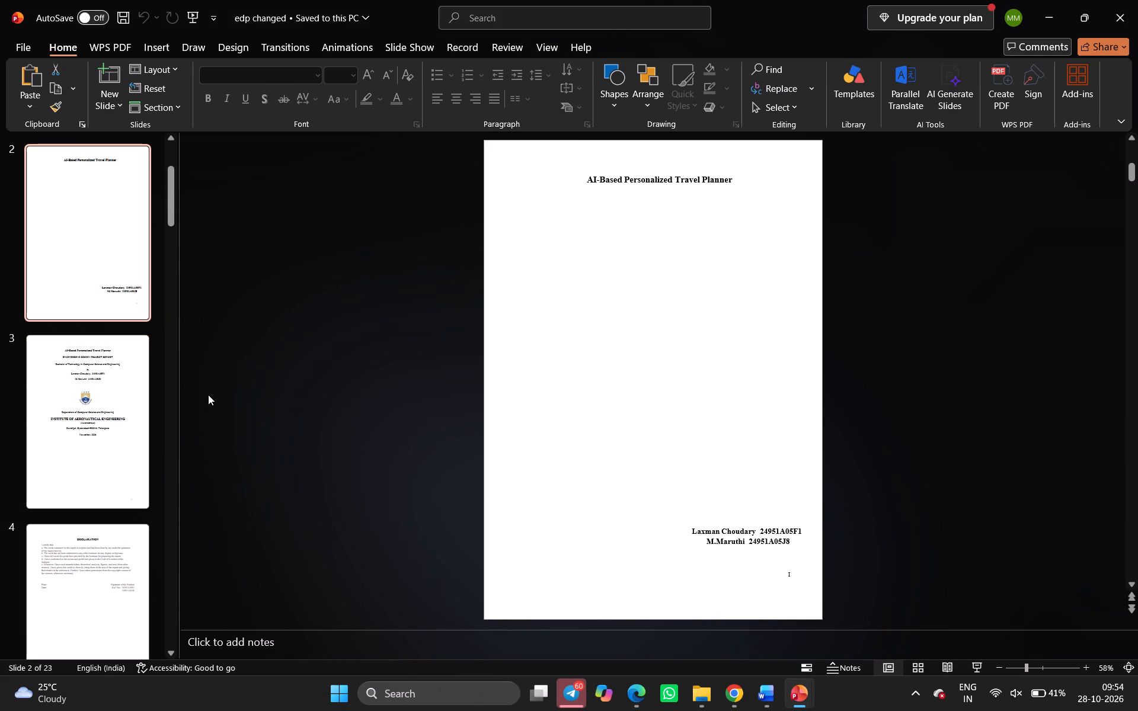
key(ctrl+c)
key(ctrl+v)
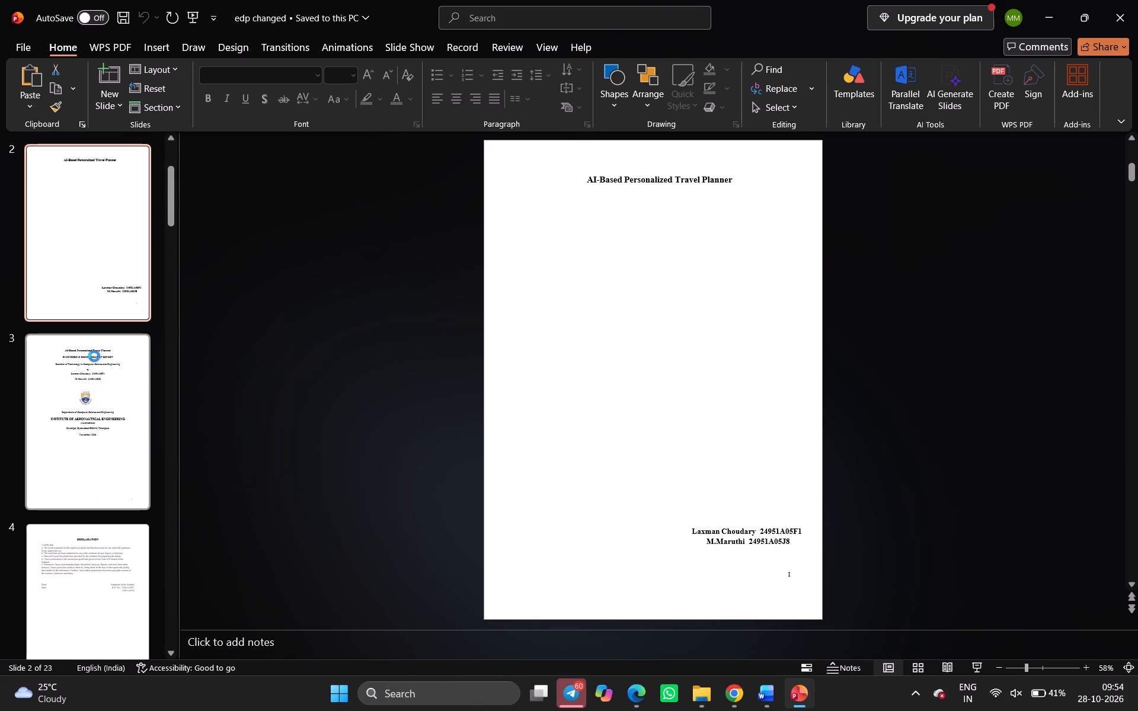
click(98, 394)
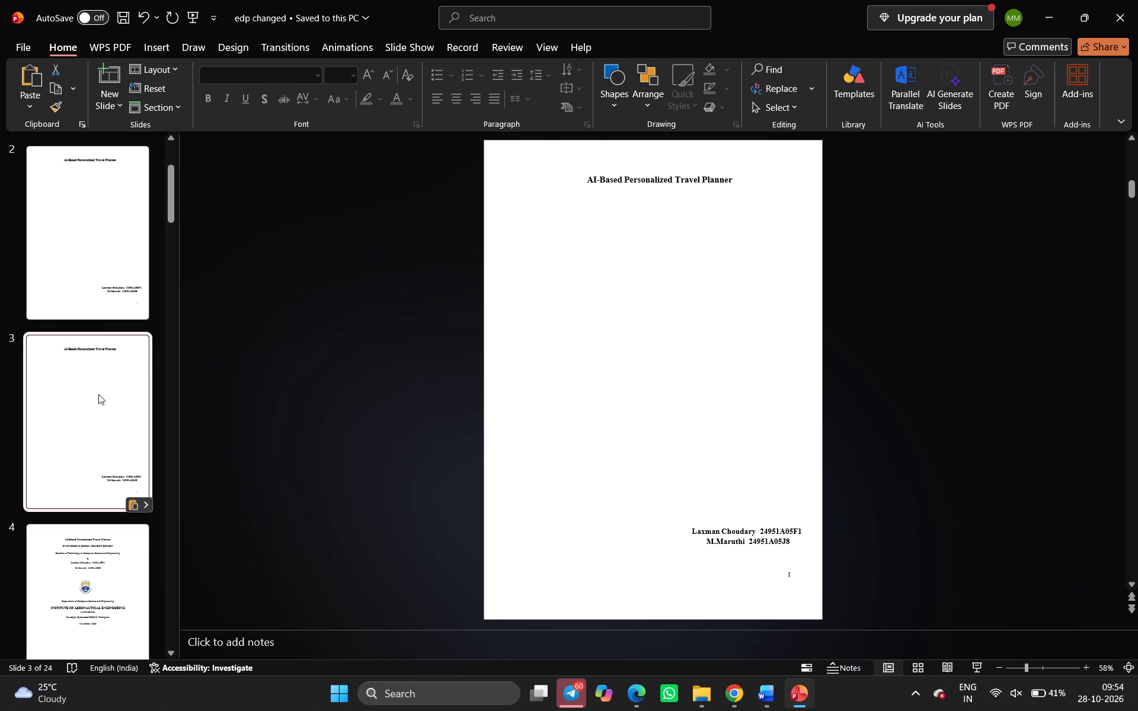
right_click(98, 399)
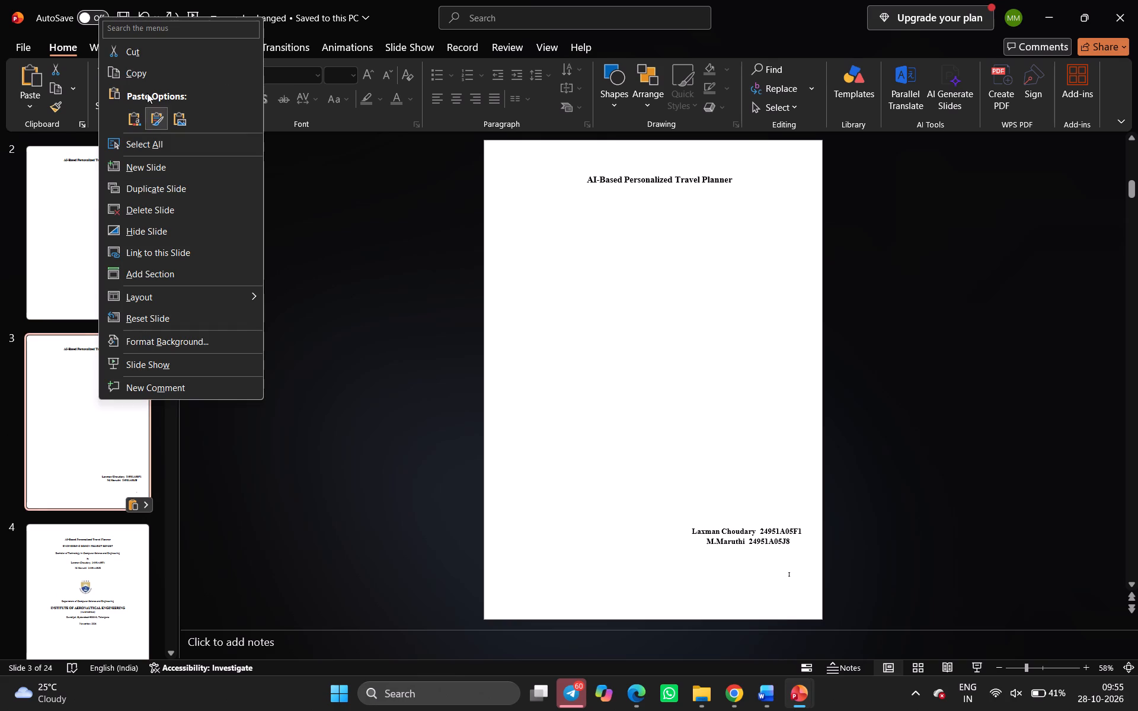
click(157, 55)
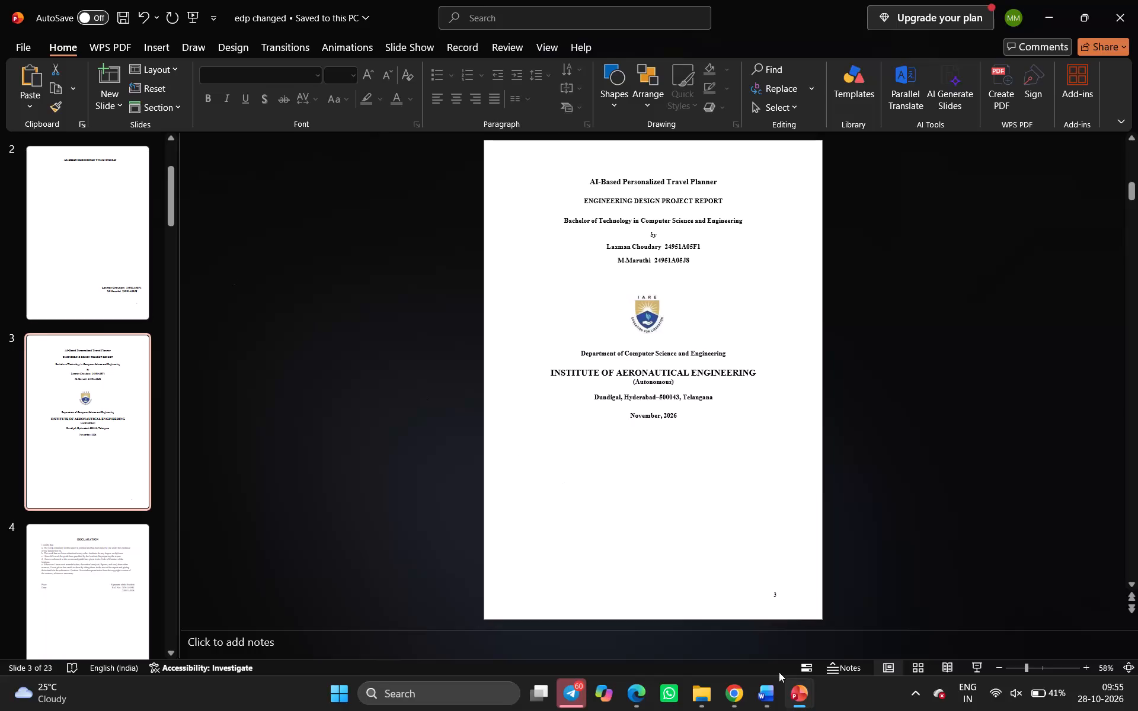
Copy the Certificate slide from the Veda EDP presentation and paste it into edp changed after slide 3.
click(775, 607)
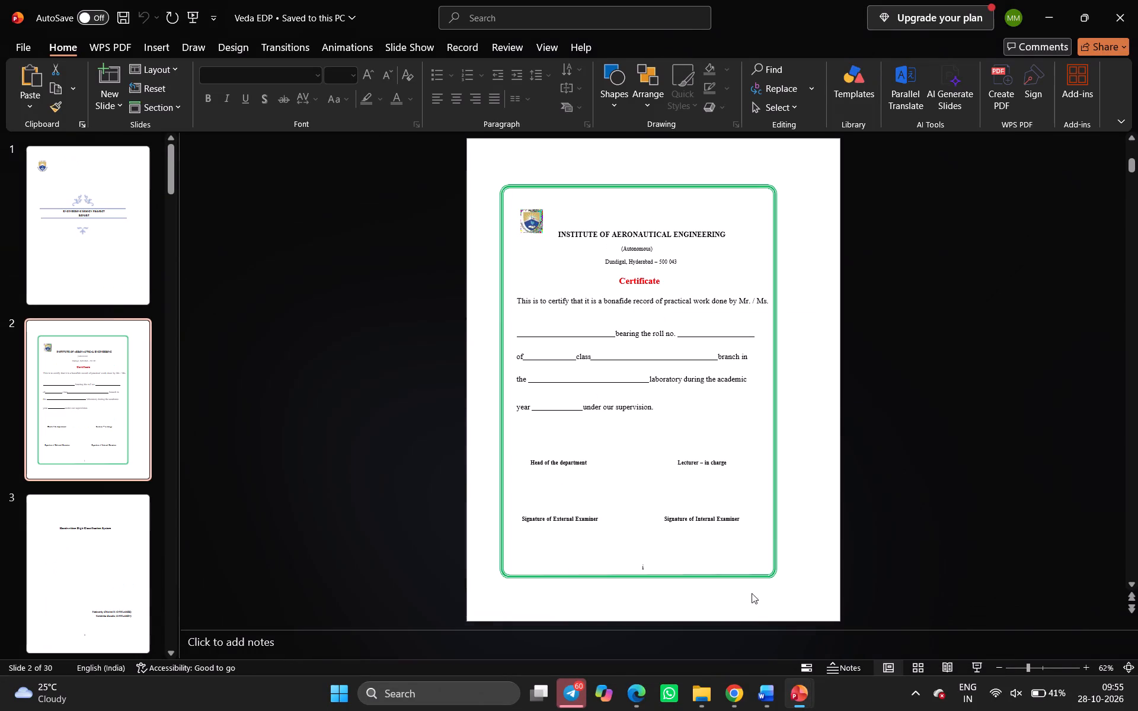
right_click(94, 406)
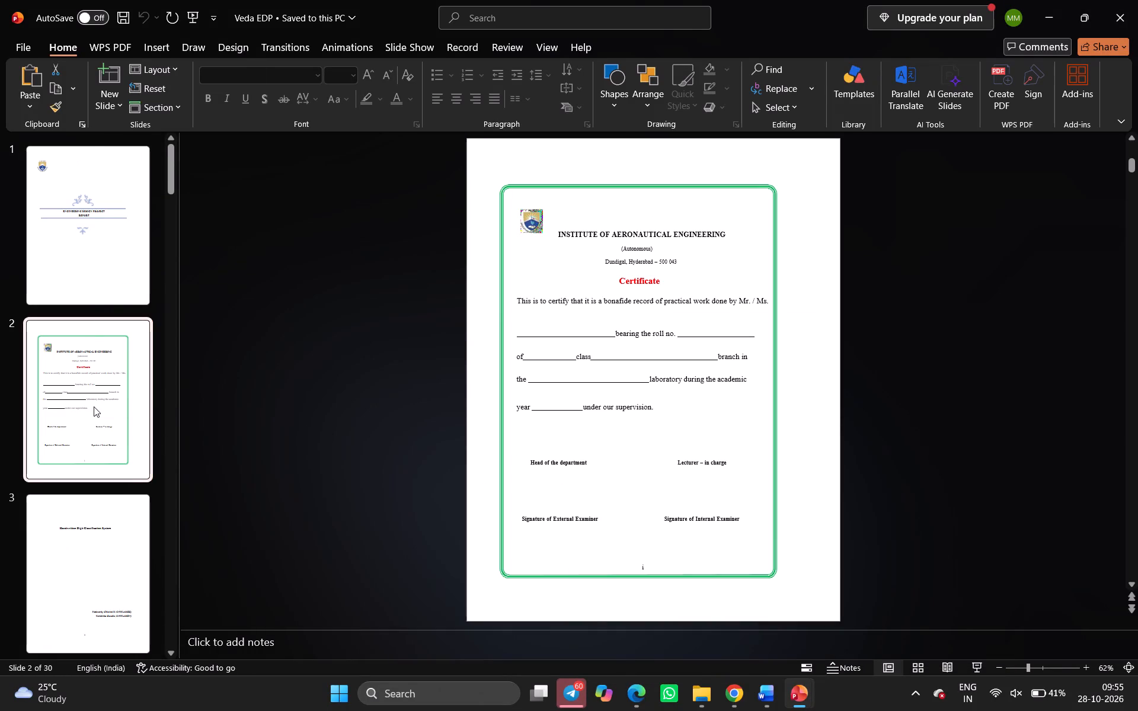
click(143, 85)
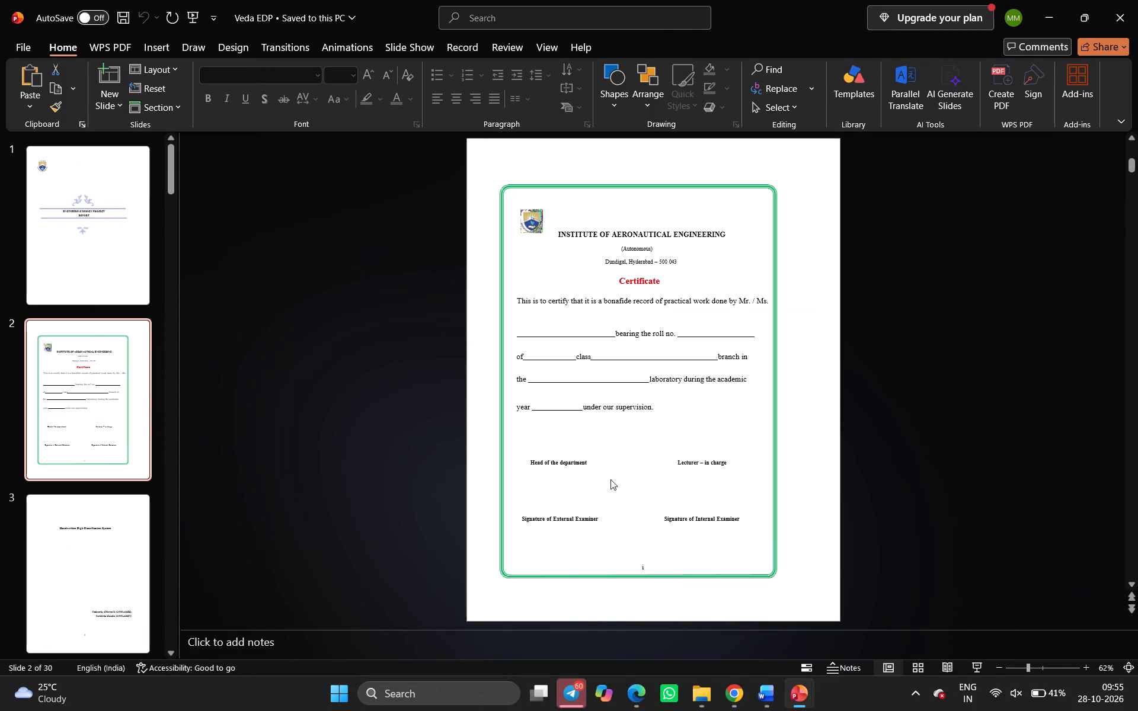
click(888, 607)
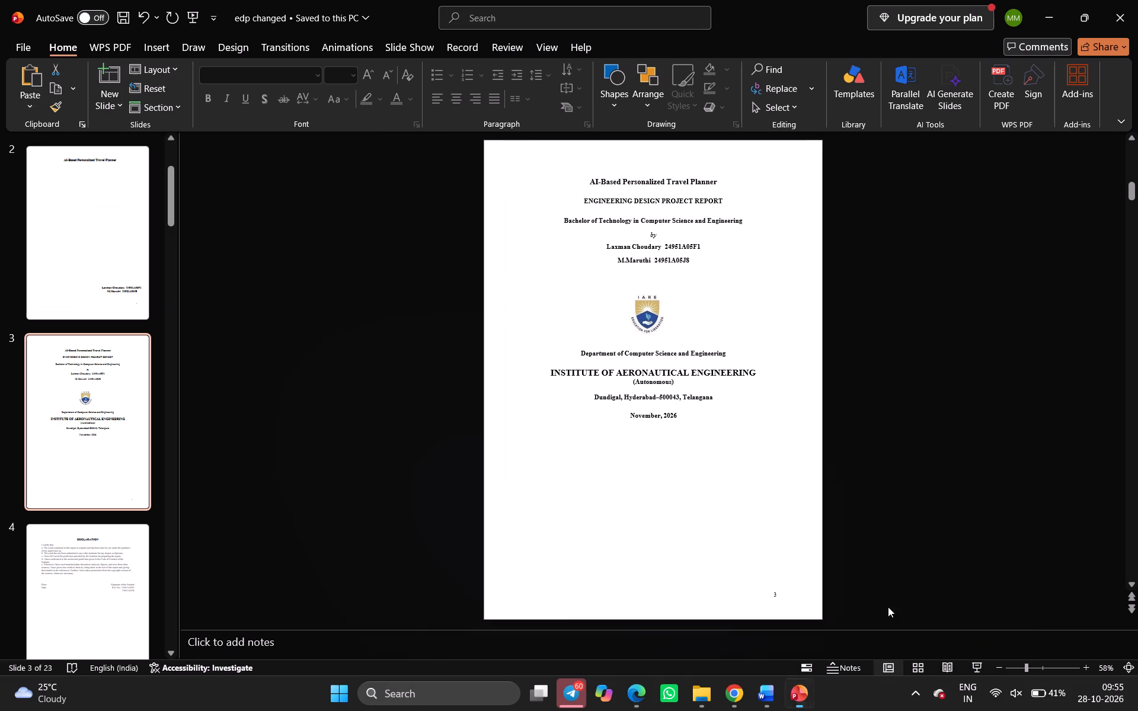
key(ctrl+v)
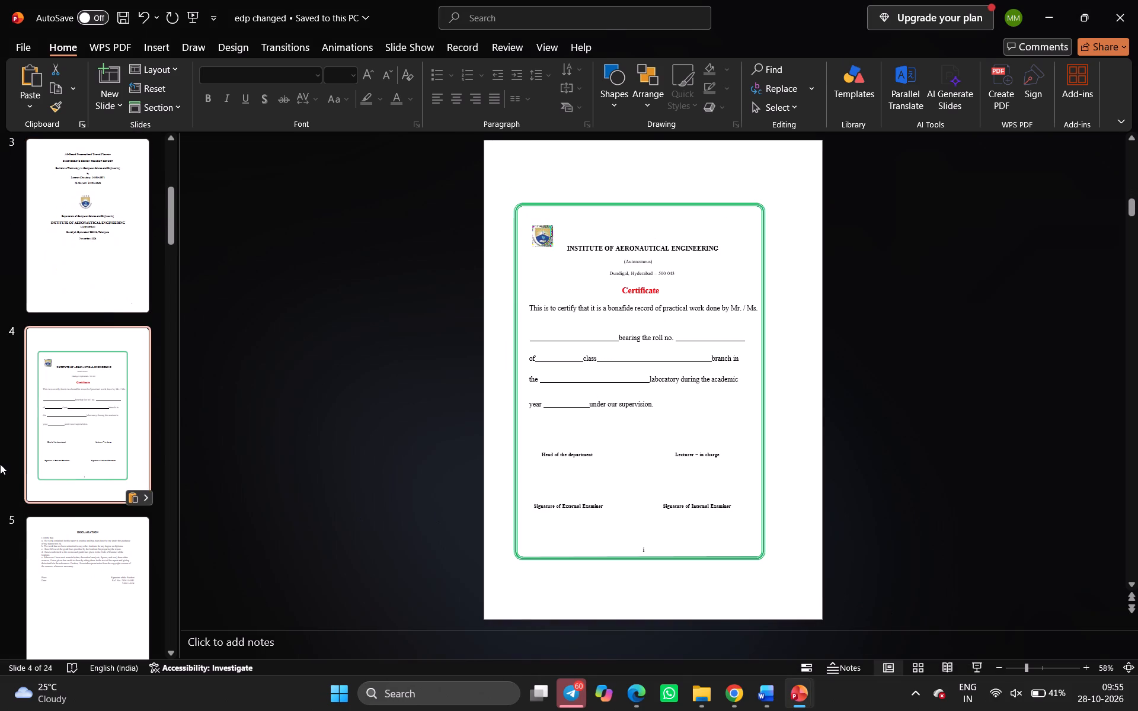
Move the pasted Certificate slide up to position 2, directly after the cover slide.
drag(59, 423, 122, 227)
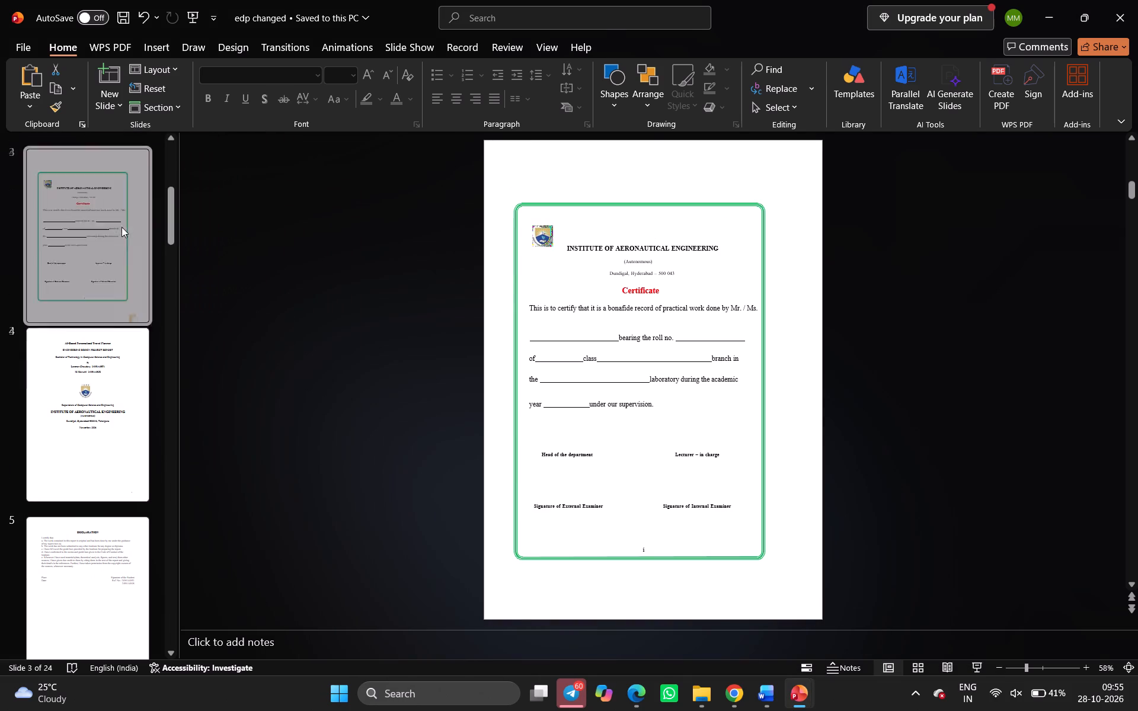
scroll(523, 382, up, 1)
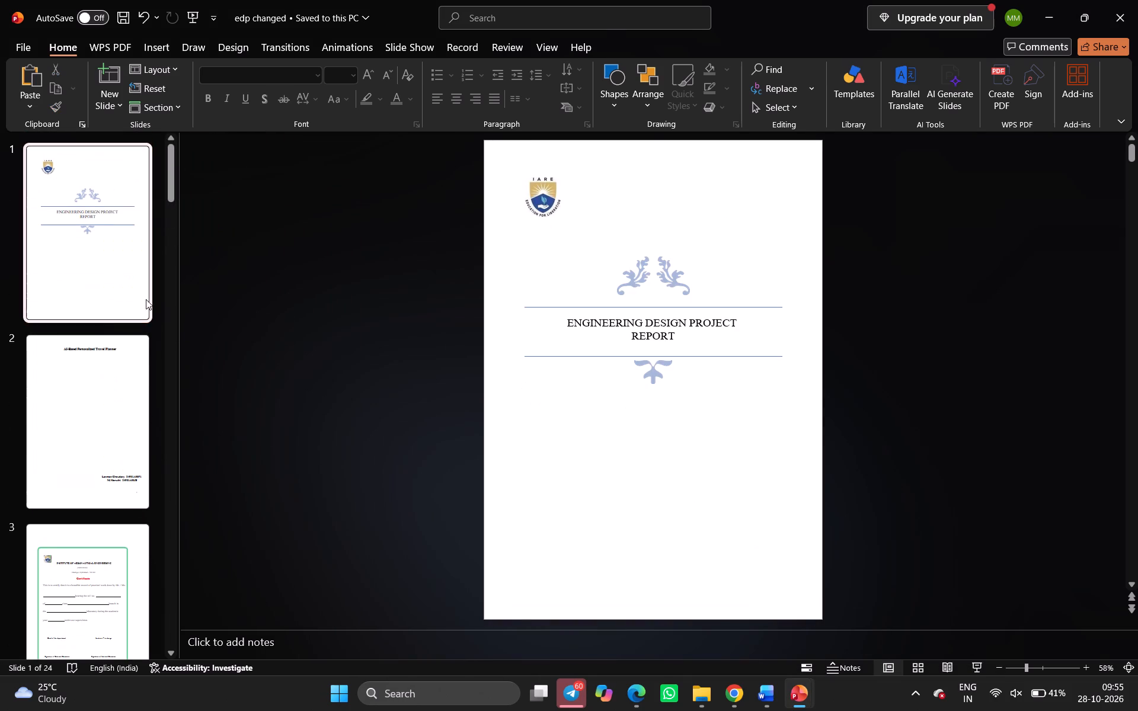
drag(92, 561, 124, 376)
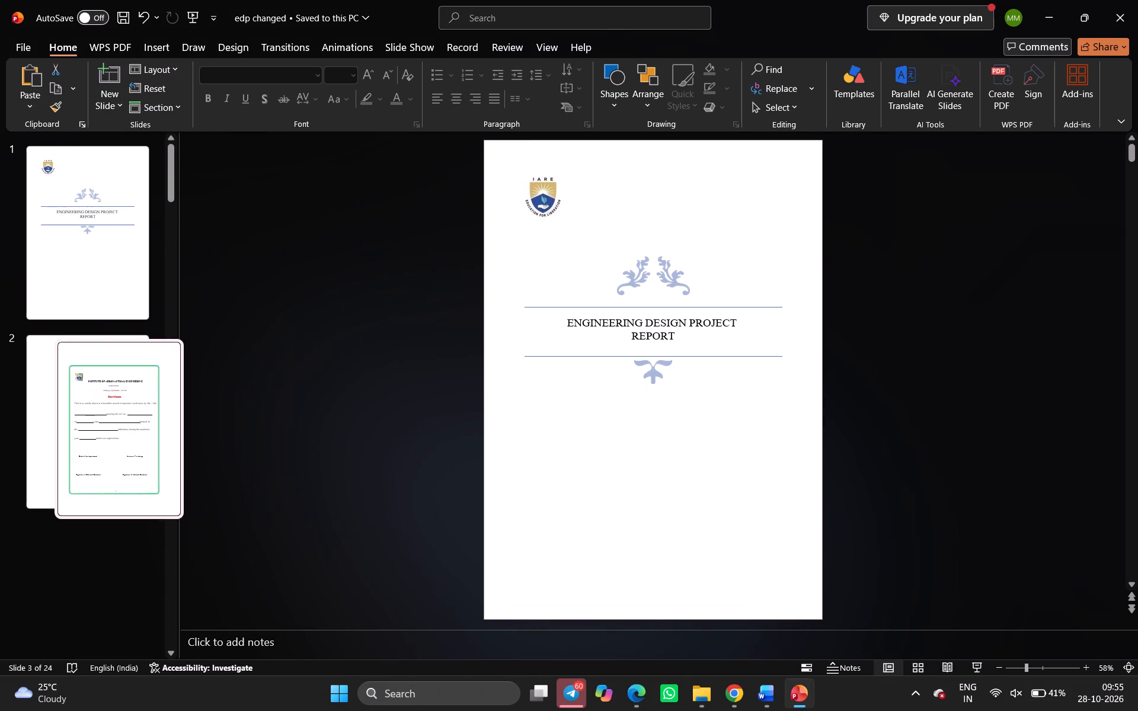
drag(124, 376, 112, 361)
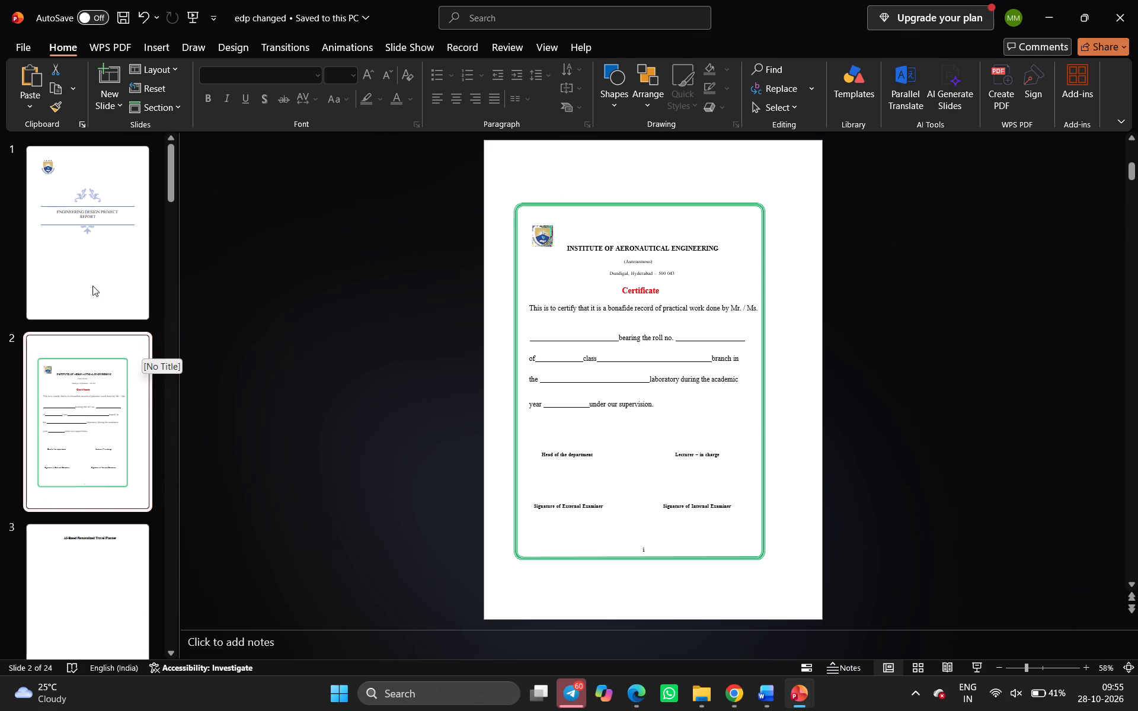
Delete the second student's name and roll number line from the project report title page on slide 4.
click(92, 284)
key(Down)
key(Down)
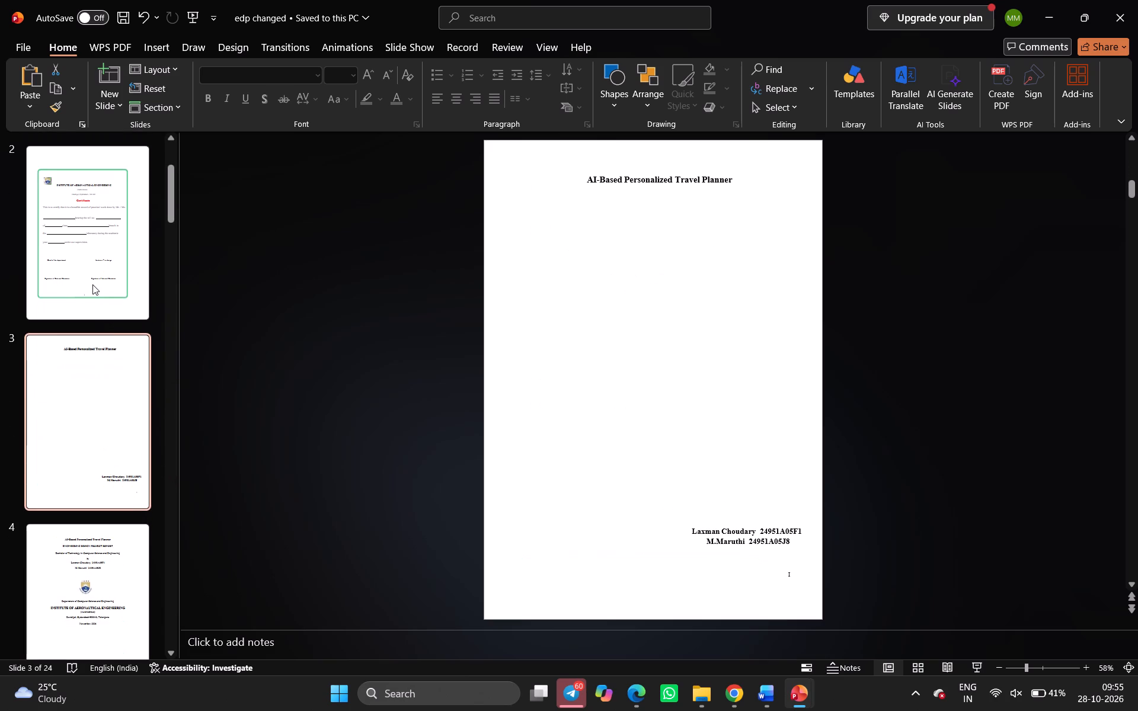
key(Down)
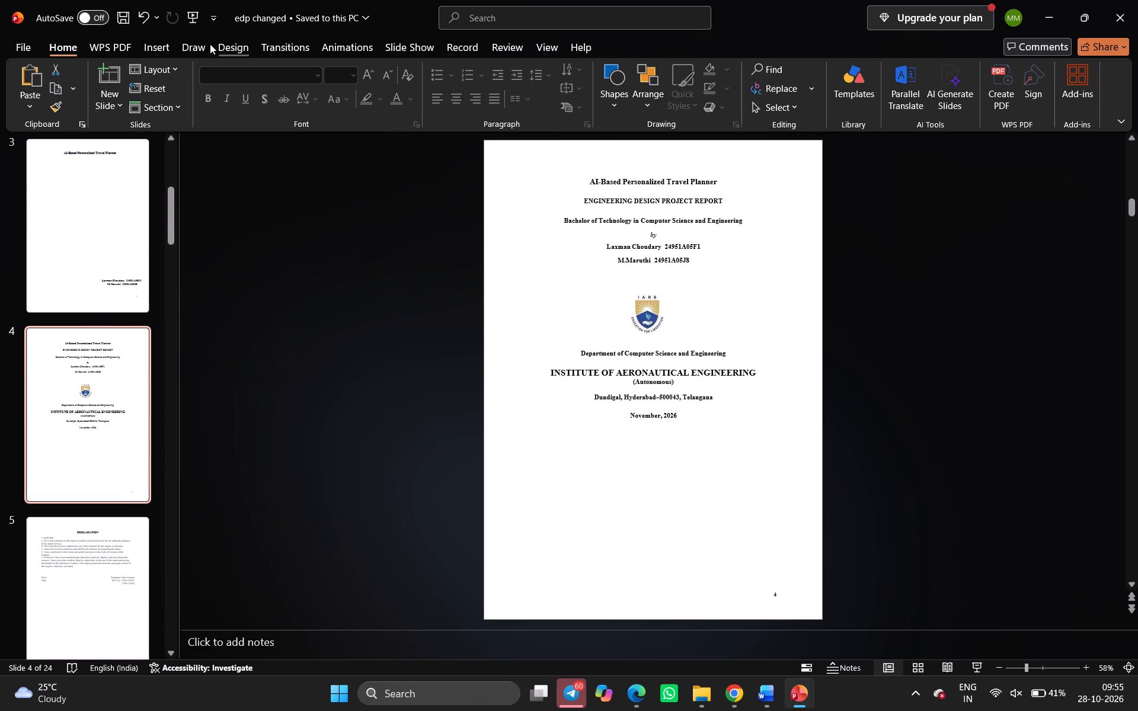
click(619, 265)
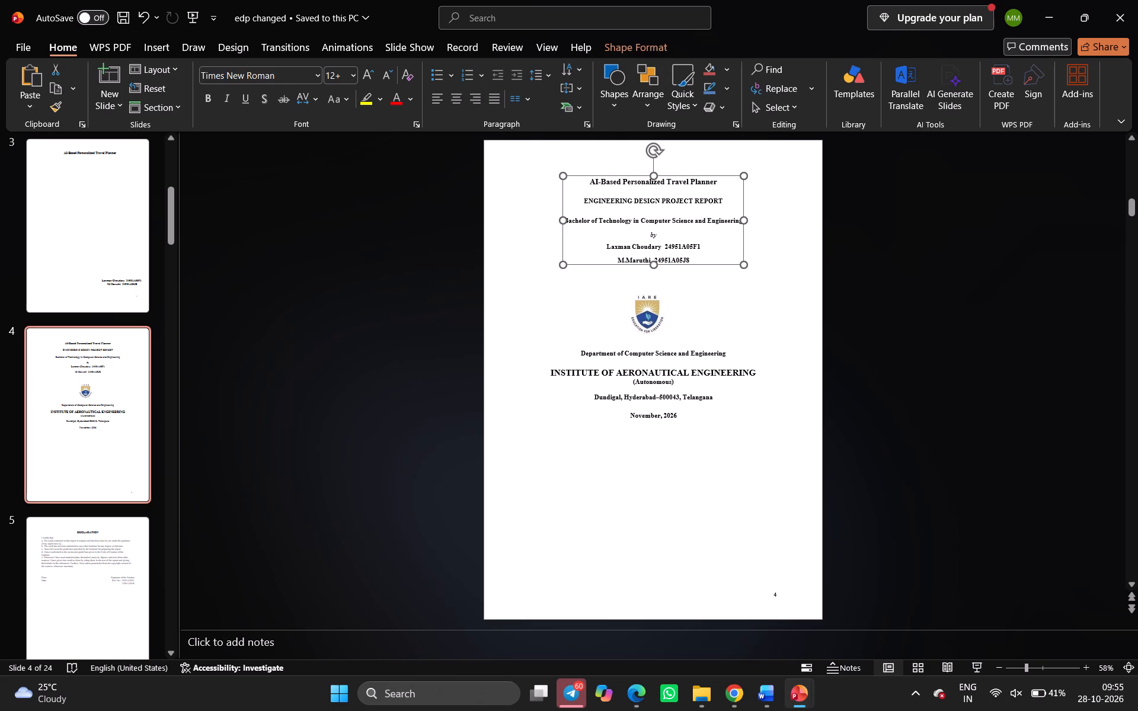
drag(616, 257, 695, 265)
key(BackSpace)
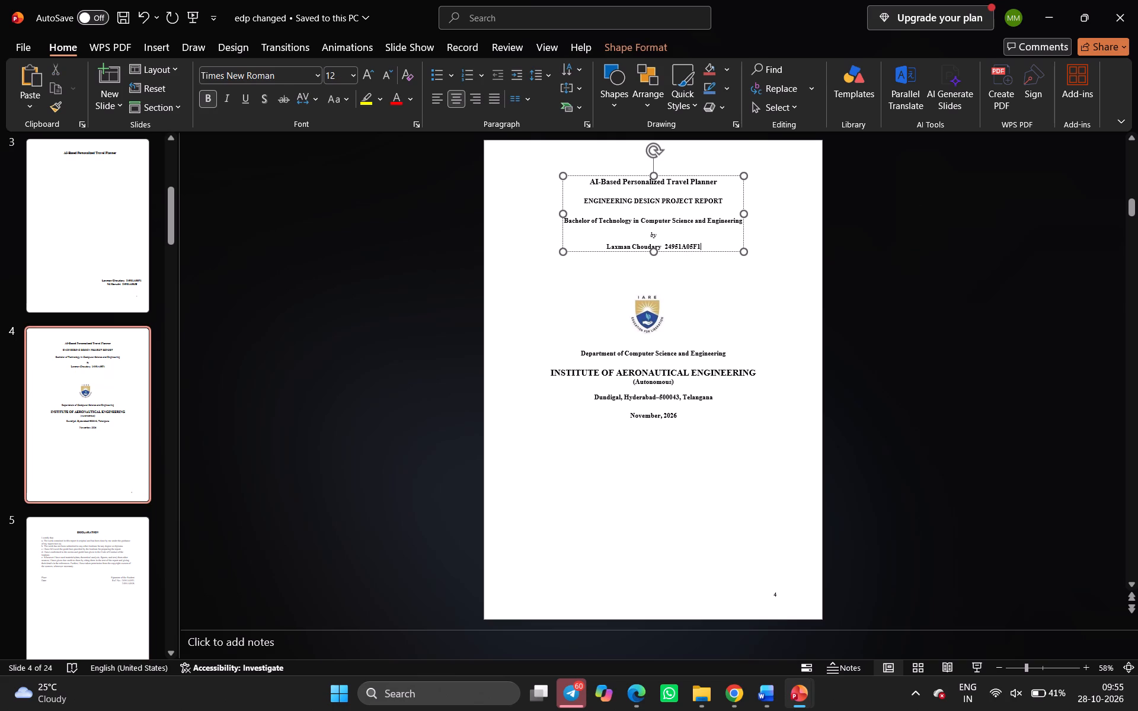
Delete the second student's roll number from the signature block on the Declaration slide.
click(108, 575)
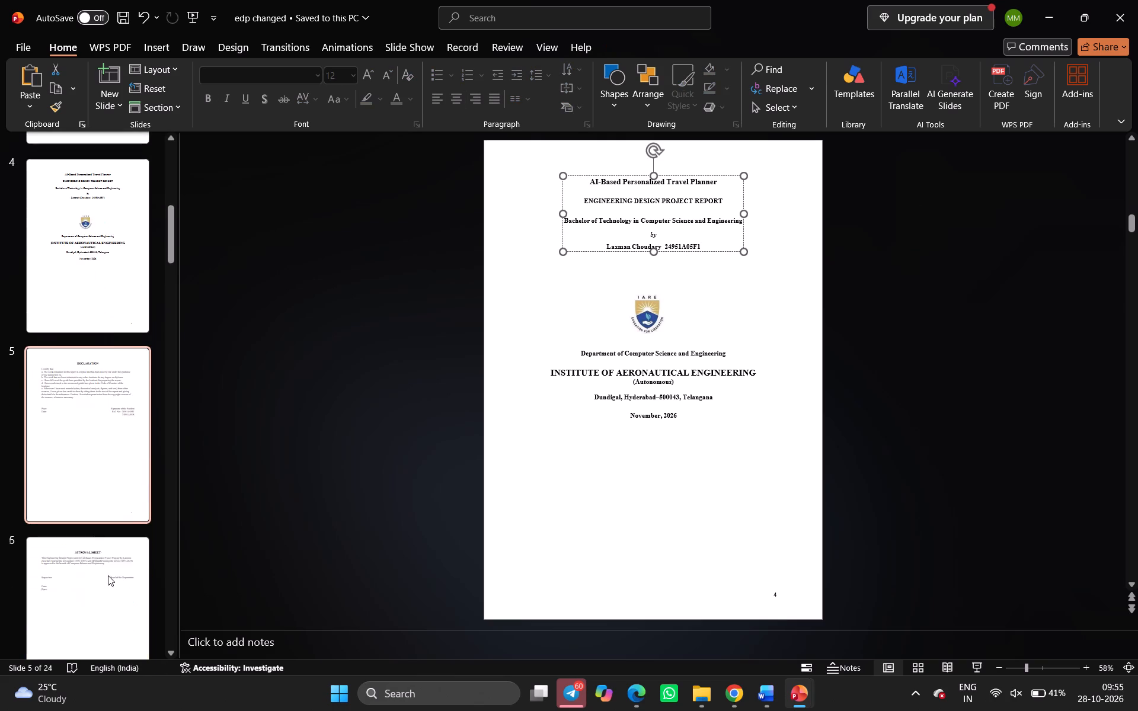
click(751, 324)
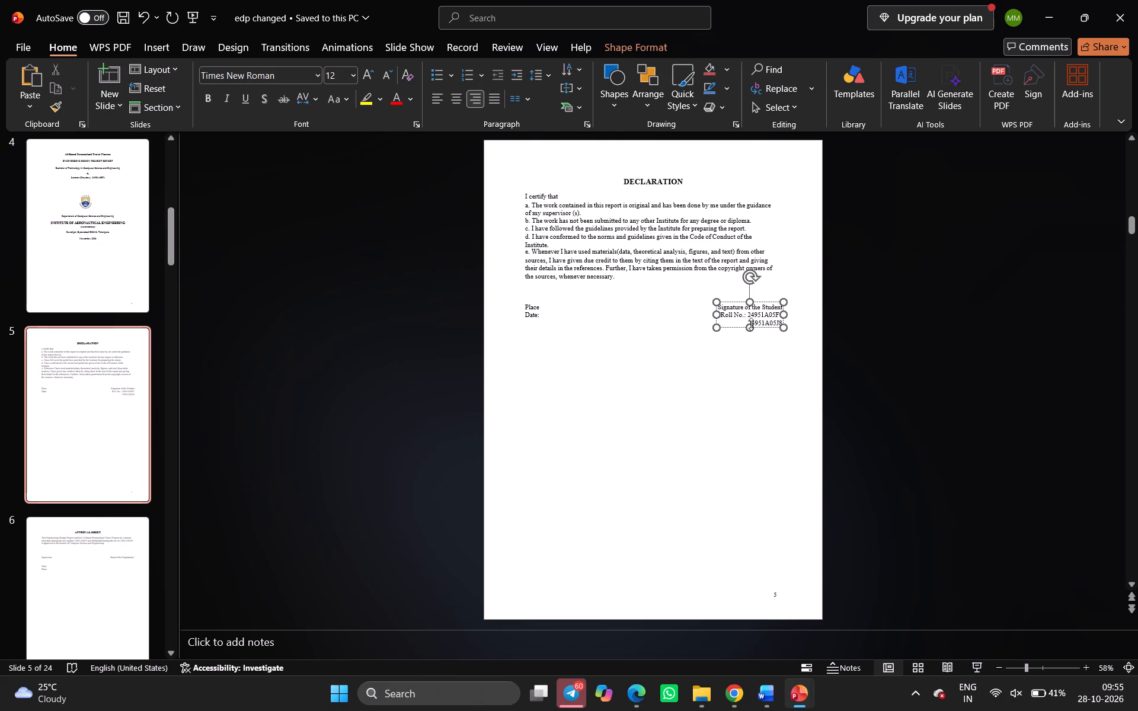
drag(749, 328, 750, 345)
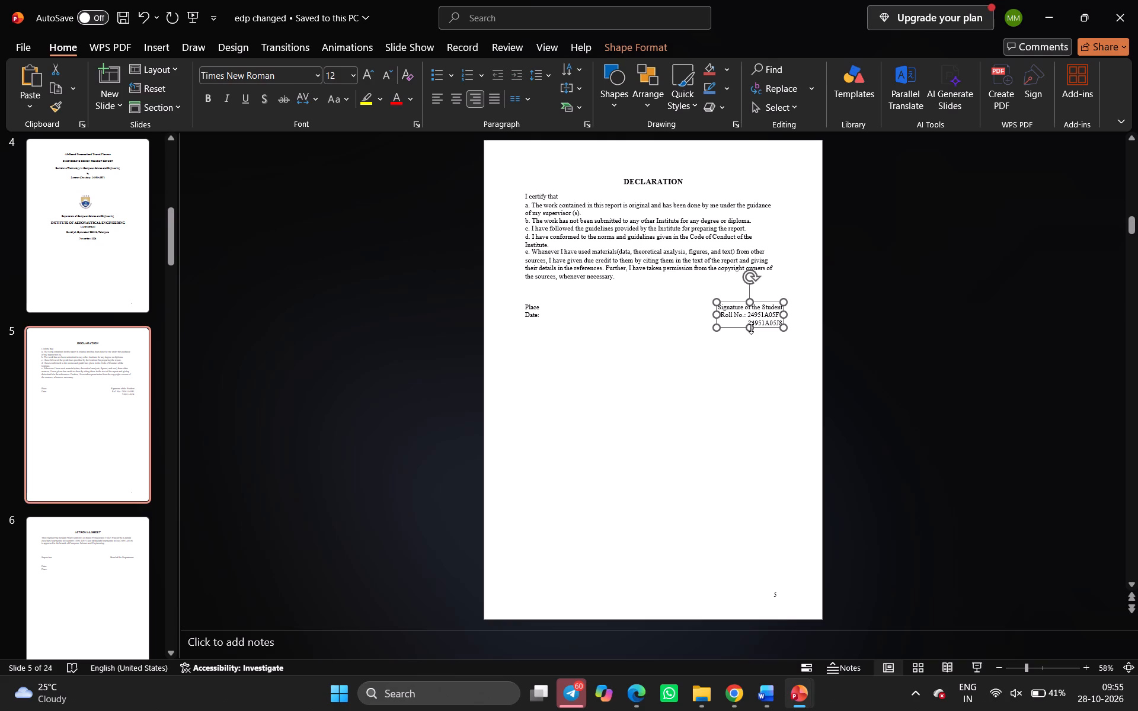
drag(759, 323, 787, 324)
key(BackSpace)
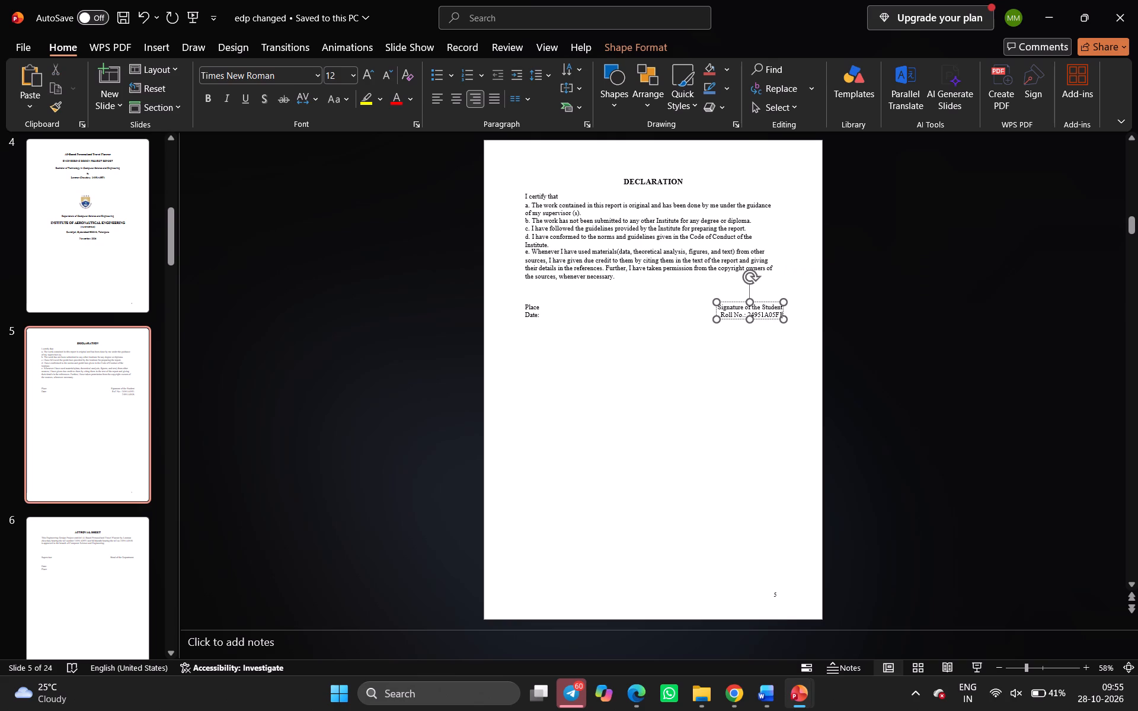
Remove the phrase naming the second student and their roll number from the Approval Sheet paragraph on slide 6.
click(36, 545)
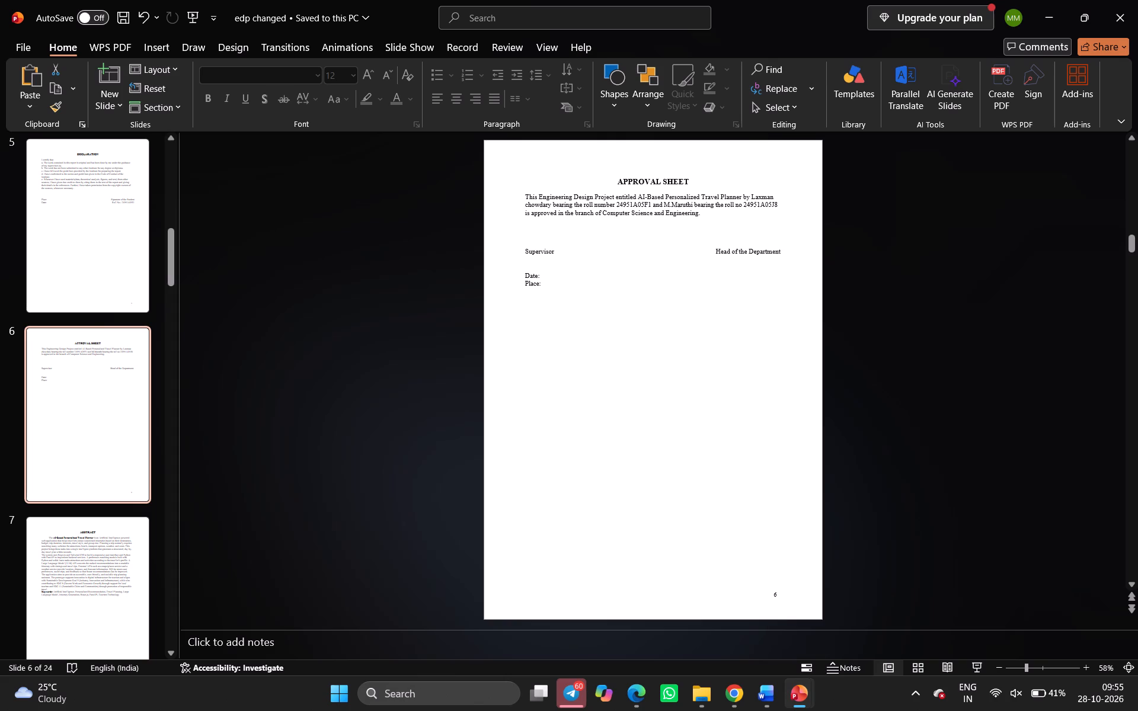
drag(652, 205, 712, 203)
click(712, 203)
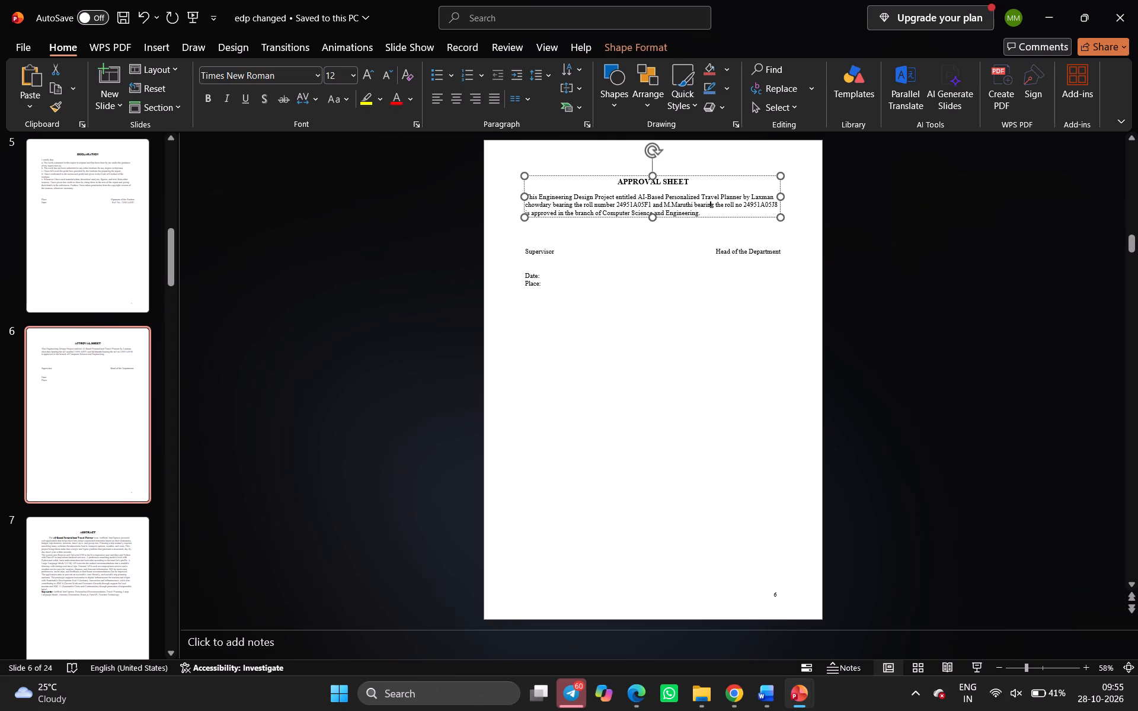
drag(653, 204, 760, 206)
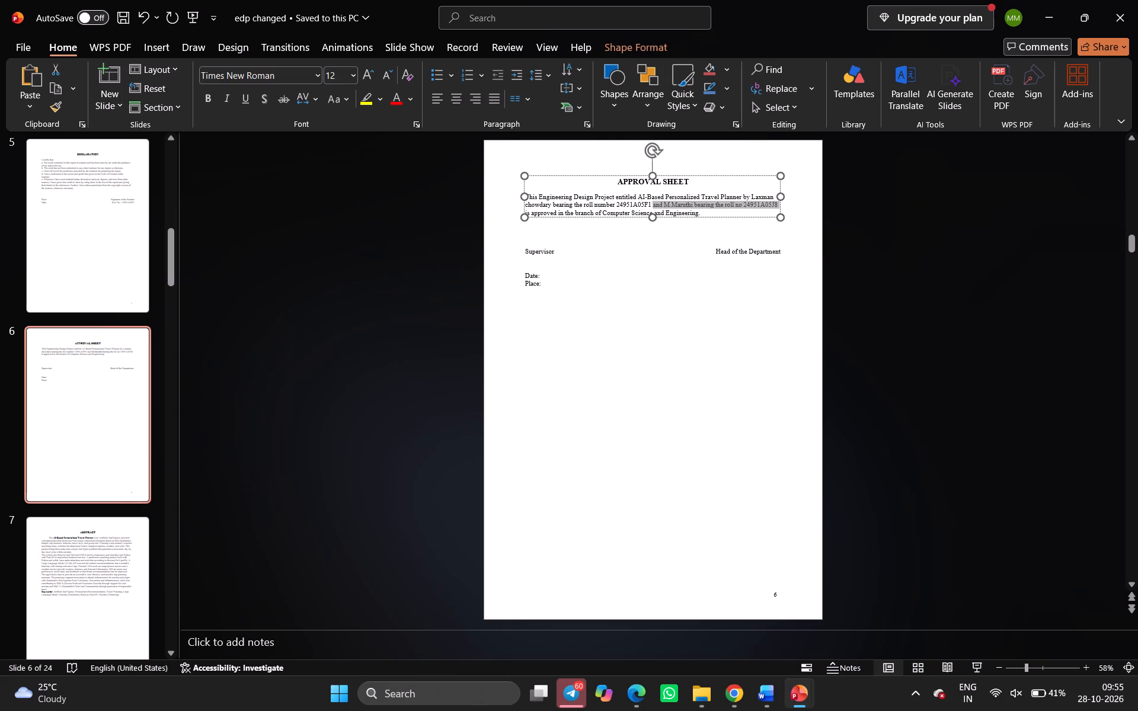
drag(760, 206, 771, 204)
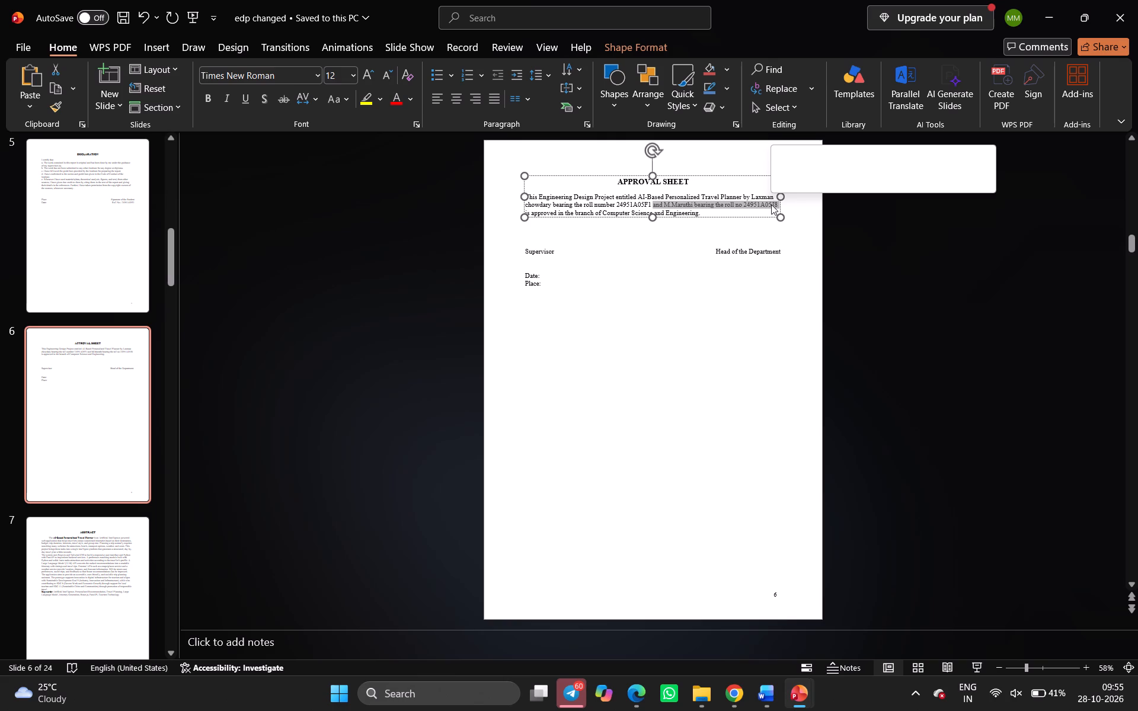
key(BackSpace)
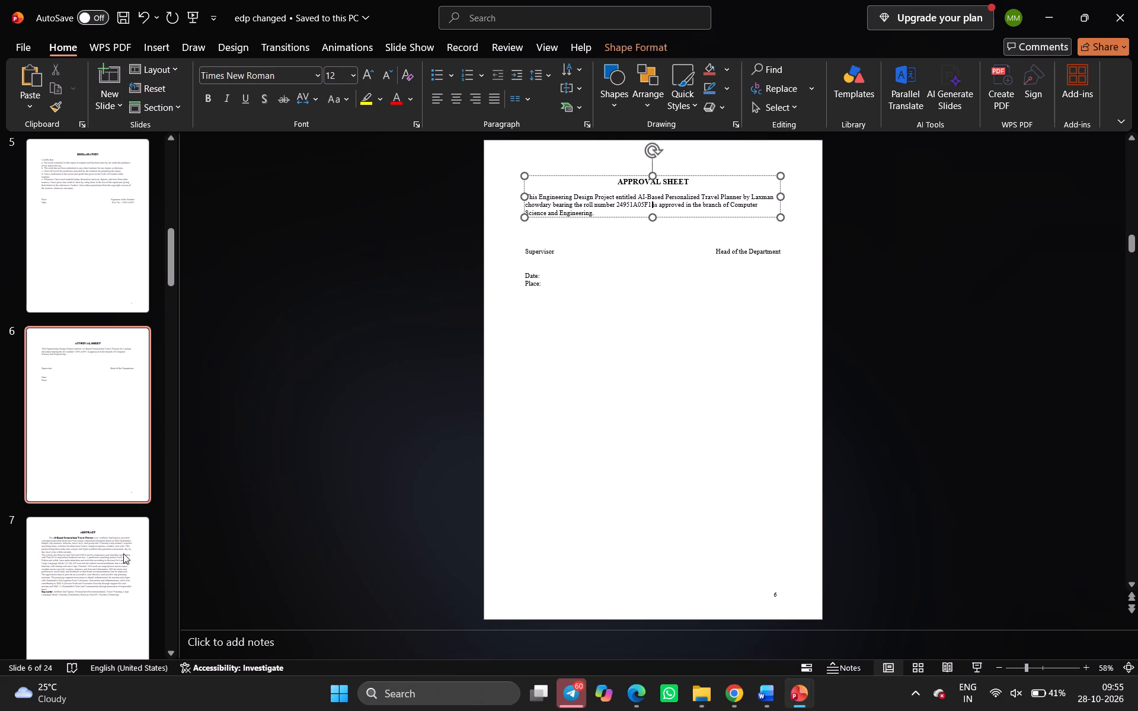
Check the Abstract and Contents slides, and go back through the slides to the cover.
click(84, 581)
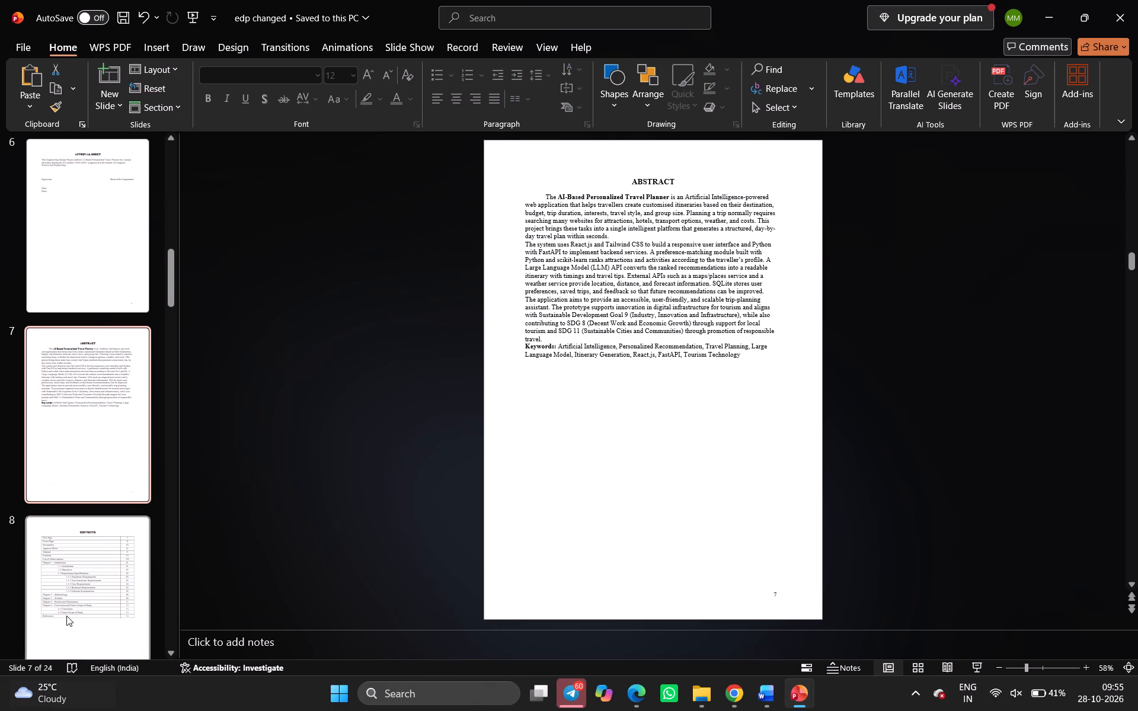
click(66, 616)
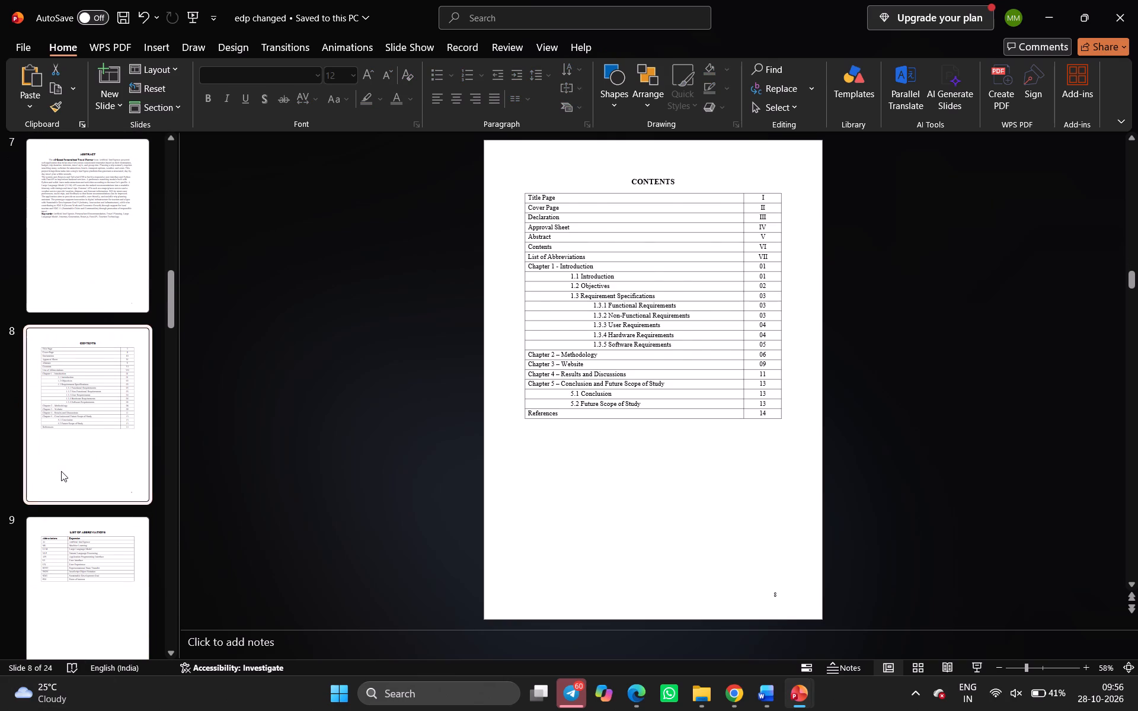
key(Up)
key(Up)
key(Up)
key(Up)
key(Up)
key(Up)
key(Up)
key(Up)
key(Up)
key(Up)
key(Up)
key(Up)
key(Up)
key(Up)
key(Up)
key(Up)
key(Up)
key(Up)
key(Up)
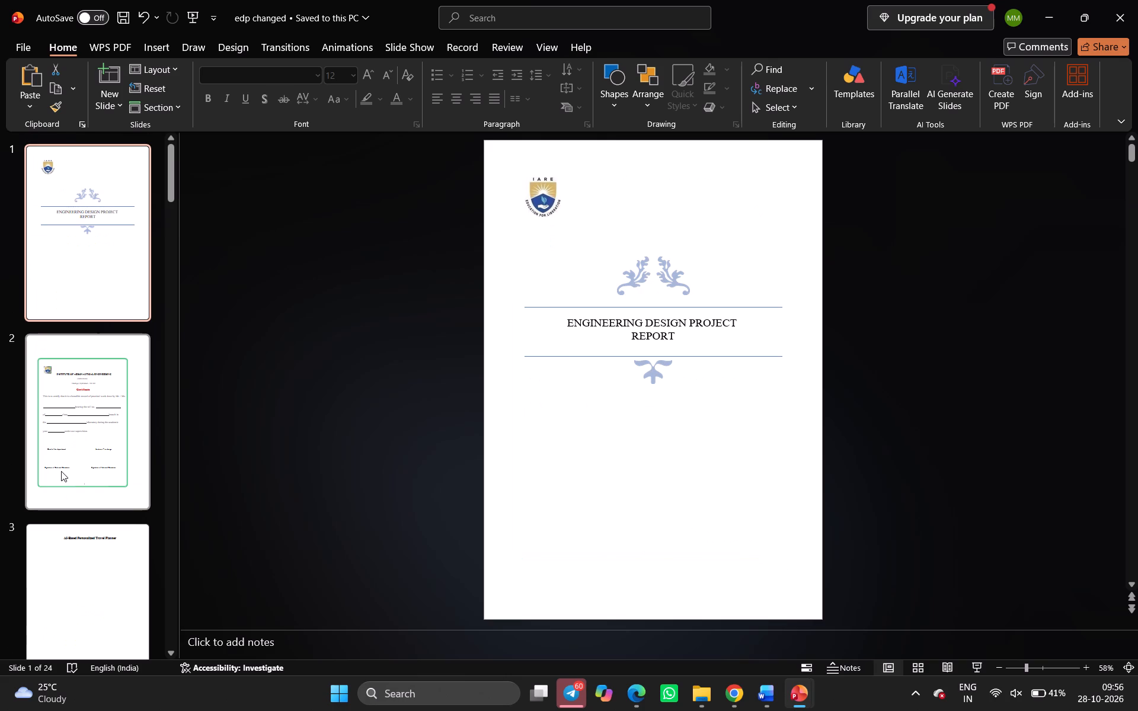
Review all slides in order from the cover page through to the References slide.
key(Down)
key(Down)
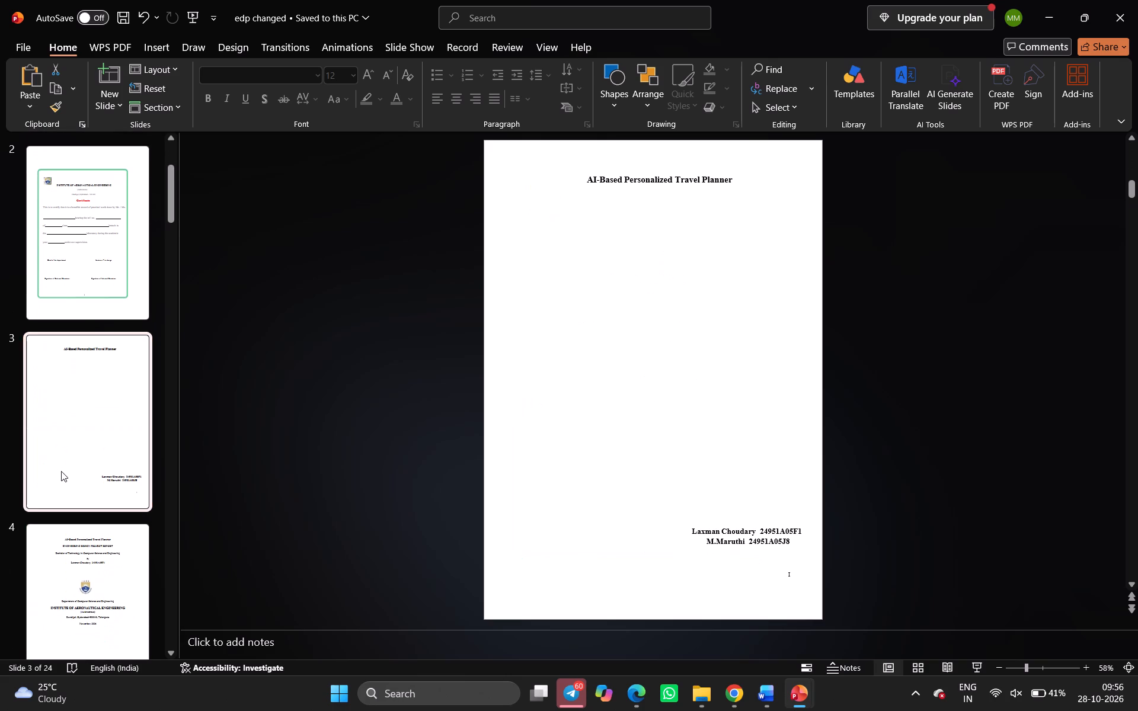
key(Down)
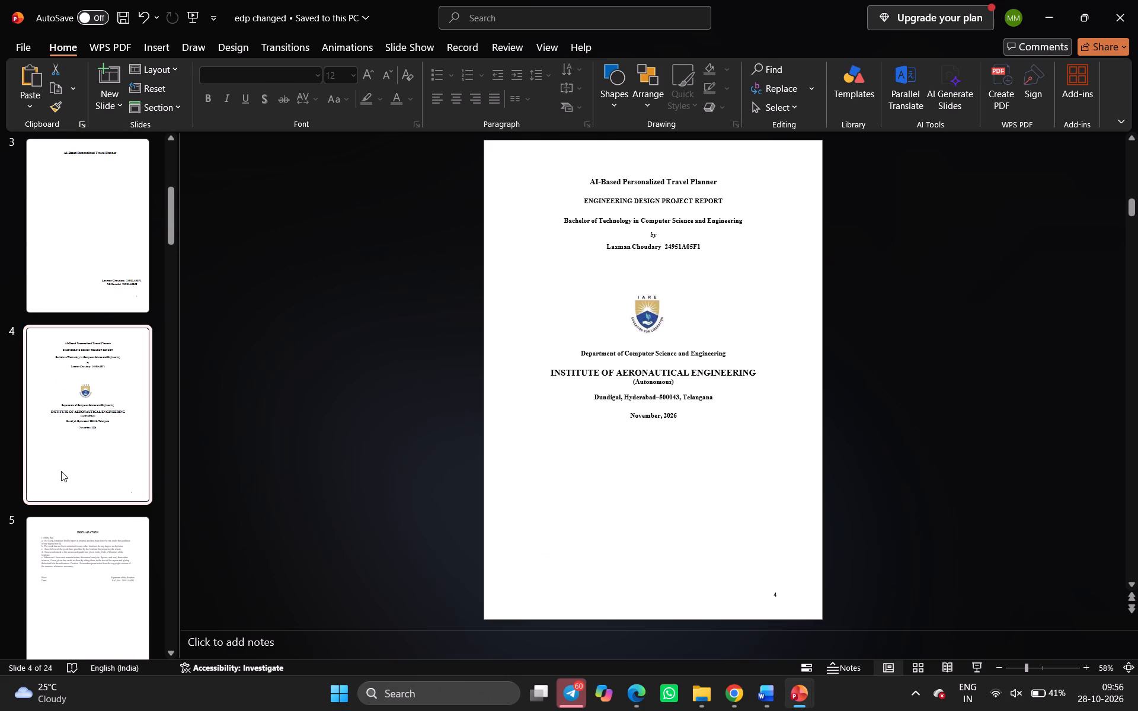
key(Down)
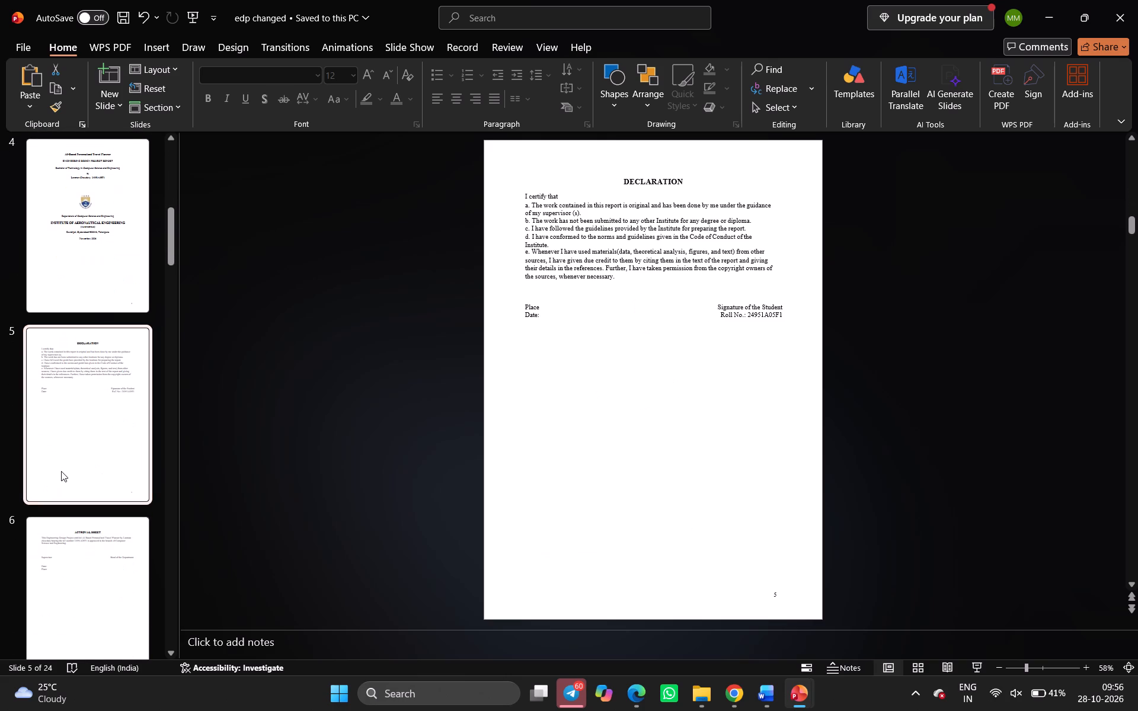
key(Down)
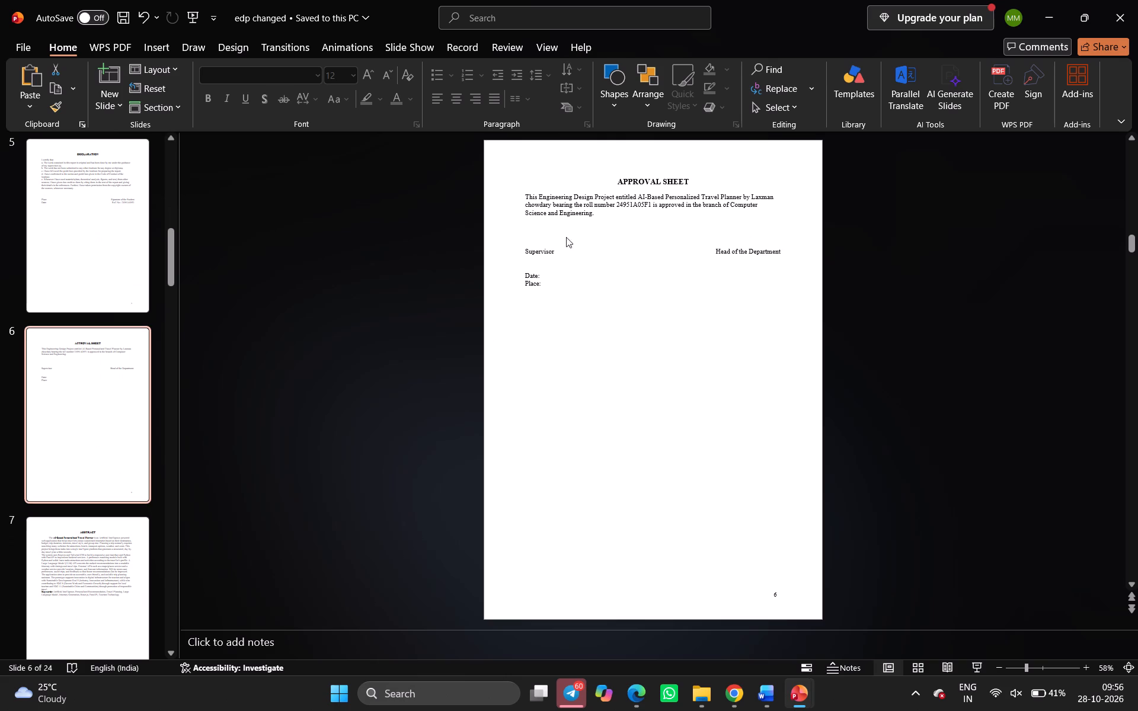
key(Down)
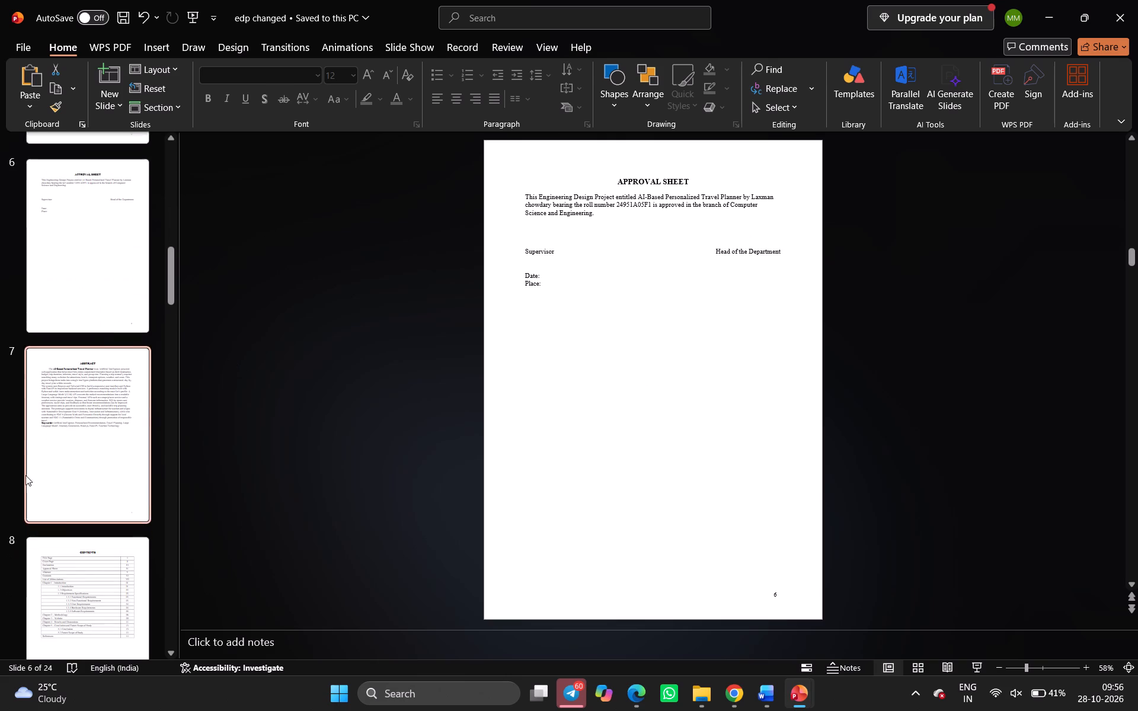
key(Down)
key(Down)
key(Down)
key(Down)
key(Down)
key(Down)
key(Down)
key(Down)
key(Down)
key(Down)
key(Down)
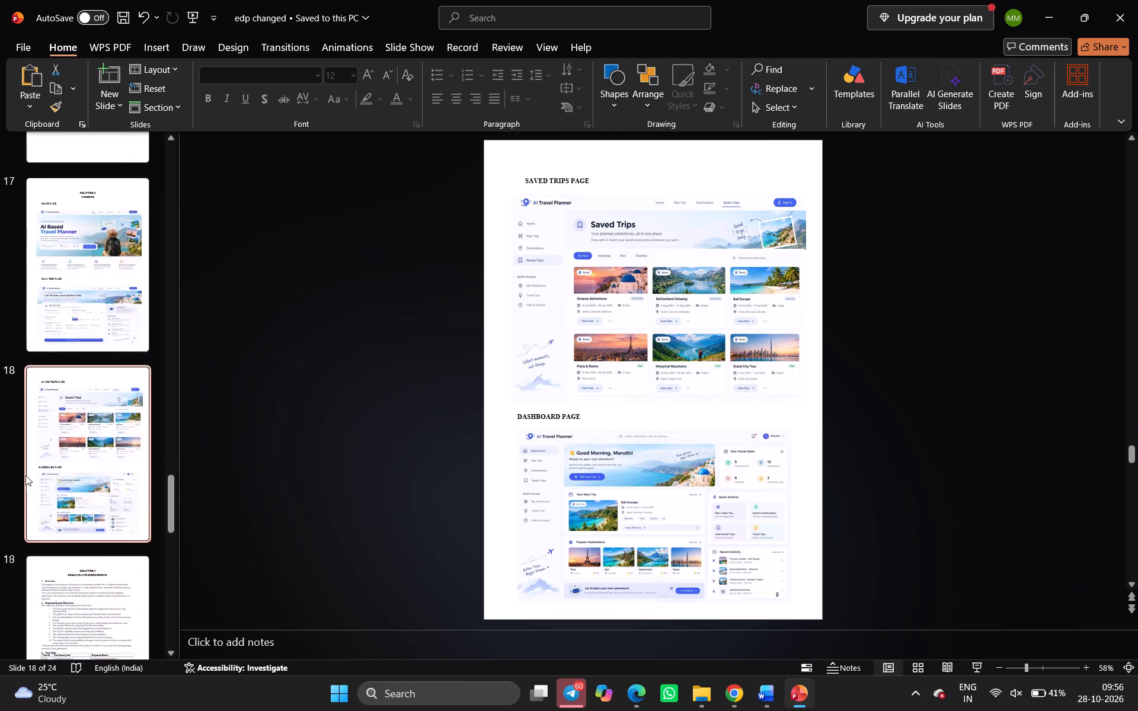
key(Down)
key(Down)
key(Down)
key(Down)
key(Down)
key(Down)
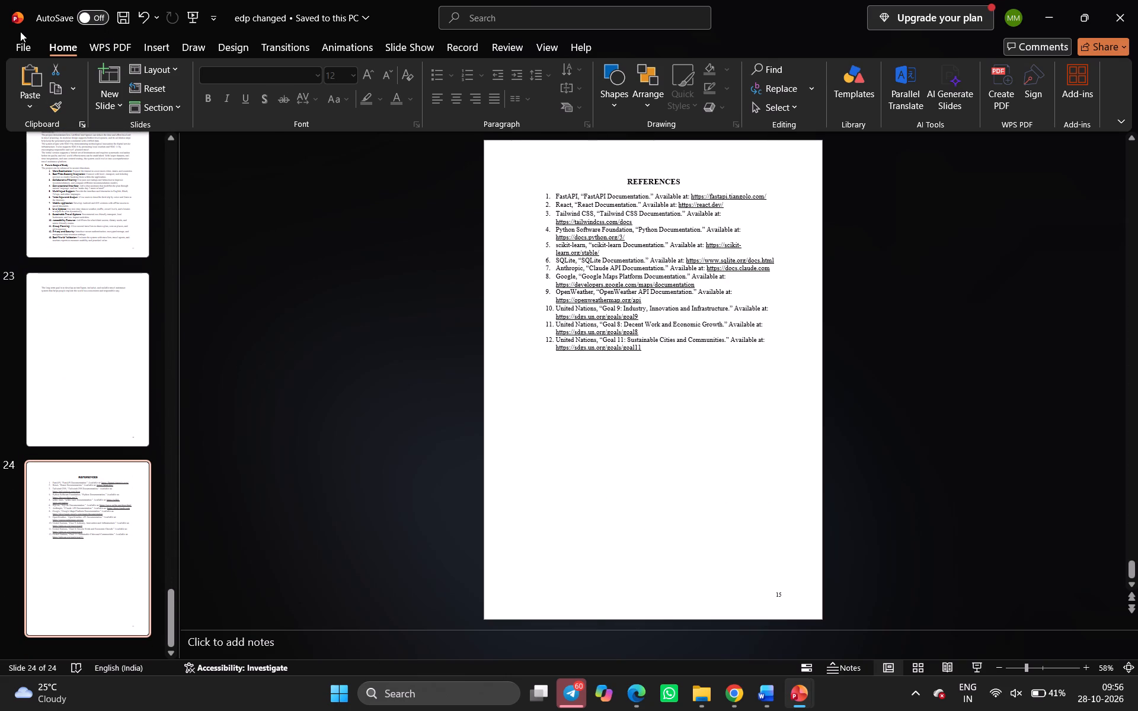
Save a PDF copy of the report in the Downloads folder under the name "edp changed laxman".
click(18, 40)
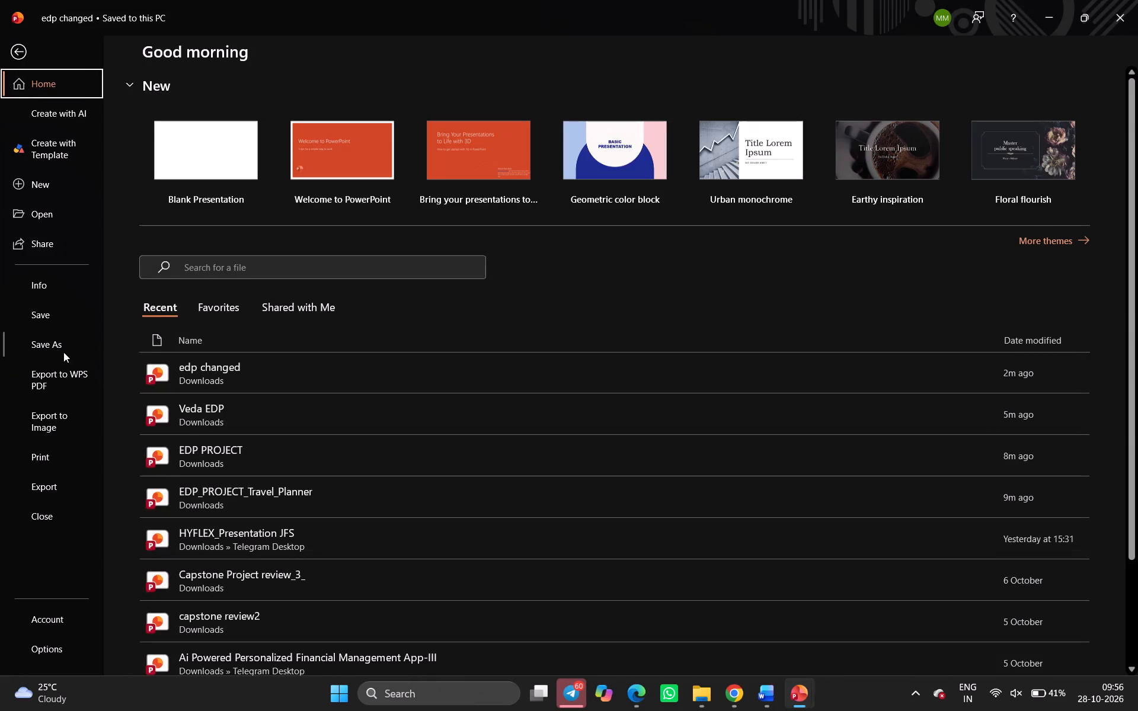
click(57, 346)
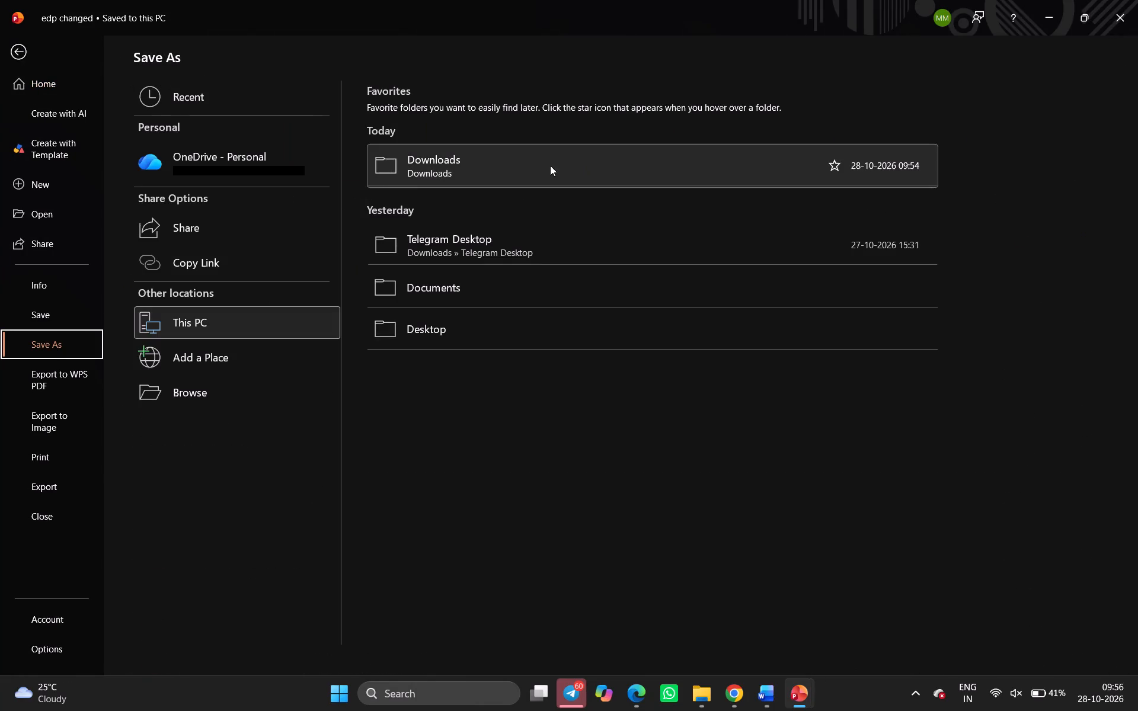
click(550, 165)
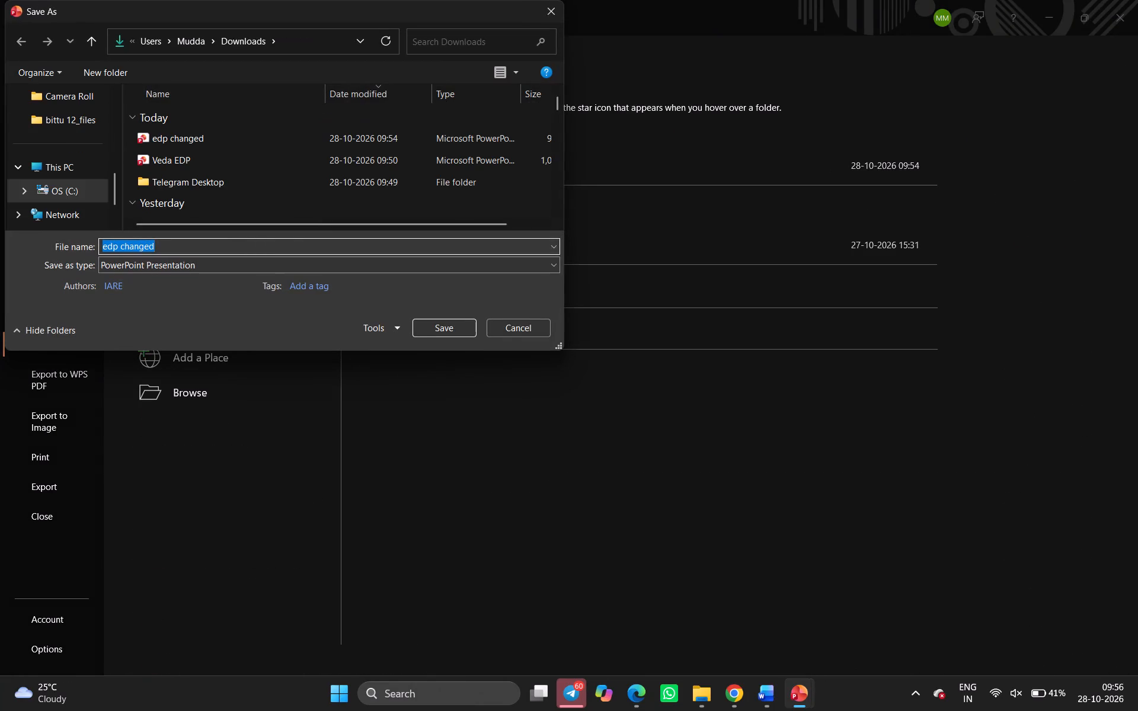
click(237, 247)
key(space)
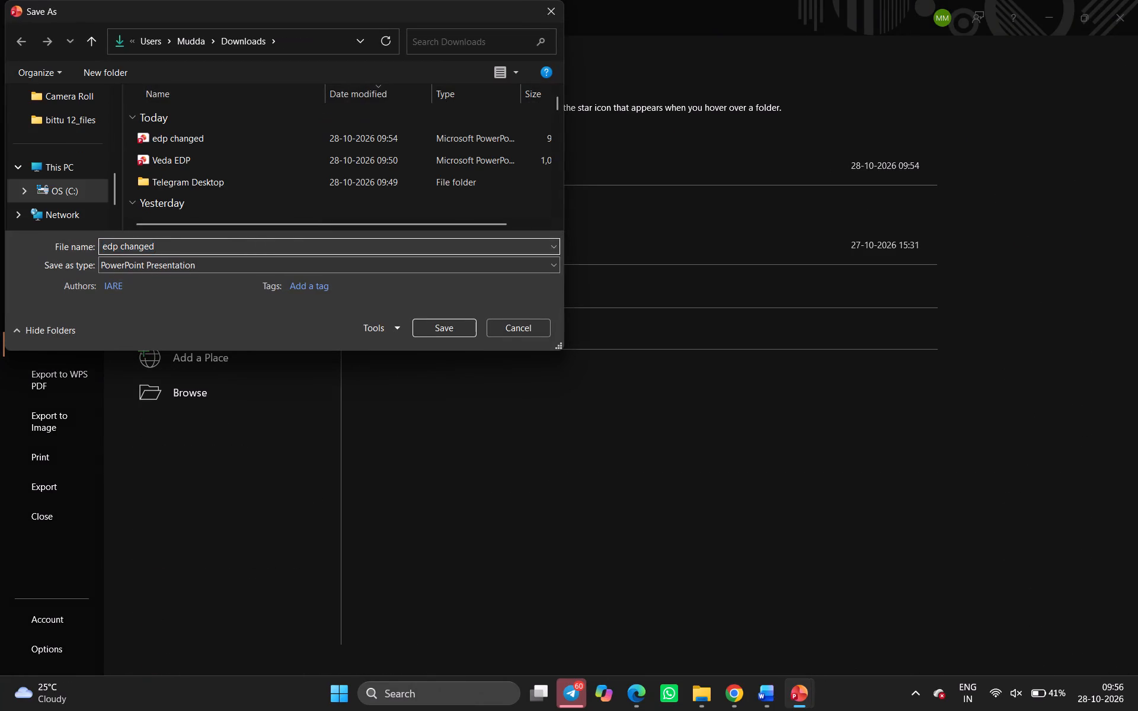
text(laxman)
click(209, 265)
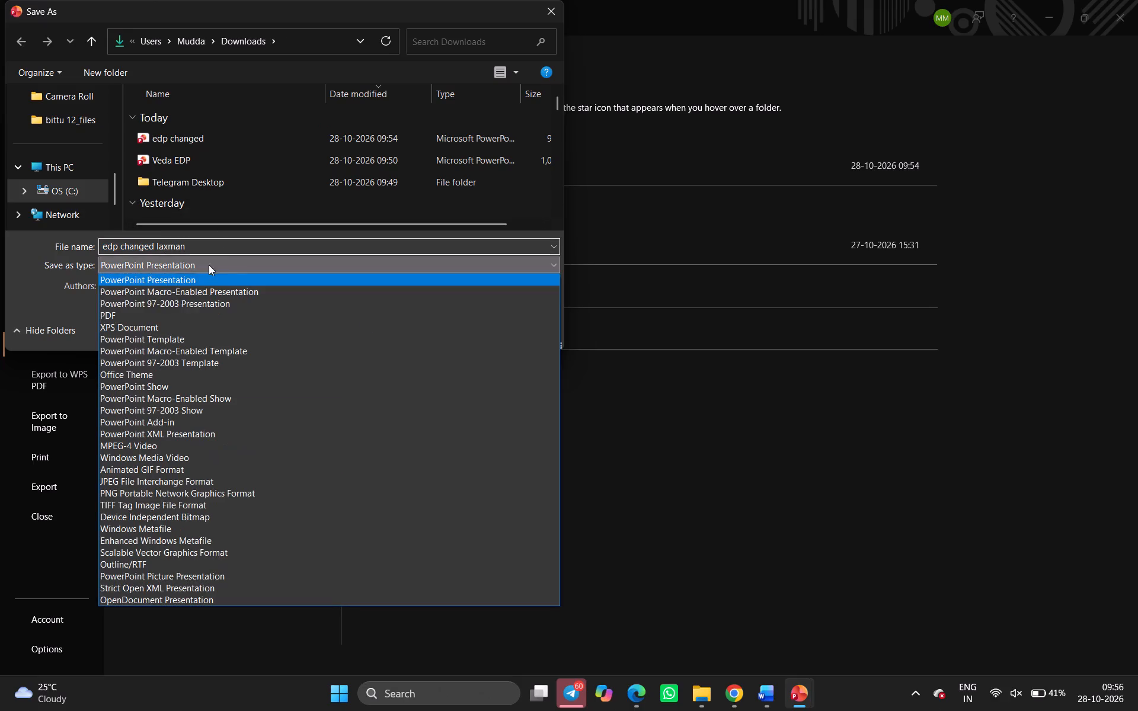
click(159, 311)
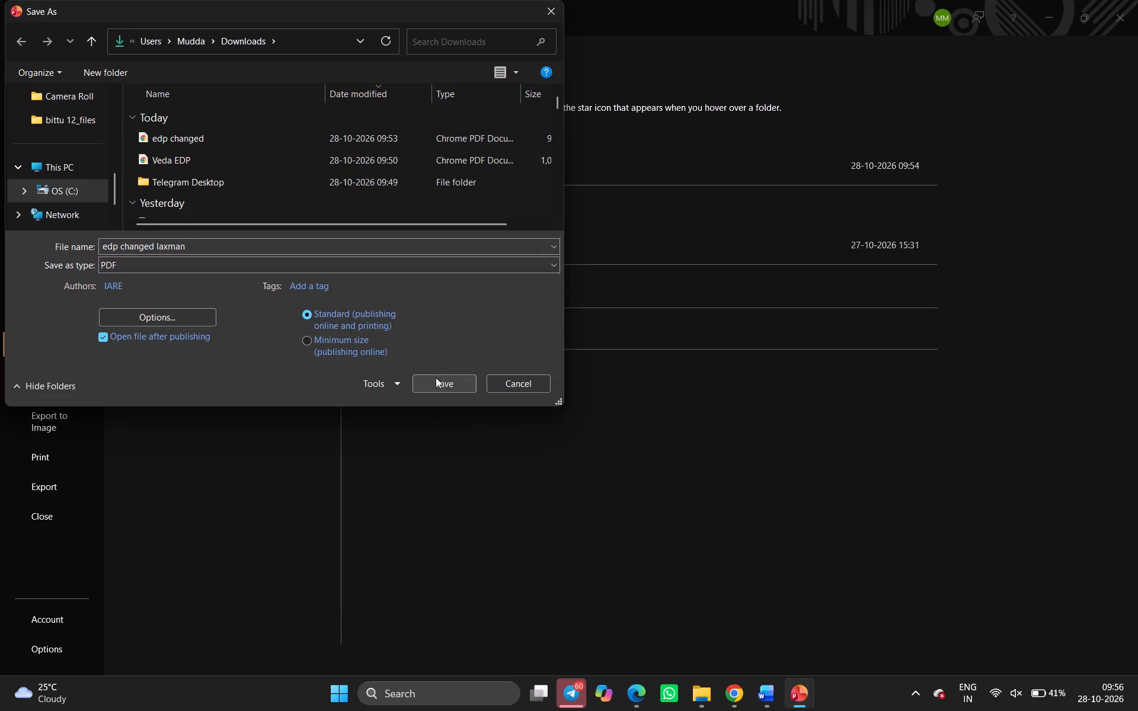
click(438, 379)
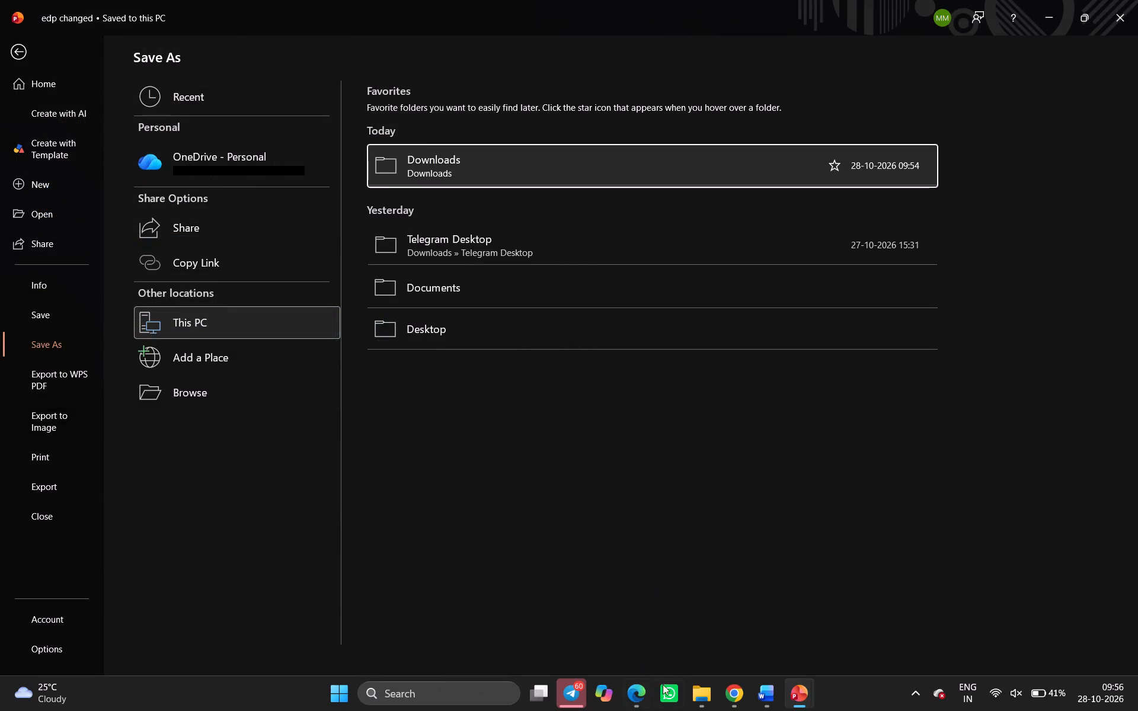
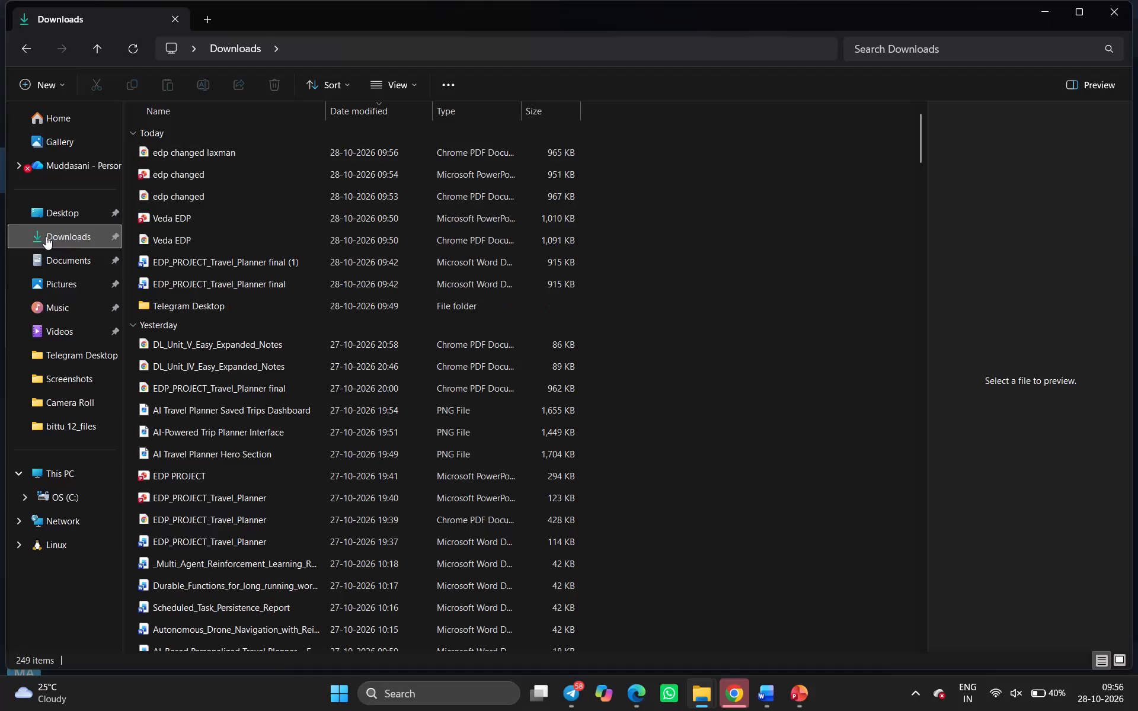
Open the Downloads folder in File Explorer to check for the exported "edp changed laxman" PDF.
triple_click(46, 236)
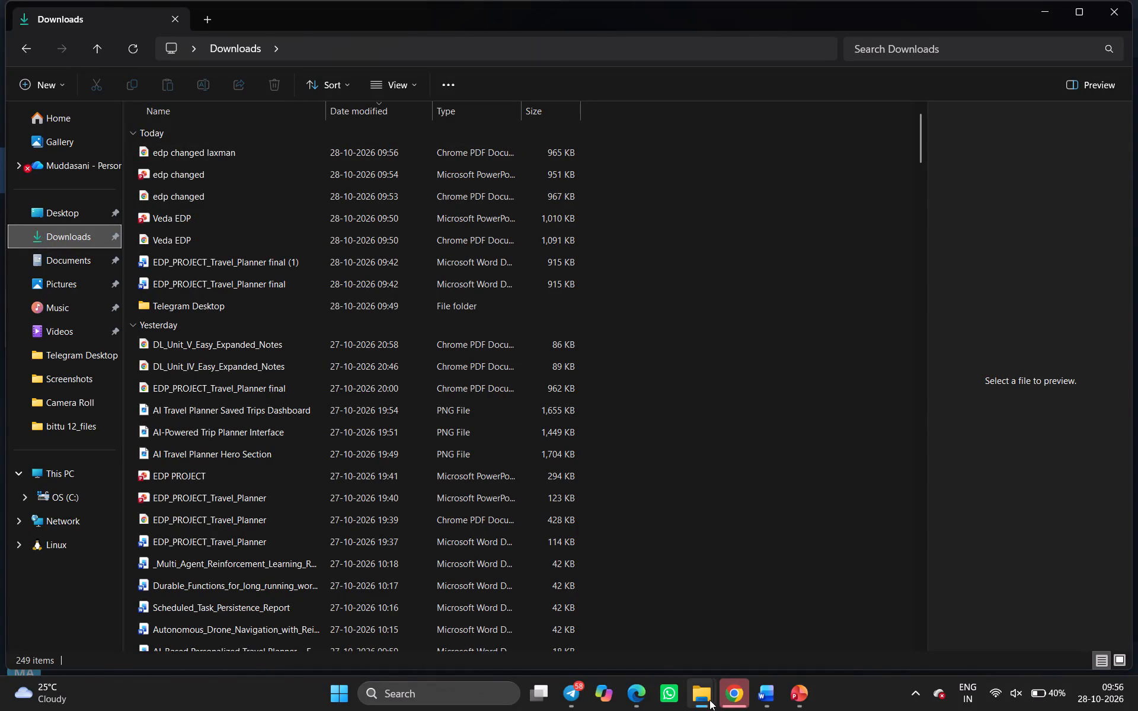
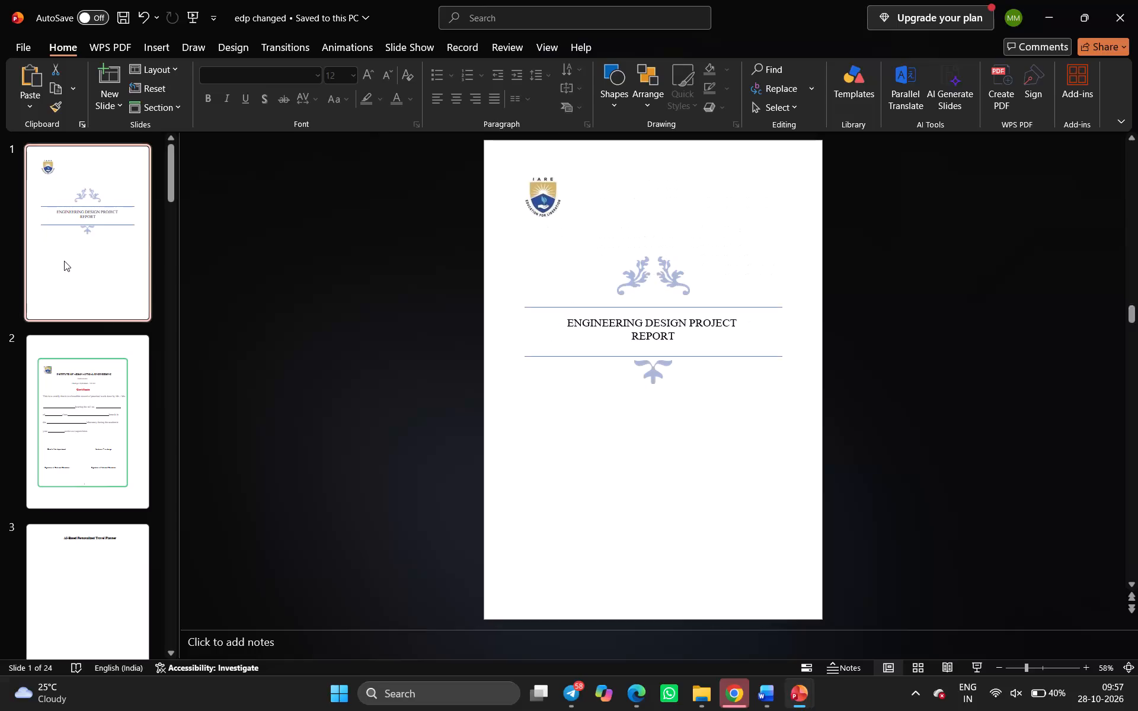
Replace the student's name under "by" on slide 4, the project report title page, with the other student's name.
click(99, 363)
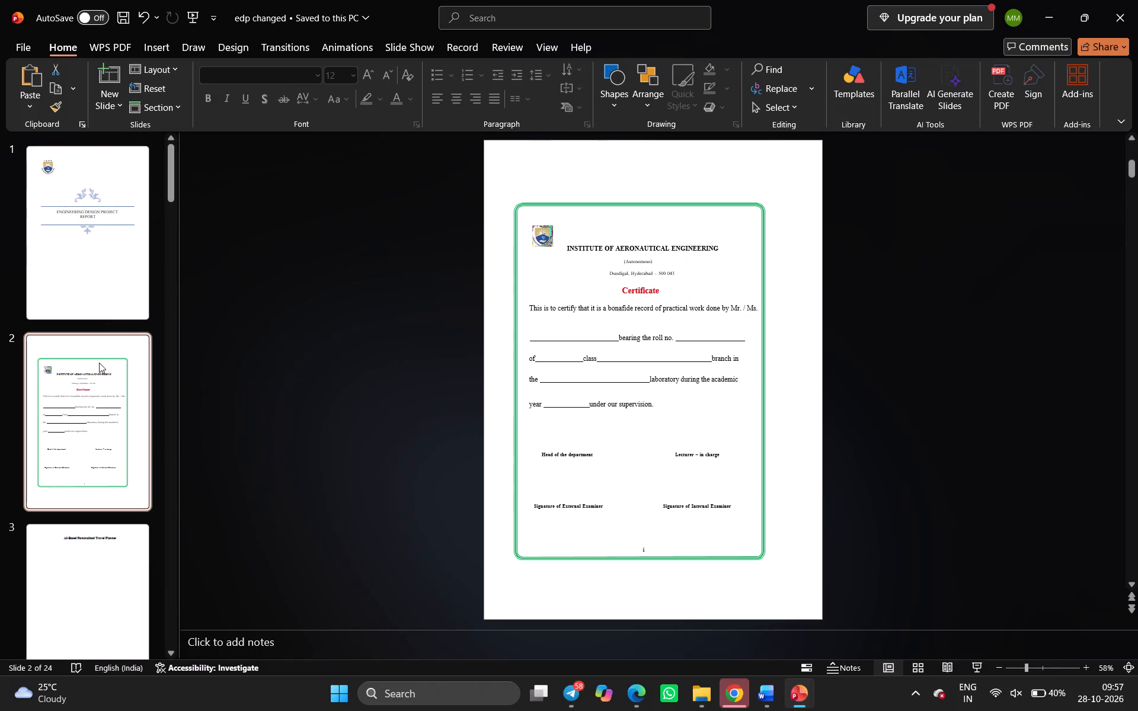
click(97, 555)
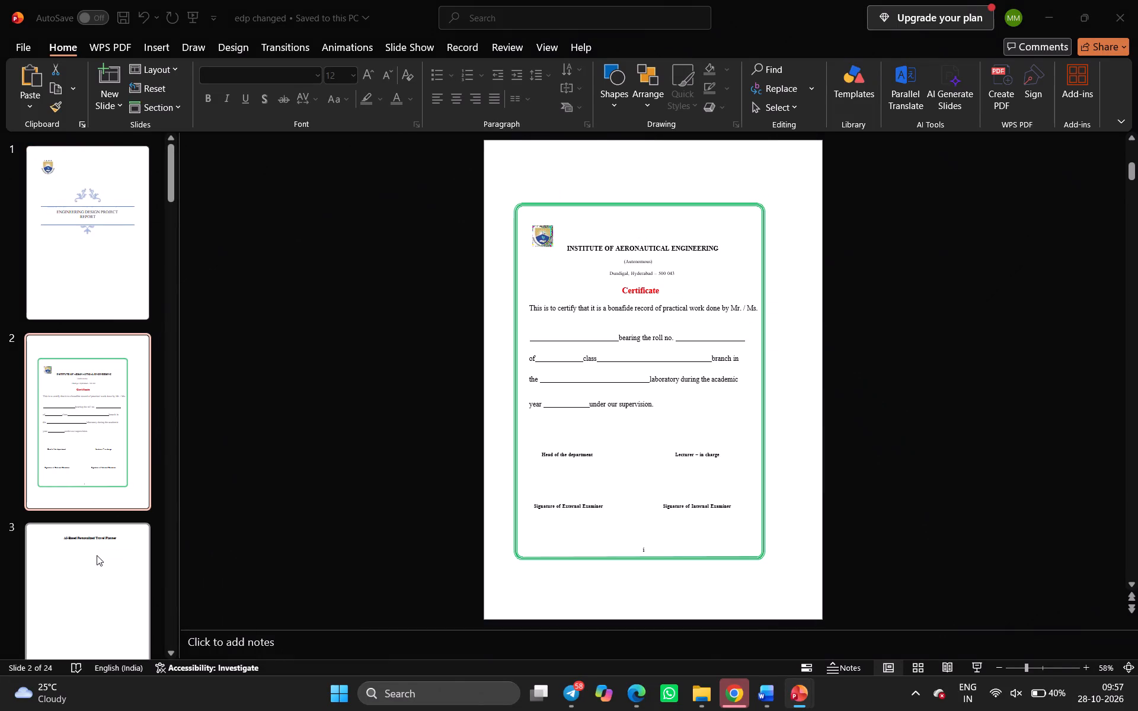
key(Down)
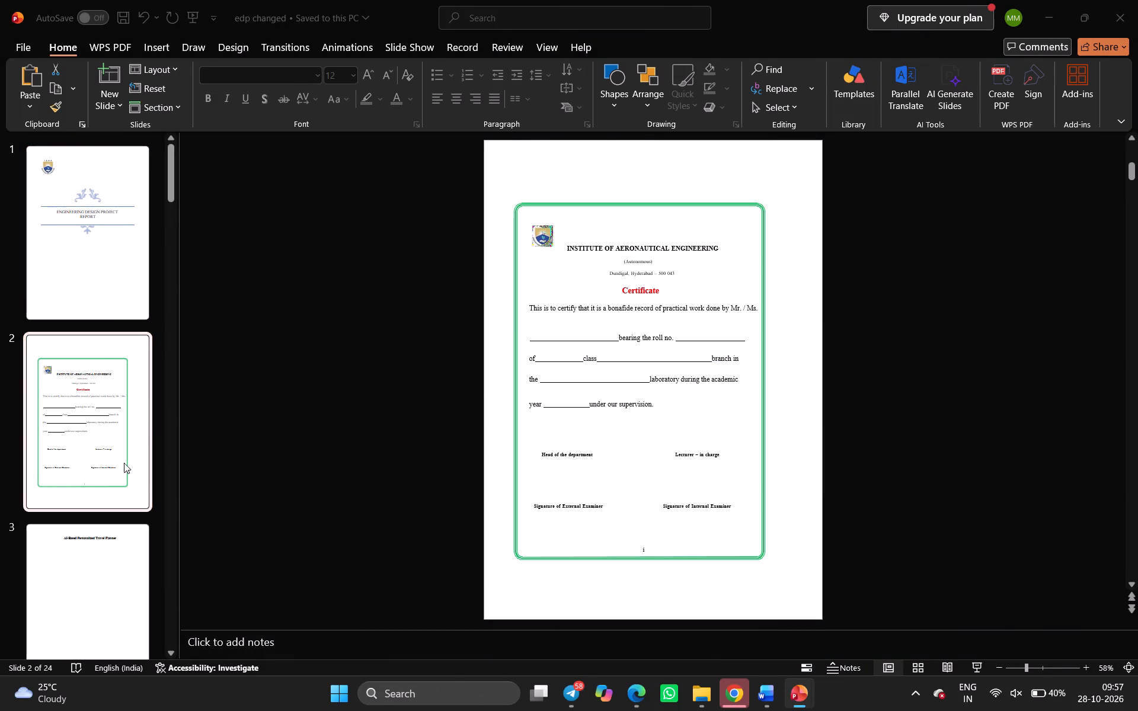
scroll(115, 472, down, 1)
click(88, 248)
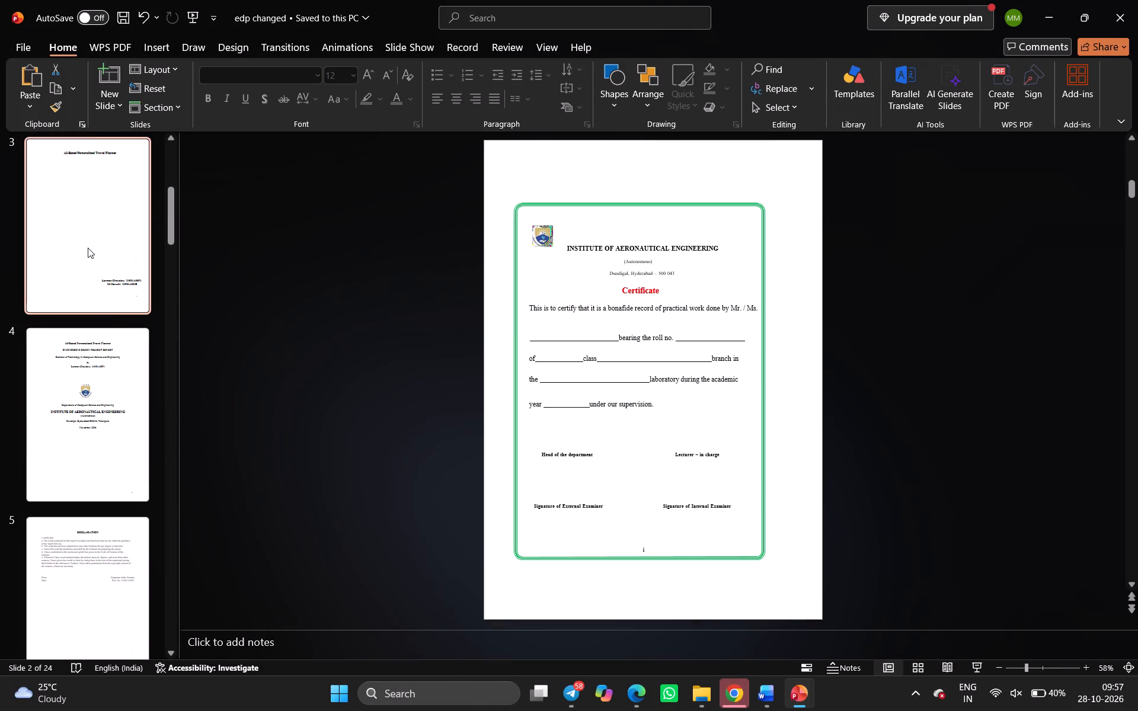
click(81, 437)
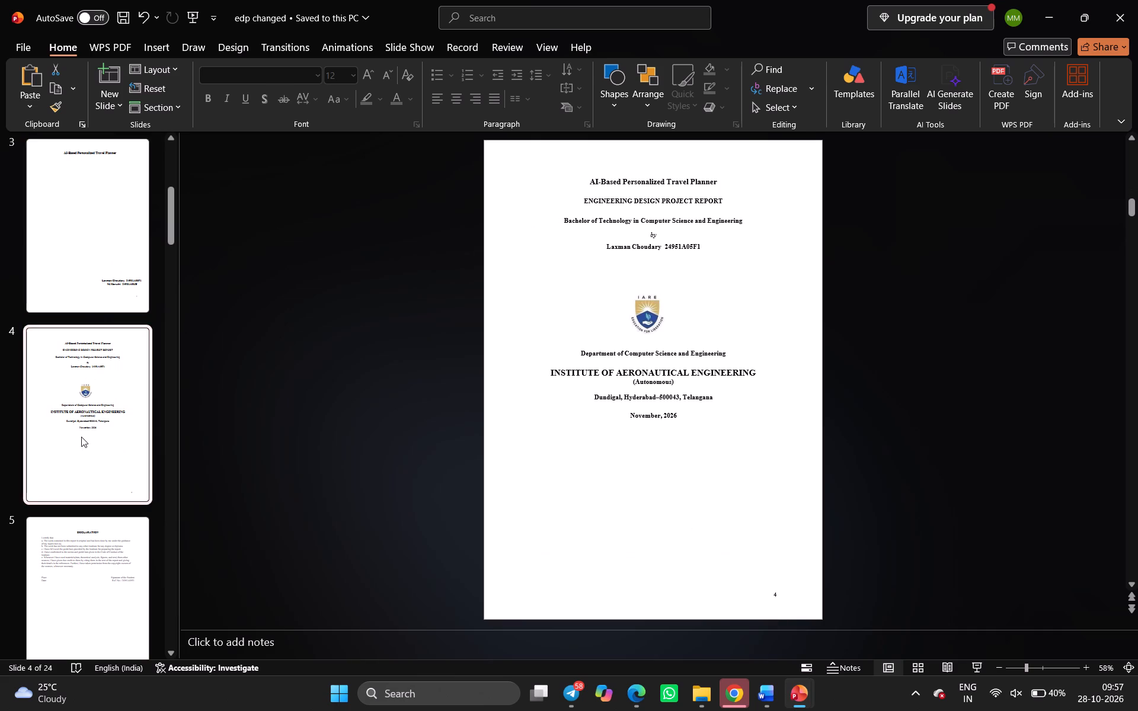
click(610, 246)
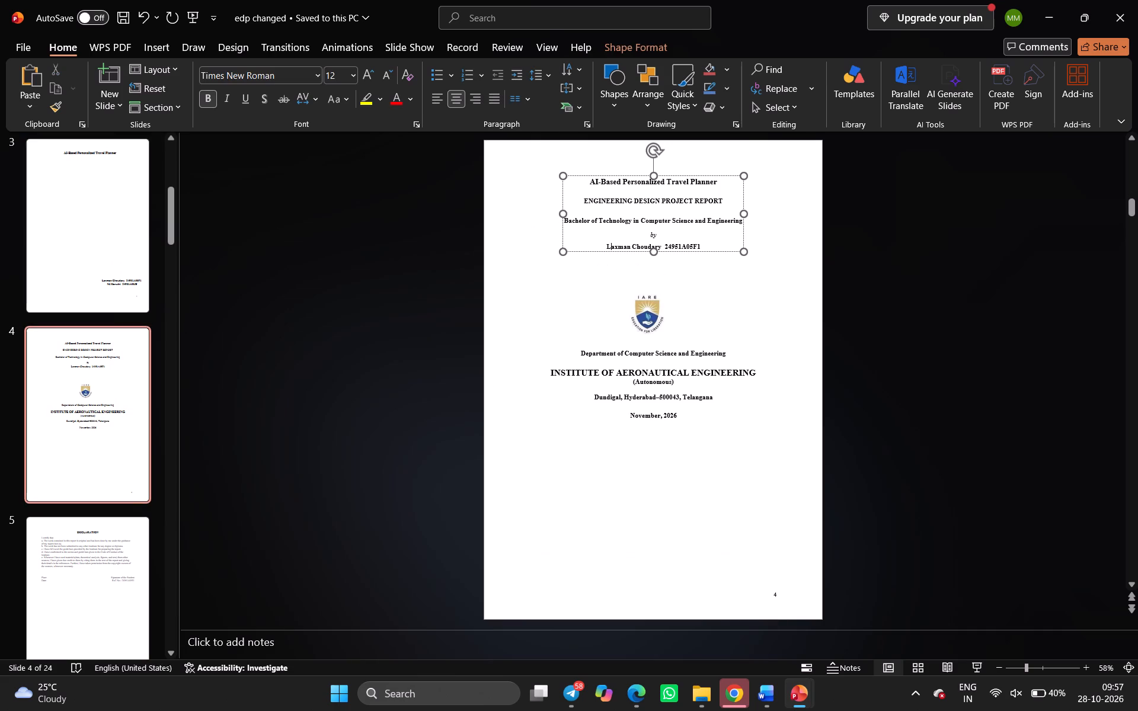
drag(605, 246, 657, 245)
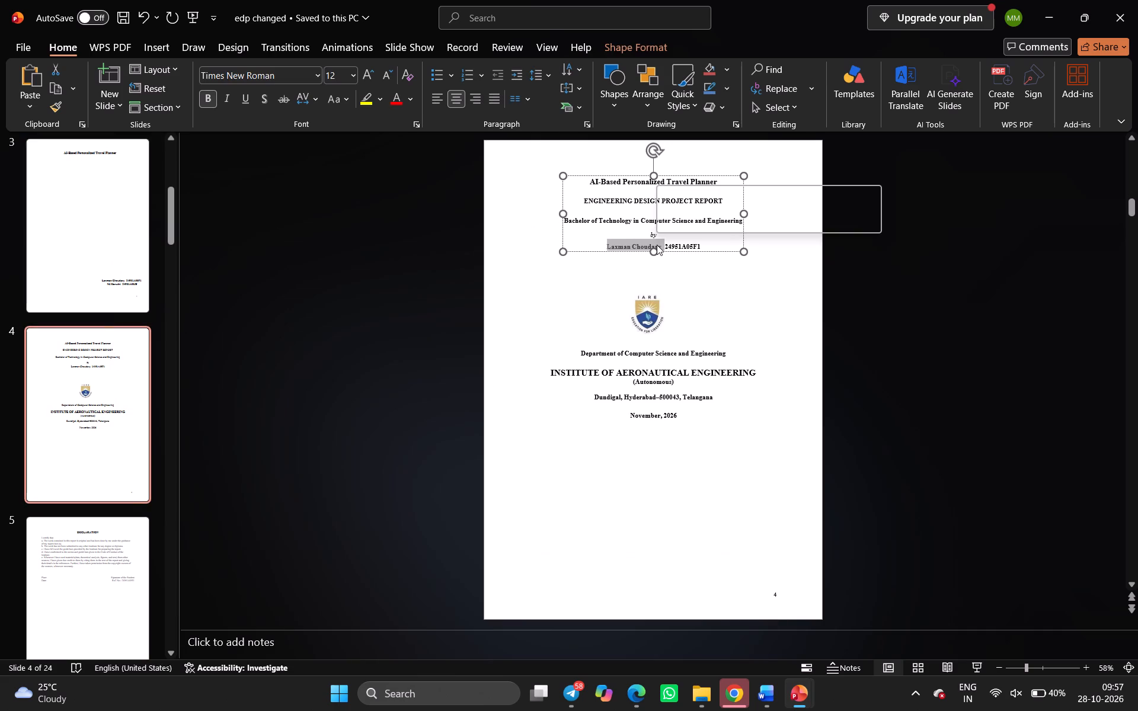
key(BackSpace)
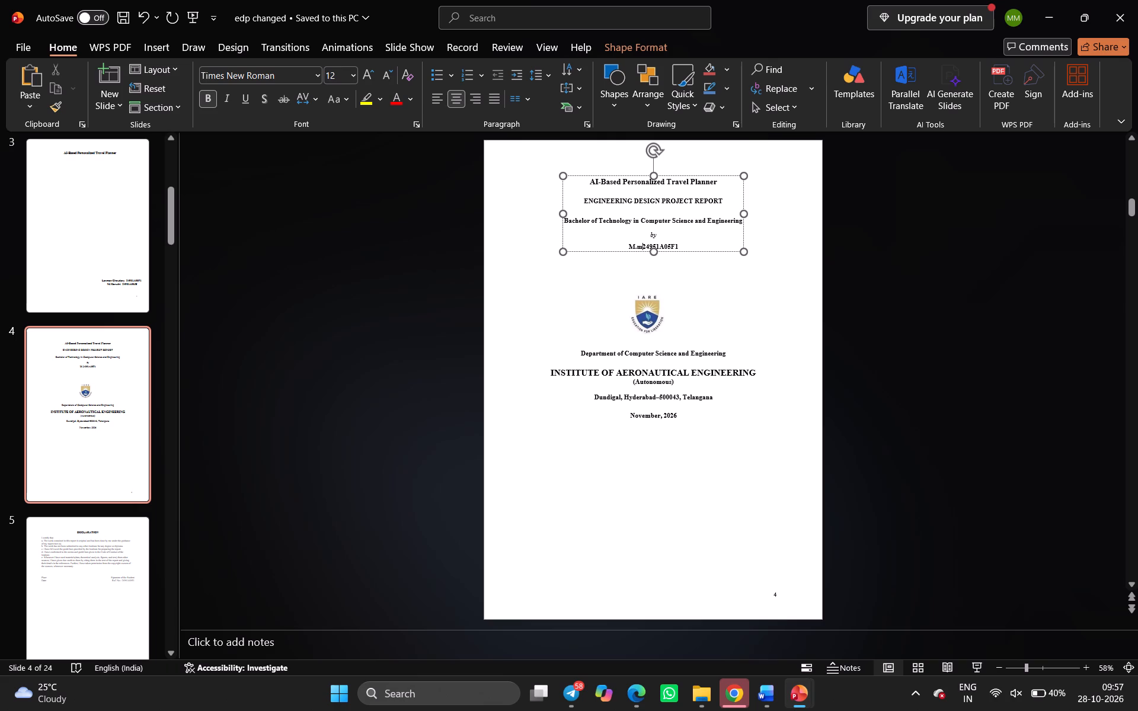
key(a)
key(BackSpace)
key(BackSpace)
key(m)
text(ruthi)
key(space)
Change the ending of the roll number on the slide 4 title page to match the other student's roll number.
key(Right)
key(Right)
key(Right)
key(Right)
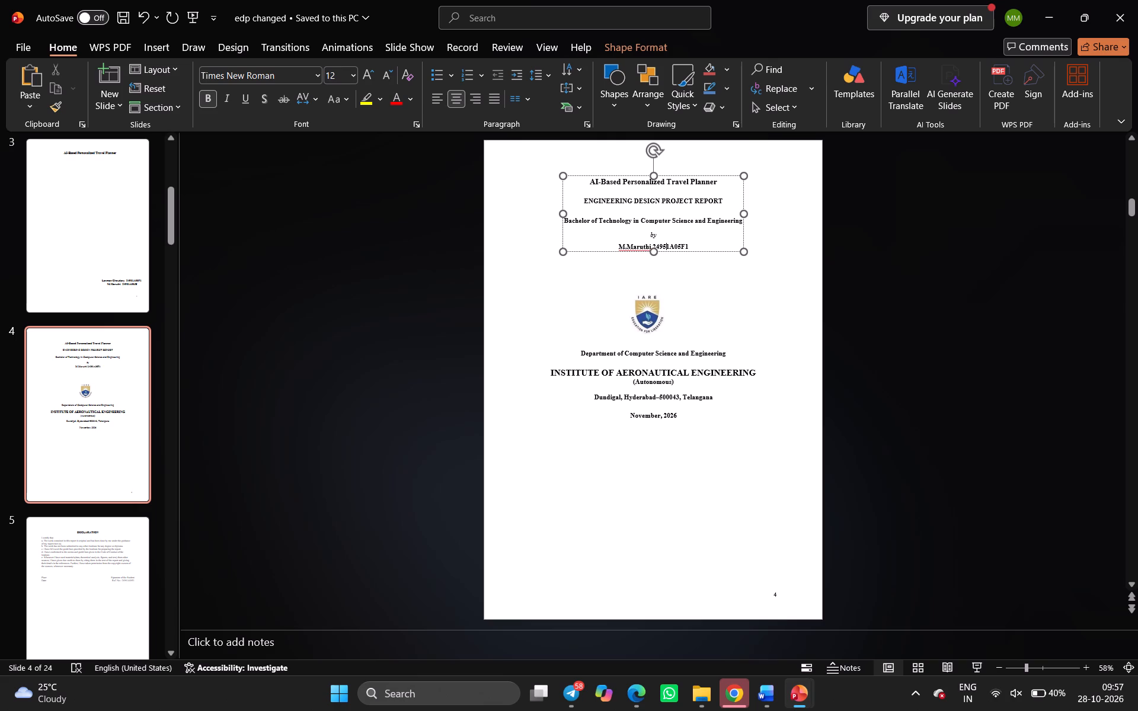
key(Right)
key(Right)
key(Right)
key(Right)
key(Right)
key(Right)
key(BackSpace)
key(BackSpace)
key(9)
key(BackSpace)
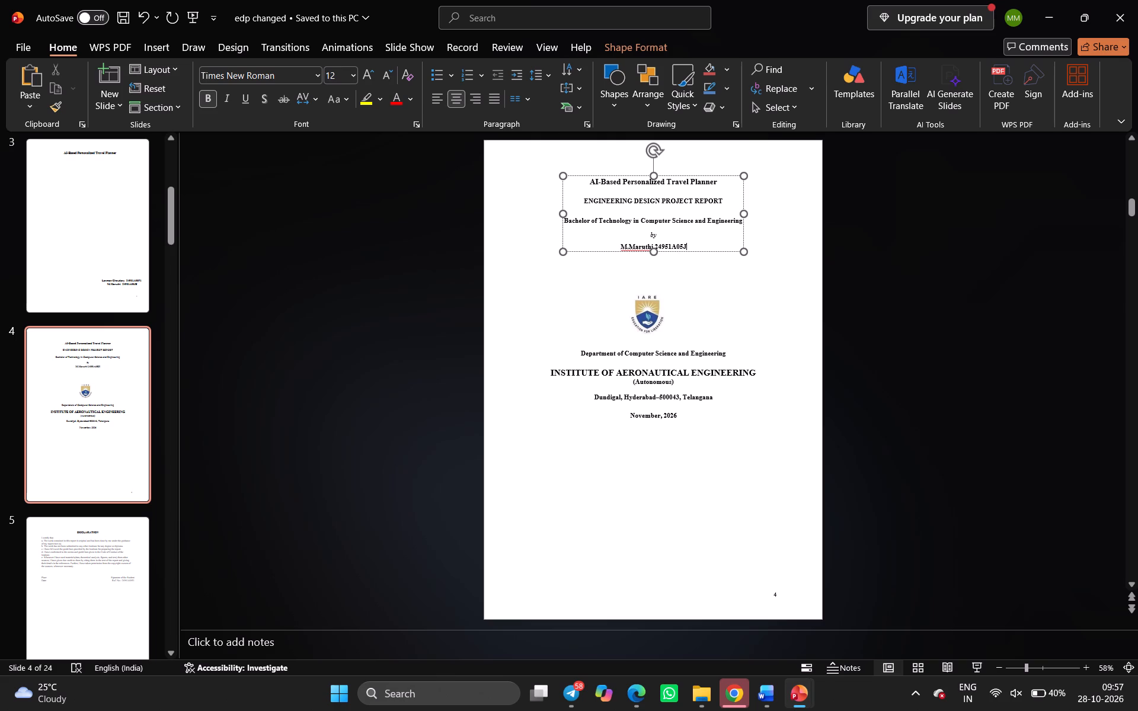
key(8)
key(Down)
Update the roll number under "Signature of the Student" on the Declaration slide to the other student's roll number.
click(76, 547)
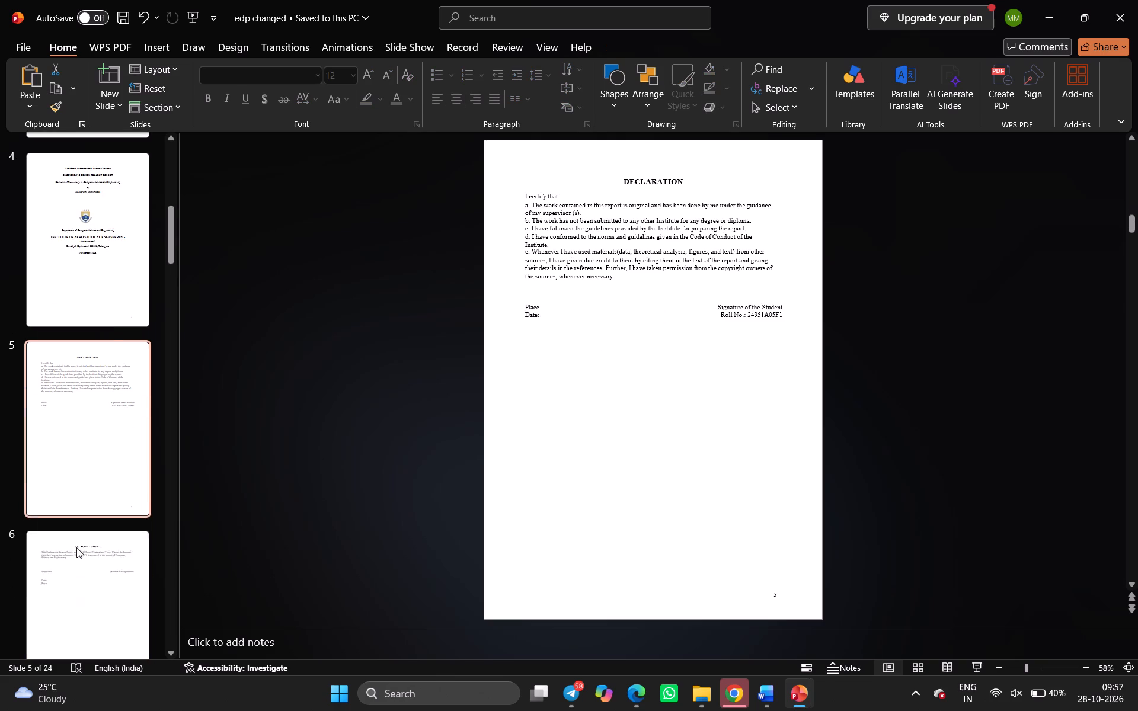
click(786, 316)
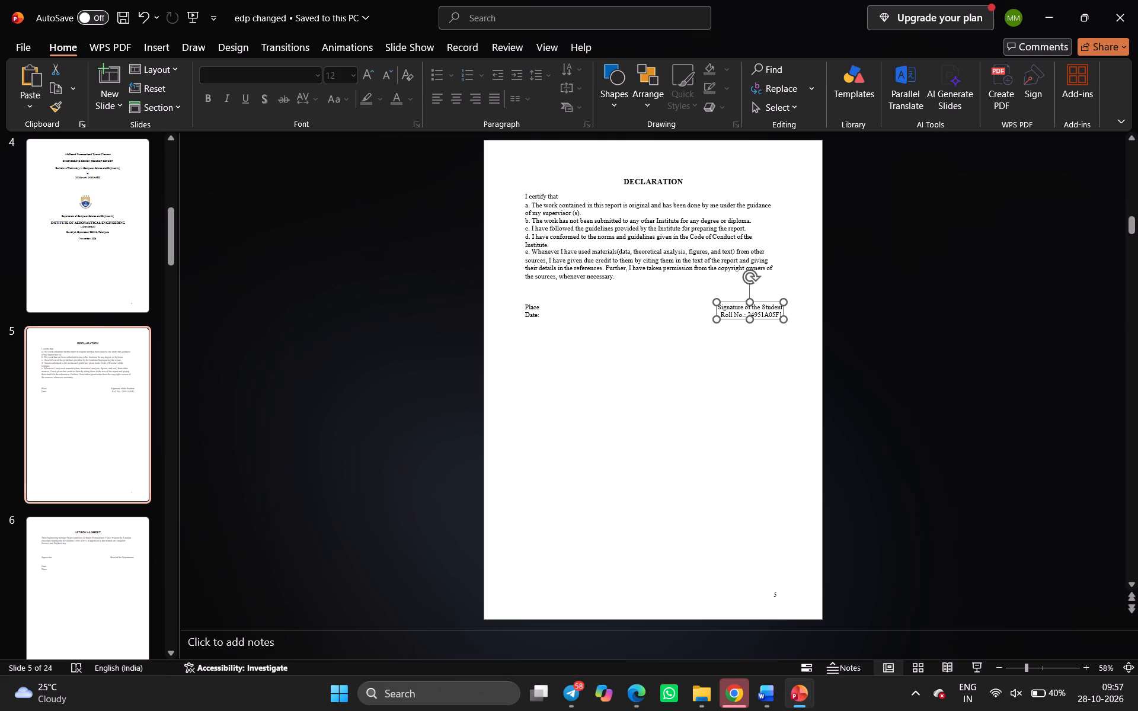
key(BackSpace)
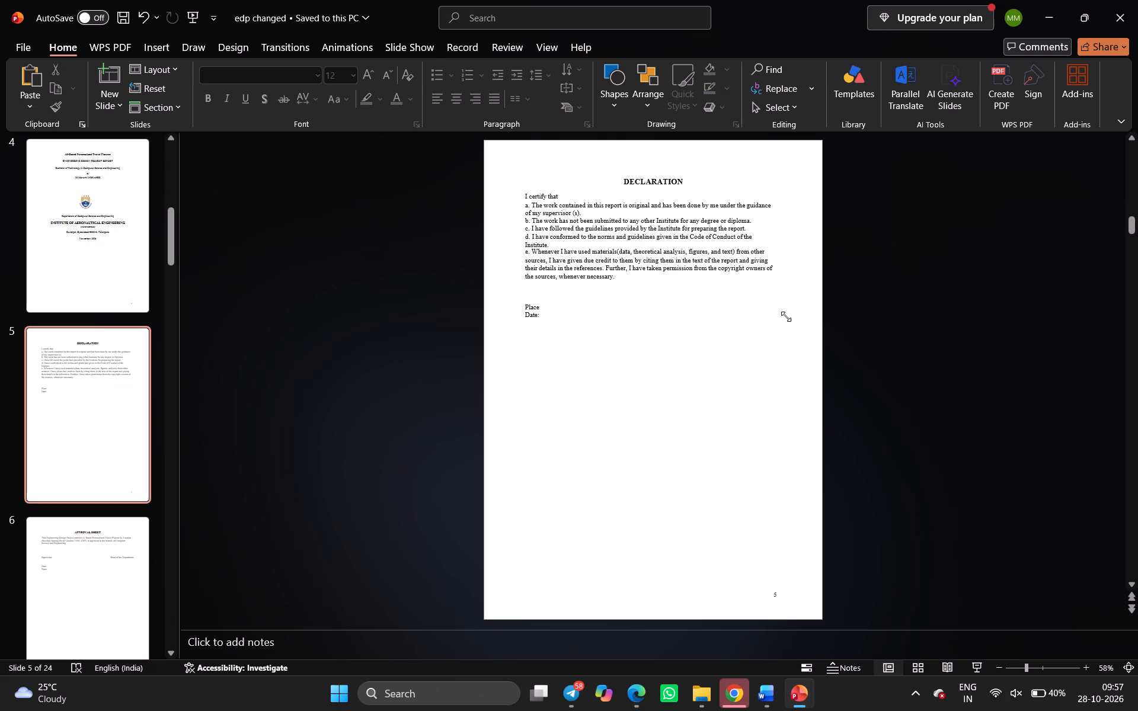
key(ctrl+z)
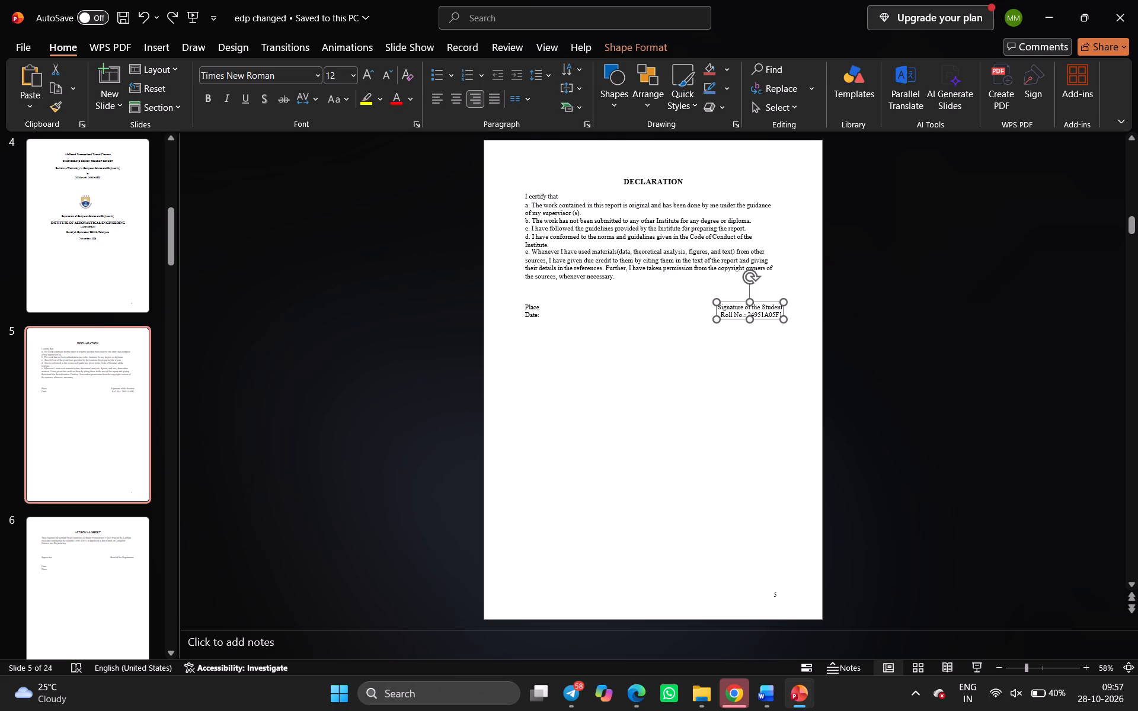
click(773, 313)
key(Right)
key(Right)
key(Right)
key(BackSpace)
key(BackSpace)
key(8)
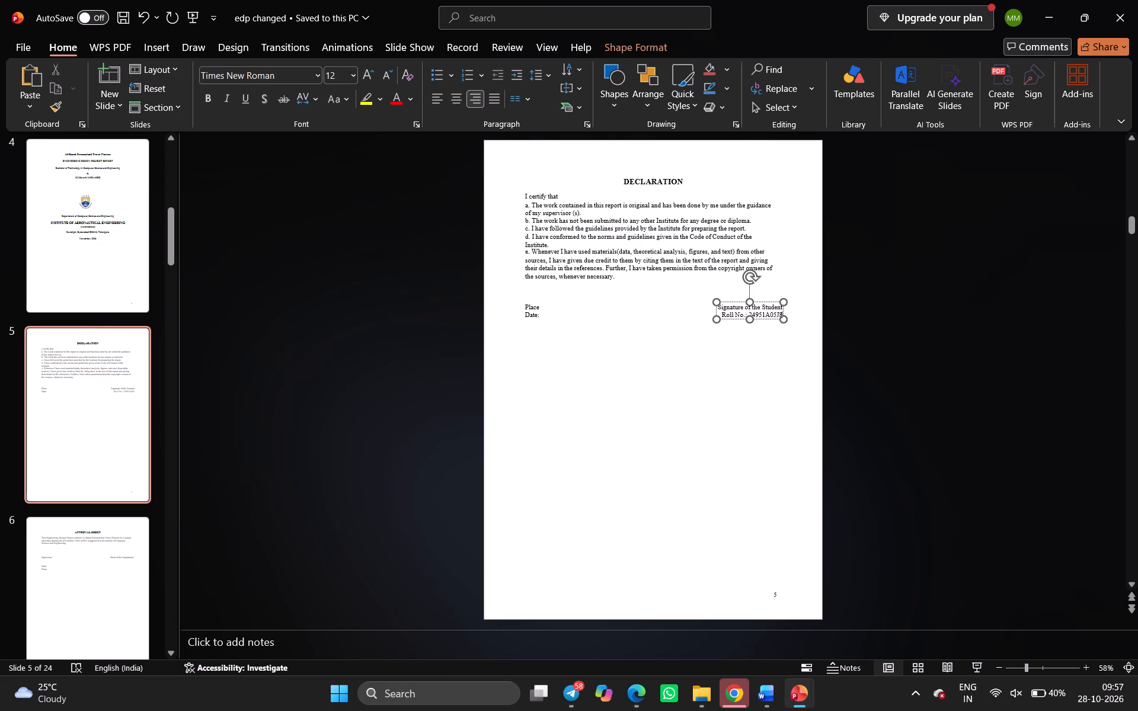
Replace the student's name in the Approval Sheet paragraph on slide 6 with the other student's name.
click(115, 571)
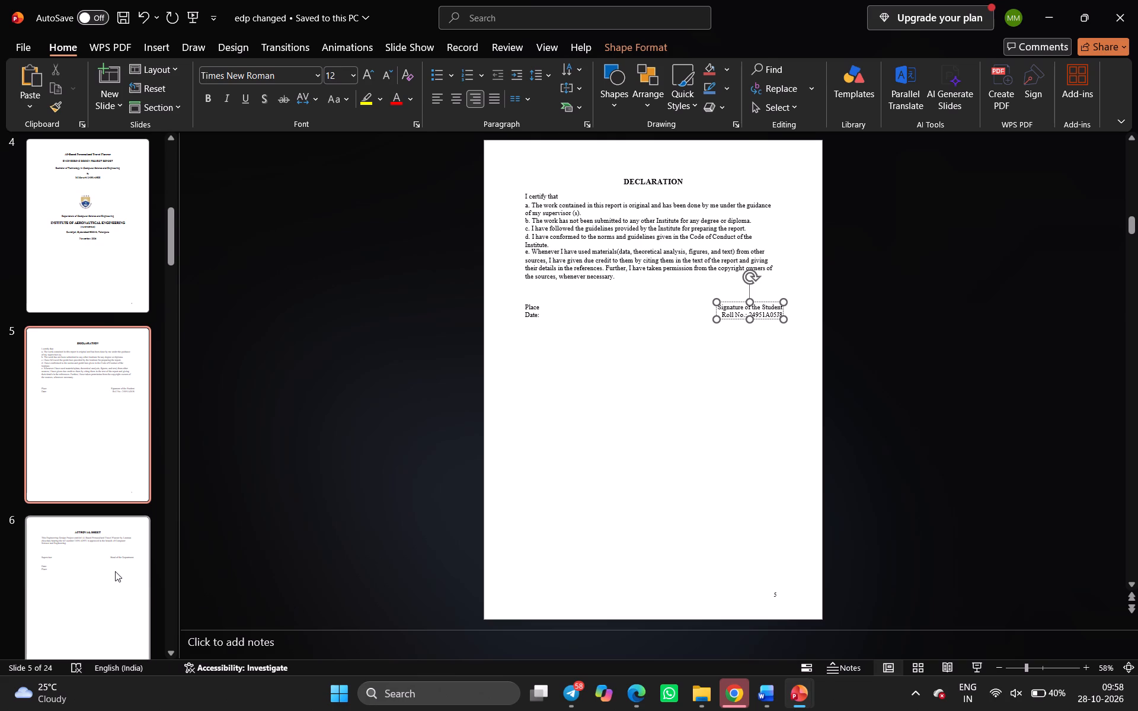
click(637, 207)
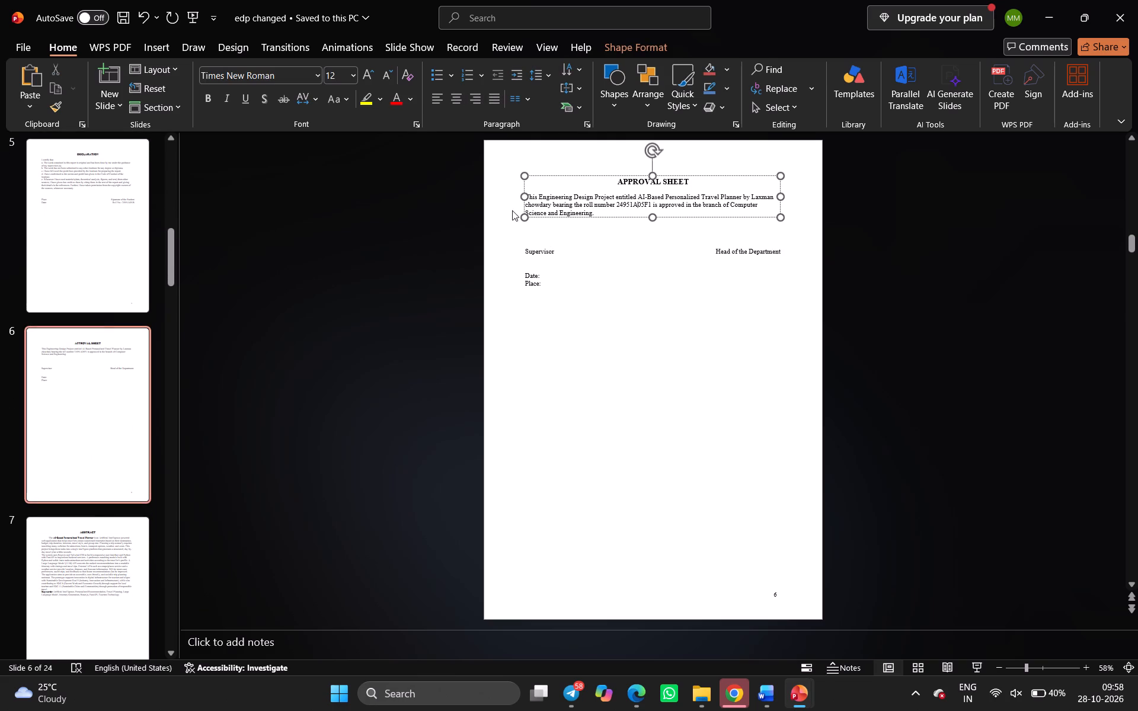
click(550, 203)
key(BackSpace)
key(BackSpace)
key(BackSpace)
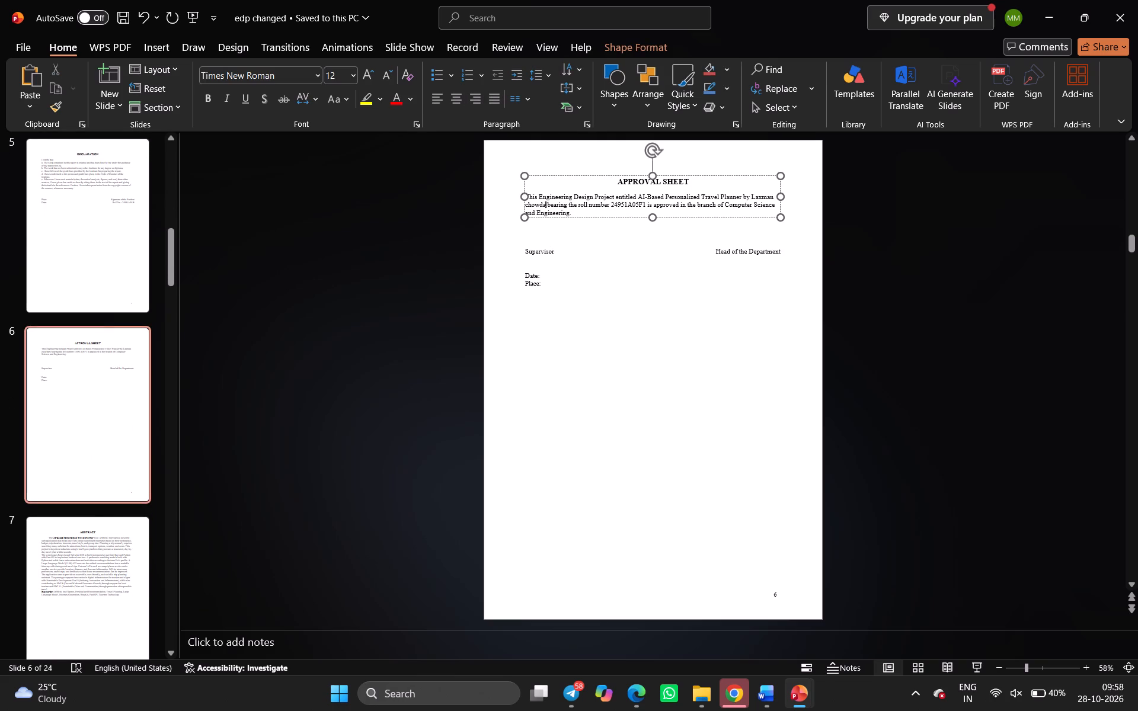
key(BackSpace)
key(BackSpace)
key(BackSpace)
key(BackSpace)
key(BackSpace)
key(BackSpace)
key(BackSpace)
key(BackSpace)
key(BackSpace)
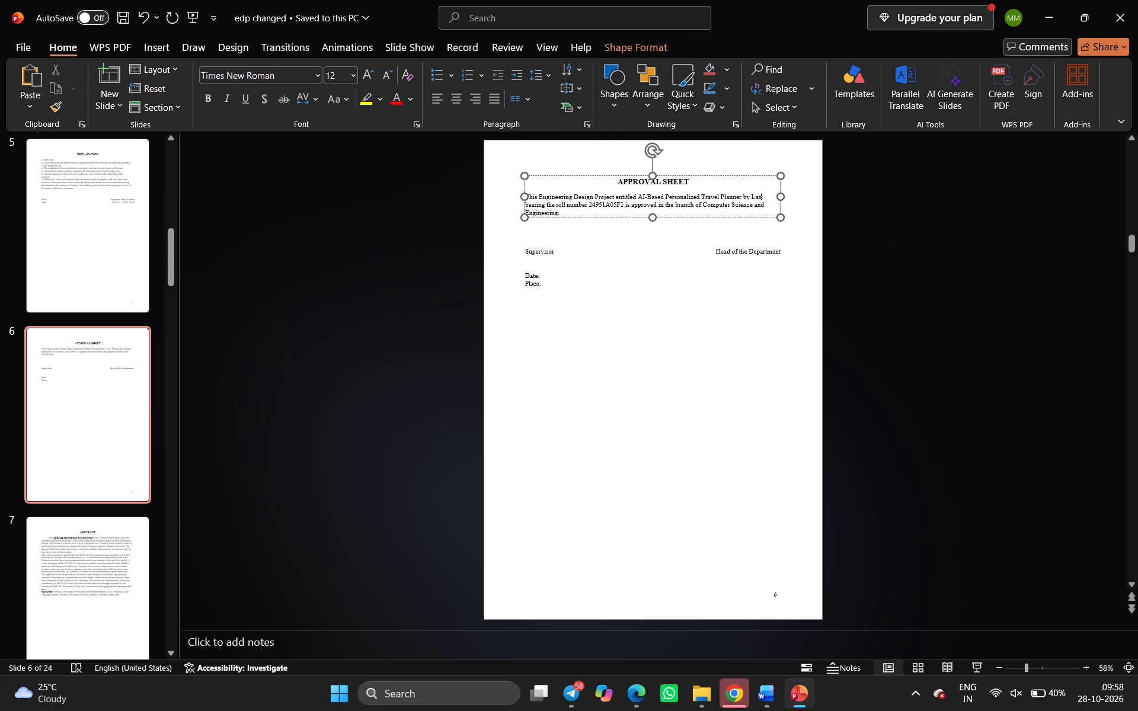
key(BackSpace)
key(BackSpace)
key(BackSpace)
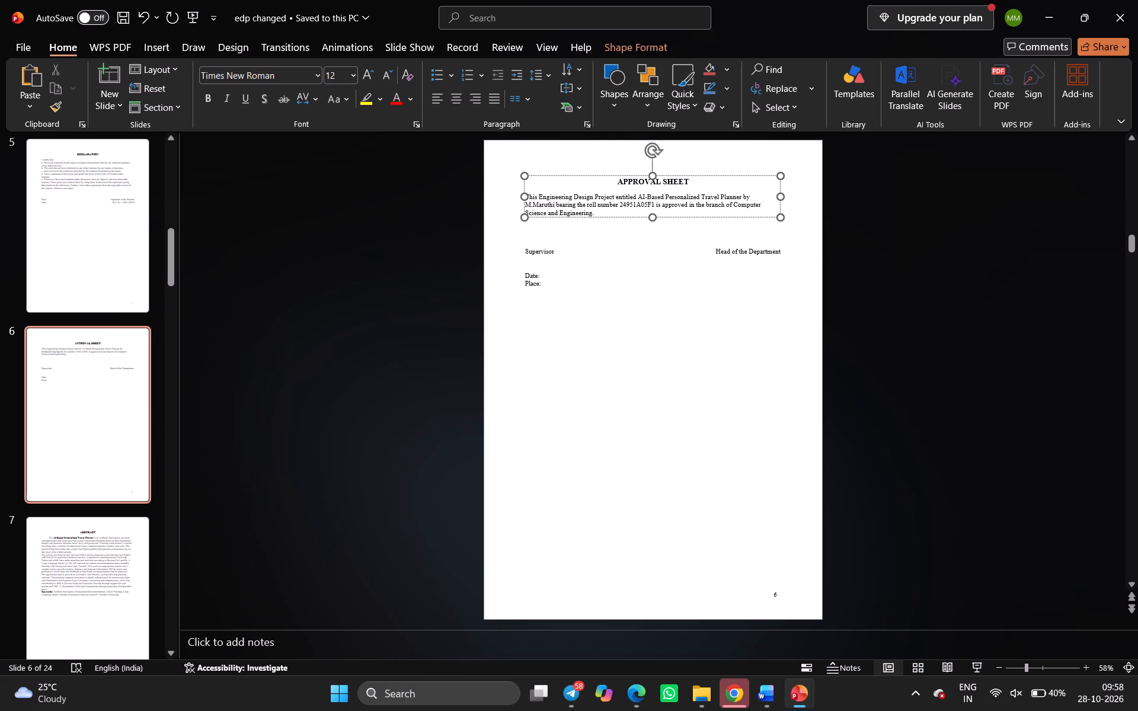
Change the roll number in the Approval Sheet paragraph to the other student's roll number.
key(Right)
key(Right)
key(Right)
key(Right)
key(Right)
key(Right)
key(Right)
key(Right)
key(Right)
key(Right)
key(Right)
key(Right)
key(Right)
key(Right)
key(Right)
key(Right)
key(Right)
key(Right)
key(Right)
key(Right)
key(Right)
key(Right)
key(Right)
key(Right)
key(Right)
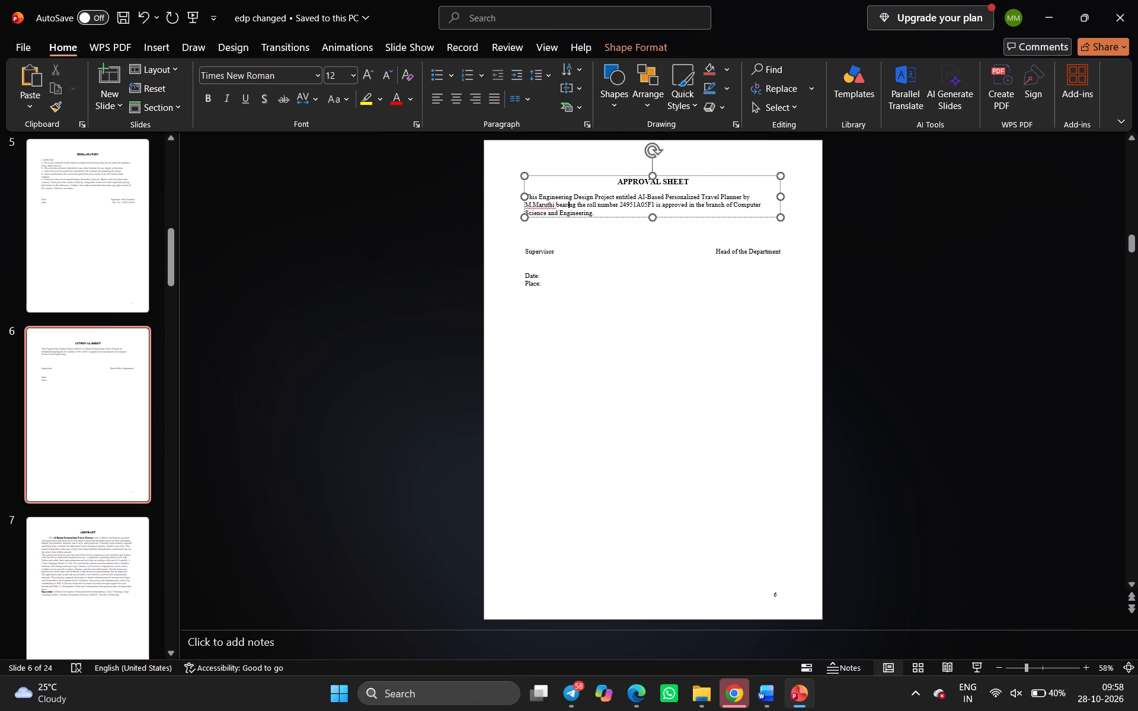
key(Right)
key(Left)
key(Left)
key(BackSpace)
key(BackSpace)
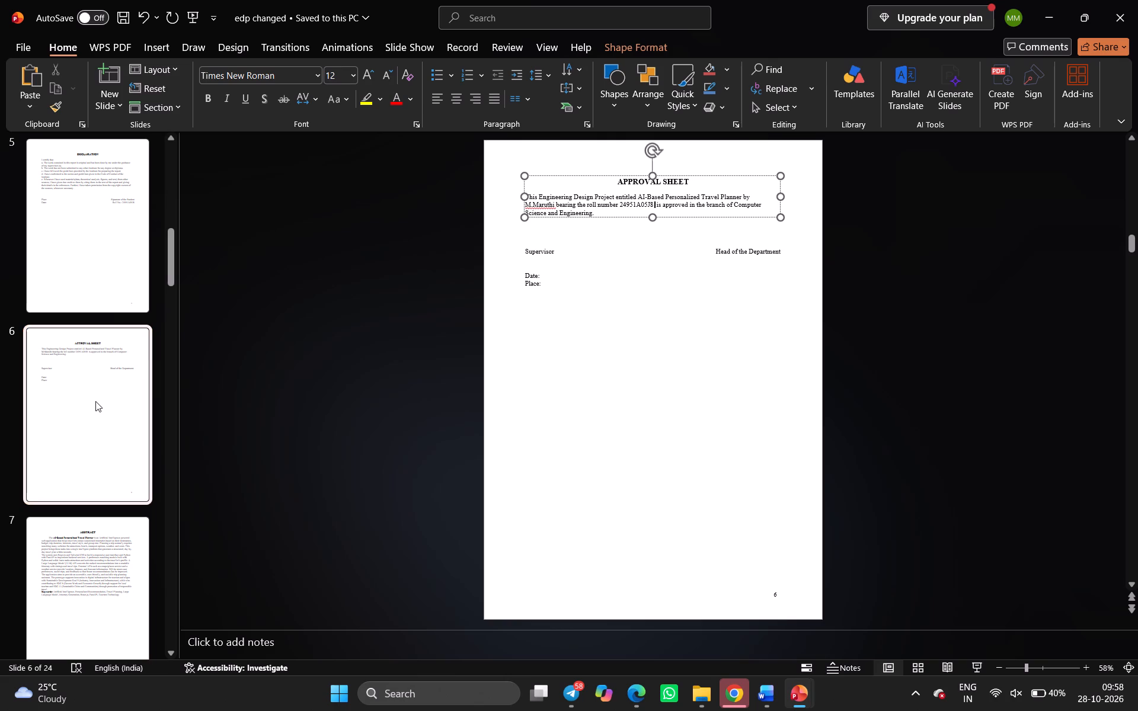
key(Down)
key(Down)
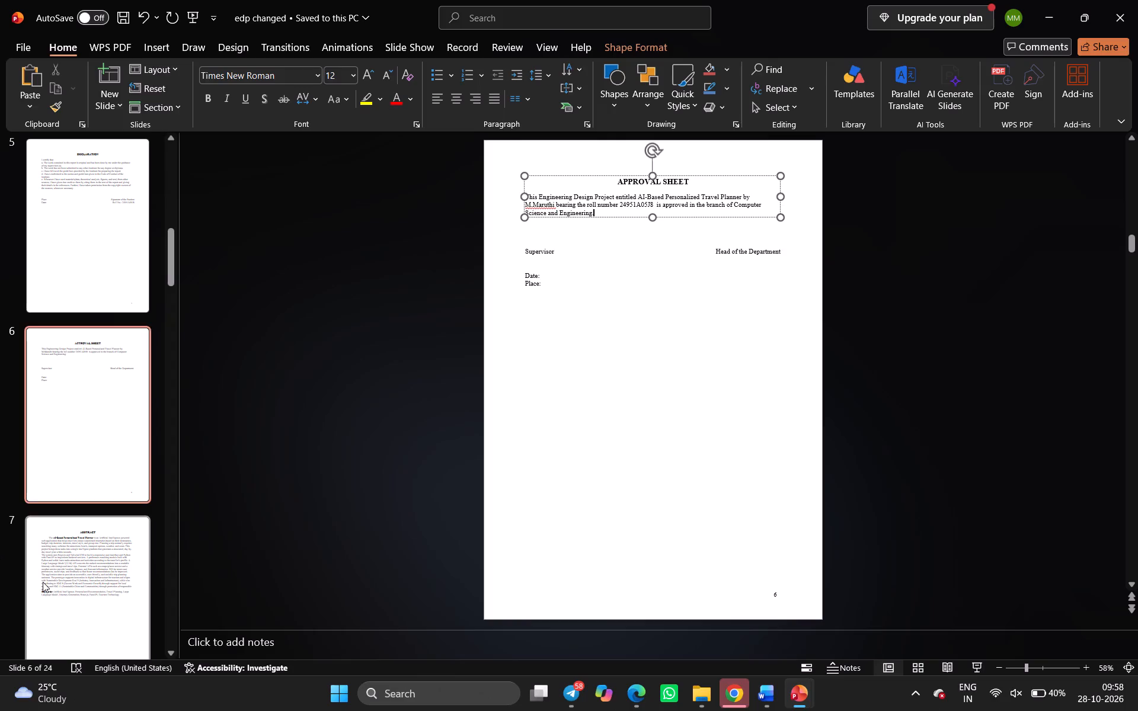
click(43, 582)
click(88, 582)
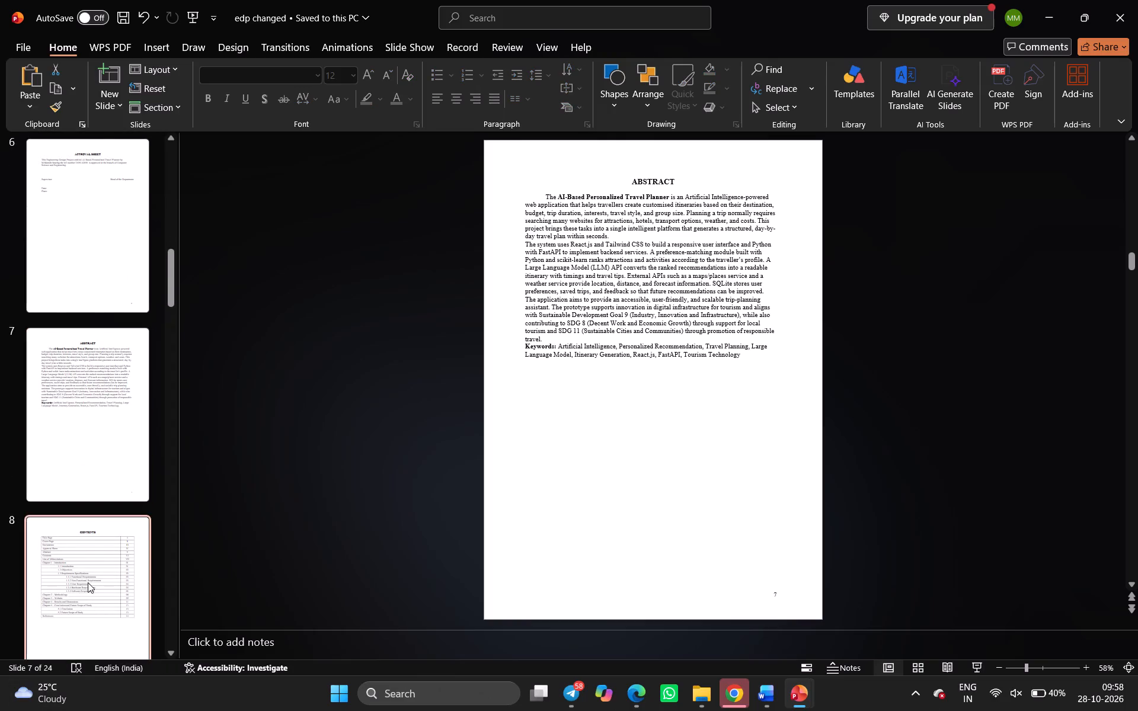
Save the presentation as a PDF named "edp maruthi" in the Downloads folder.
click(21, 47)
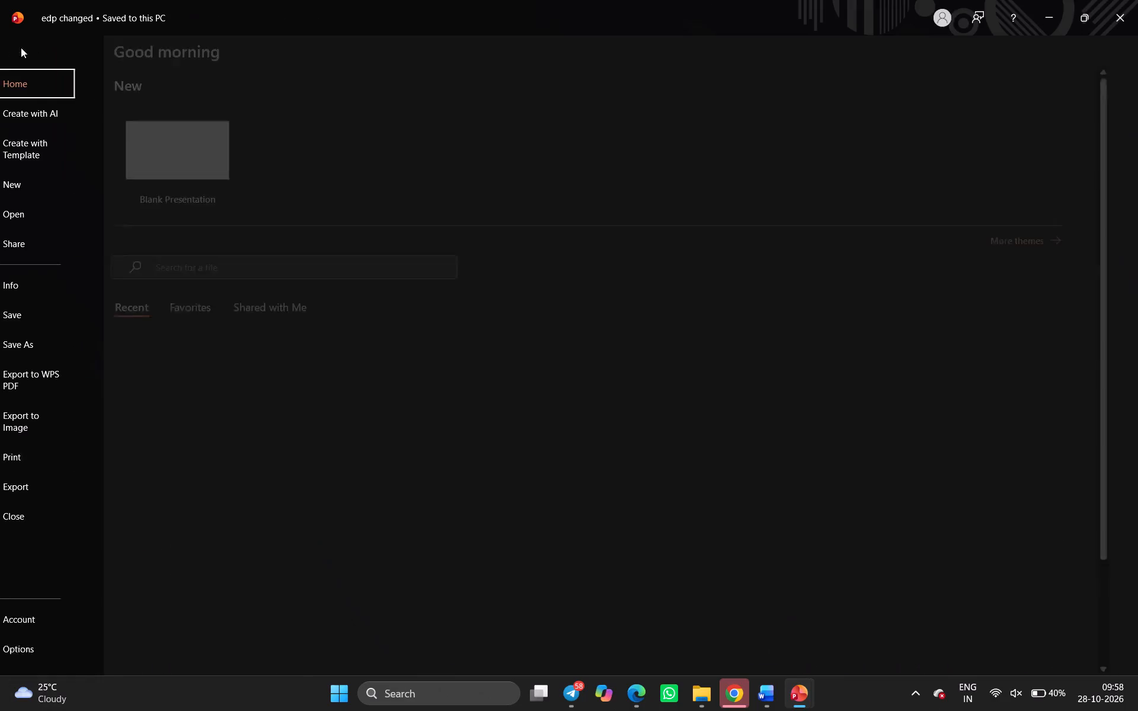
click(46, 340)
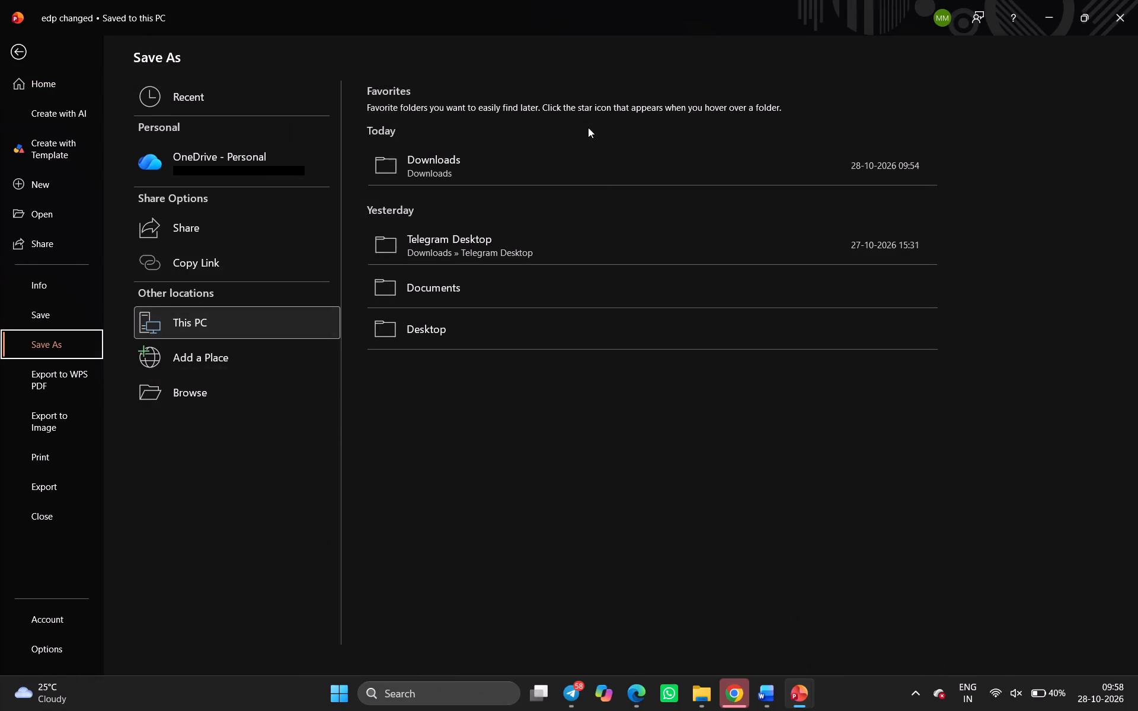
double_click(554, 157)
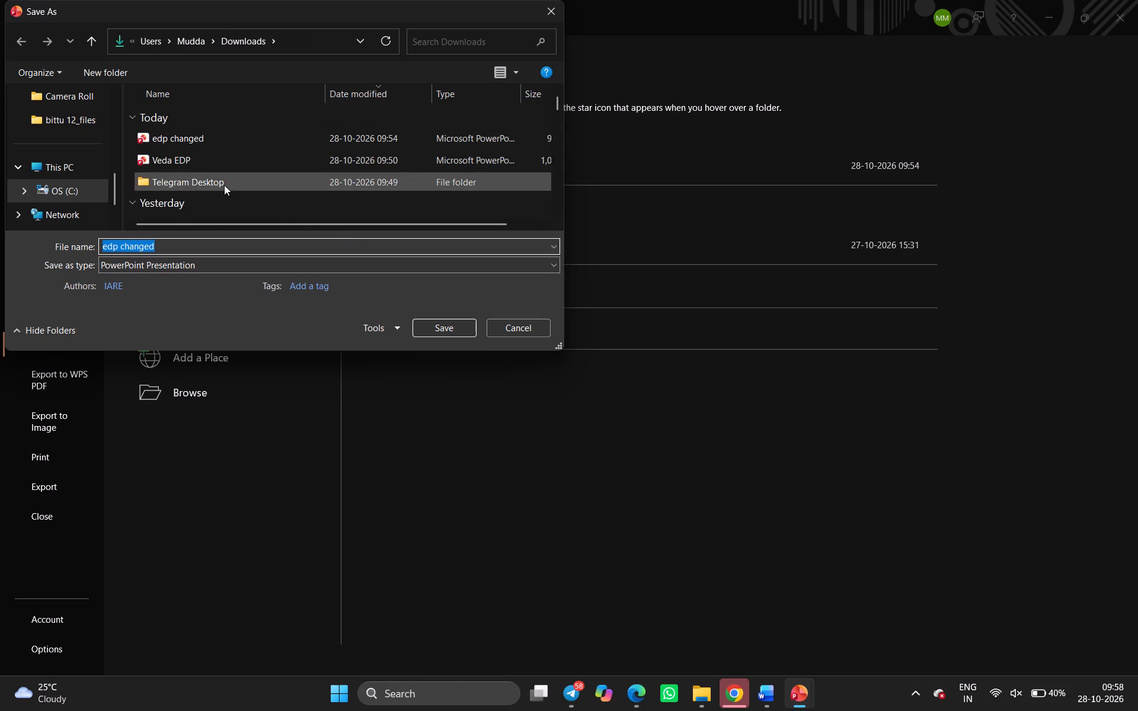
click(209, 269)
click(151, 320)
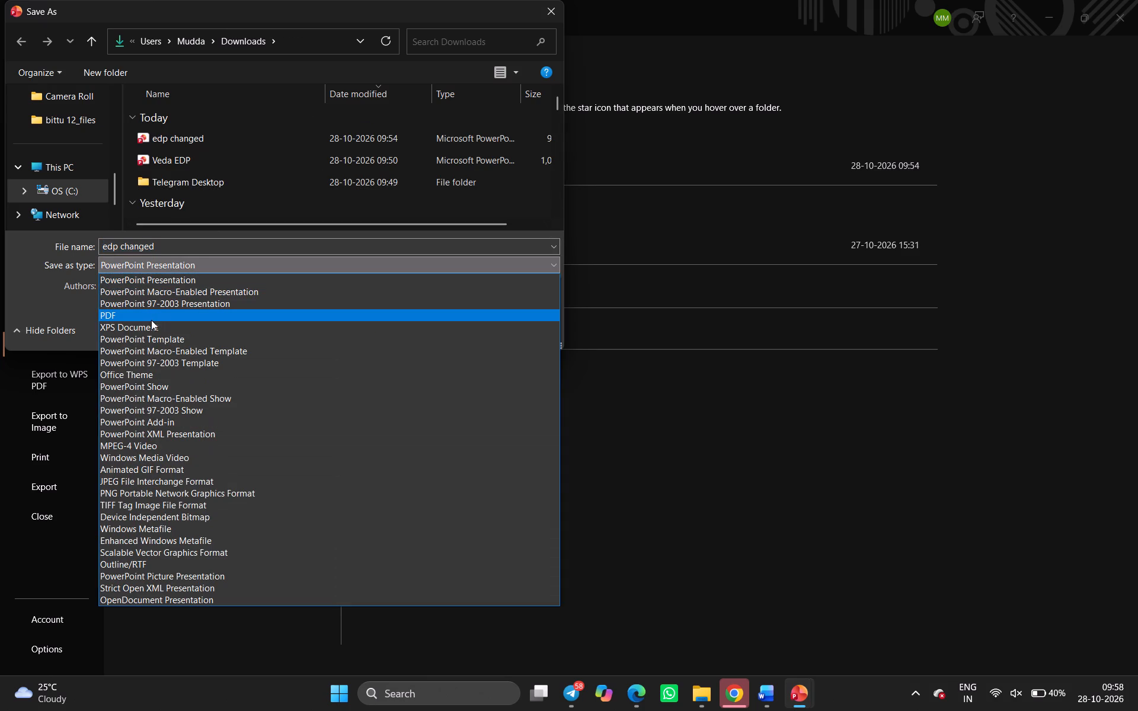
click(247, 243)
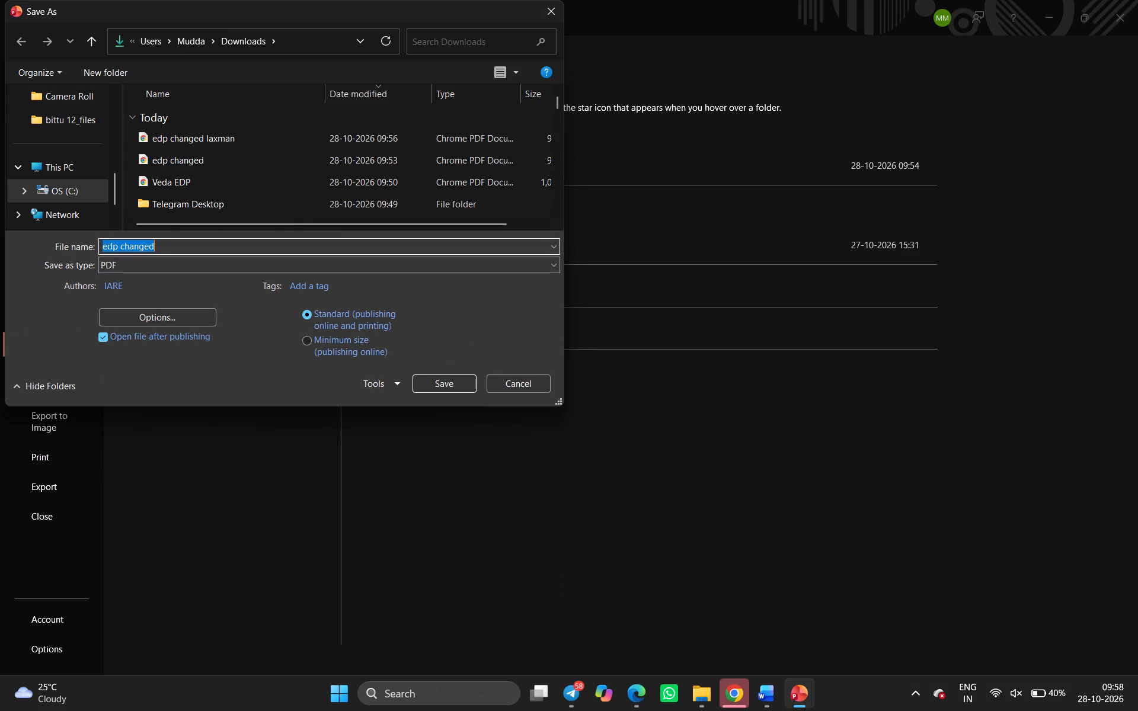
key(space)
text(edf=)
key(BackSpace)
key(BackSpace)
text(p maruthi)
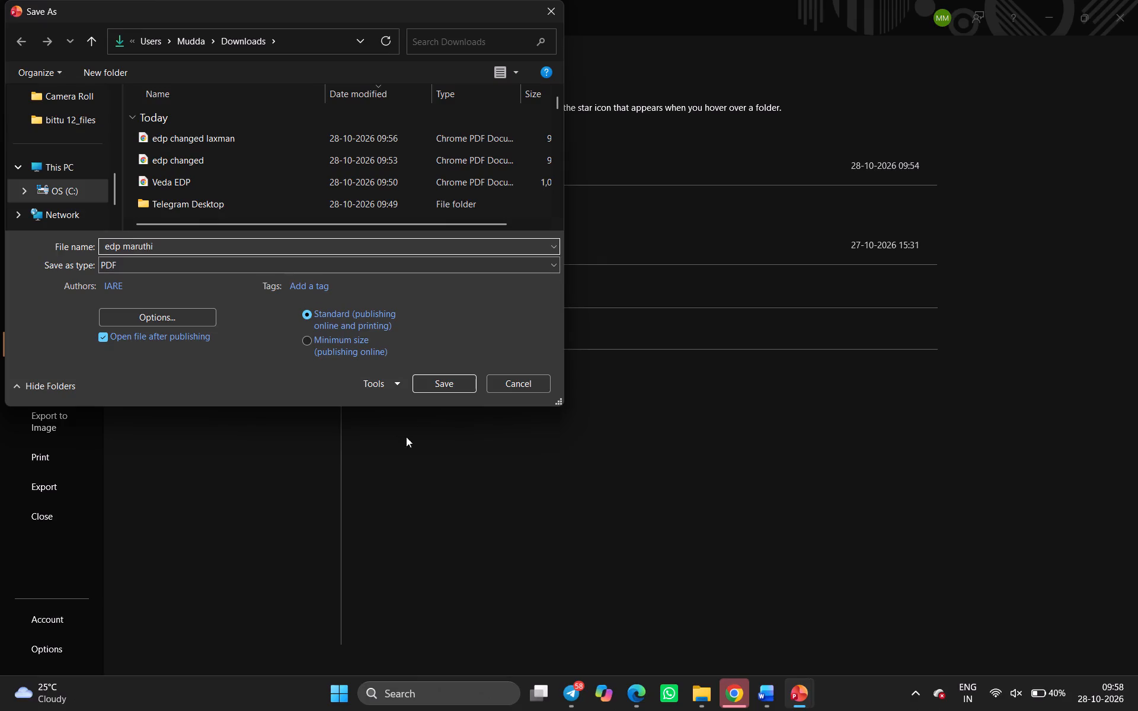
click(439, 377)
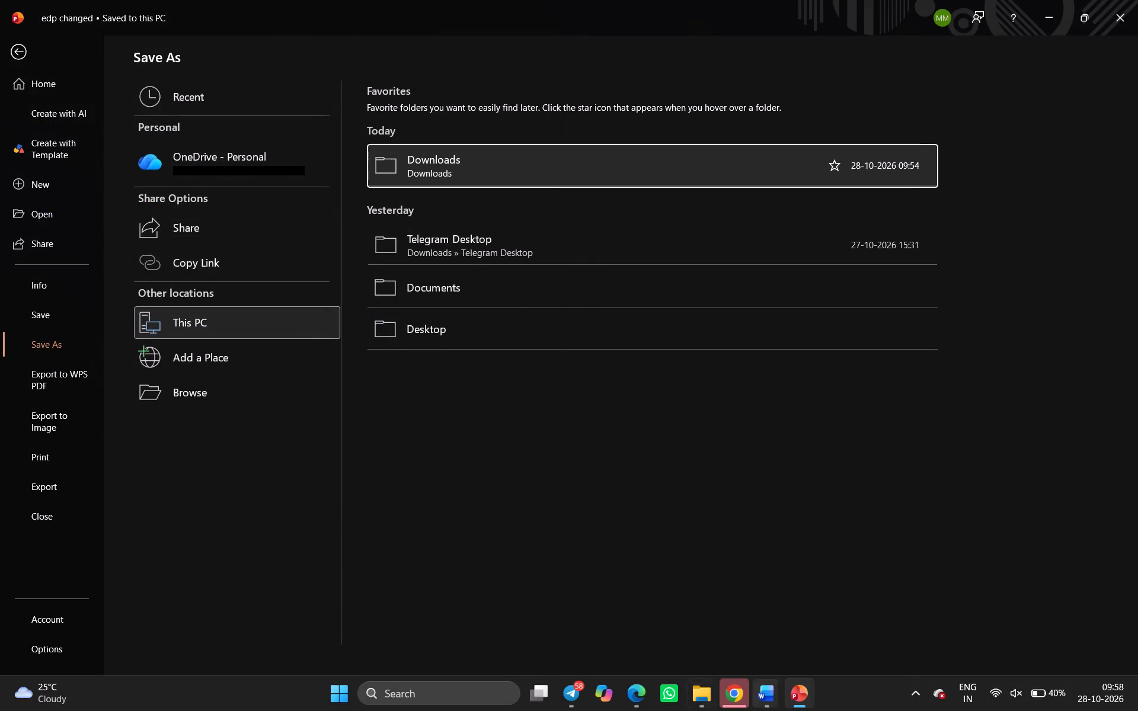
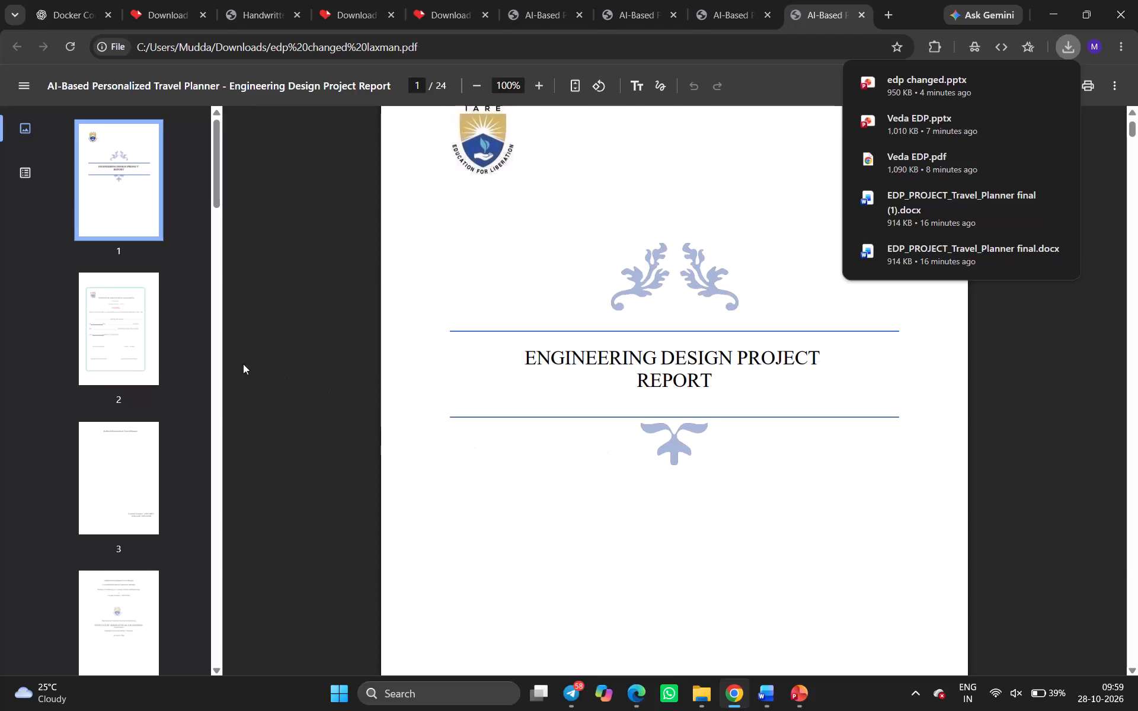
Review the front pages of the exported "edp changed laxman" PDF, checking the student names and roll numbers on pages 3 and 4.
click(135, 338)
key(Down)
key(Up)
key(Down)
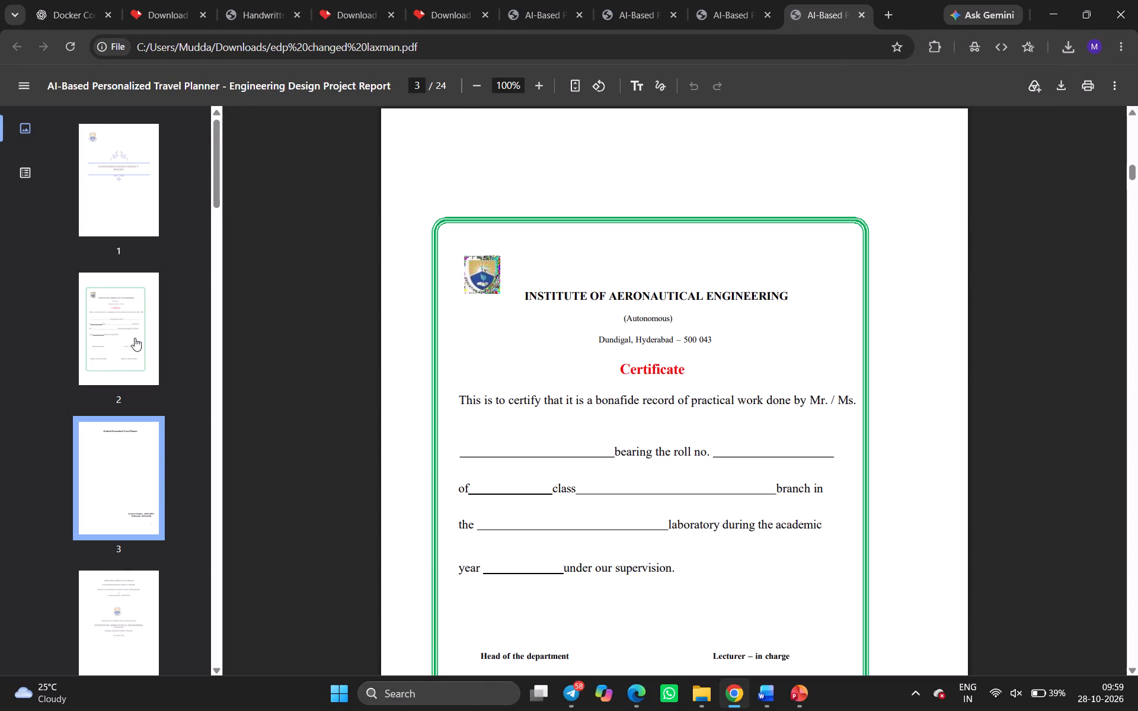
scroll(366, 353, down, 2)
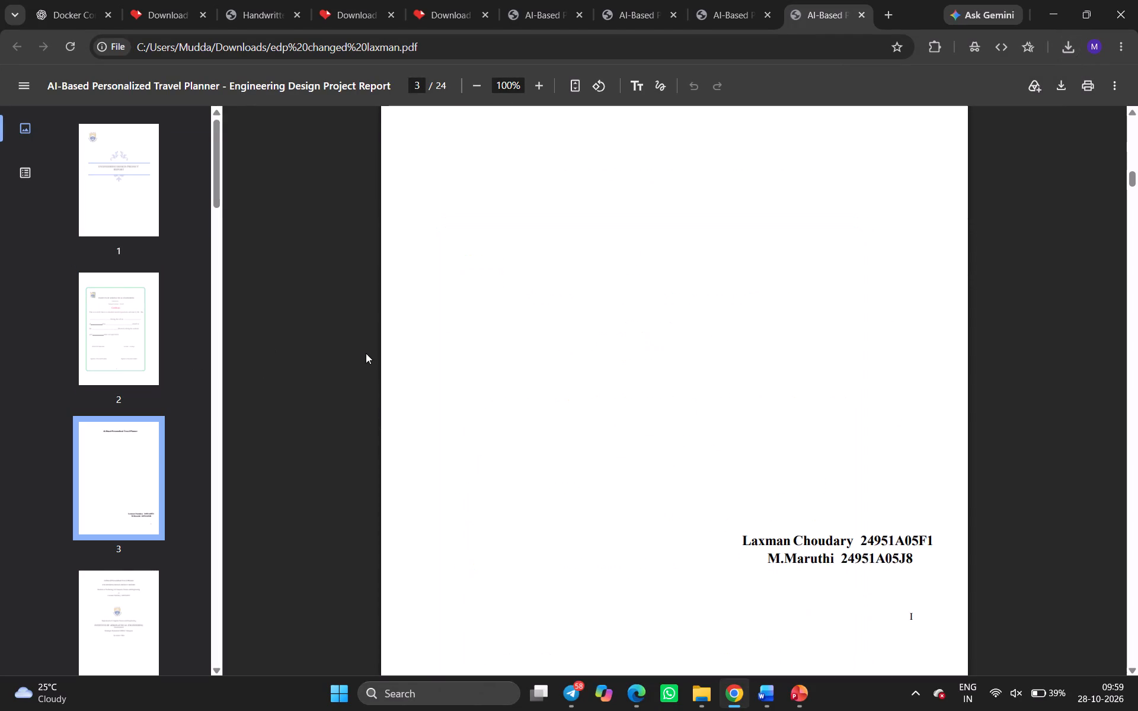
scroll(366, 353, down, 1)
key(Down)
scroll(366, 353, down, 1)
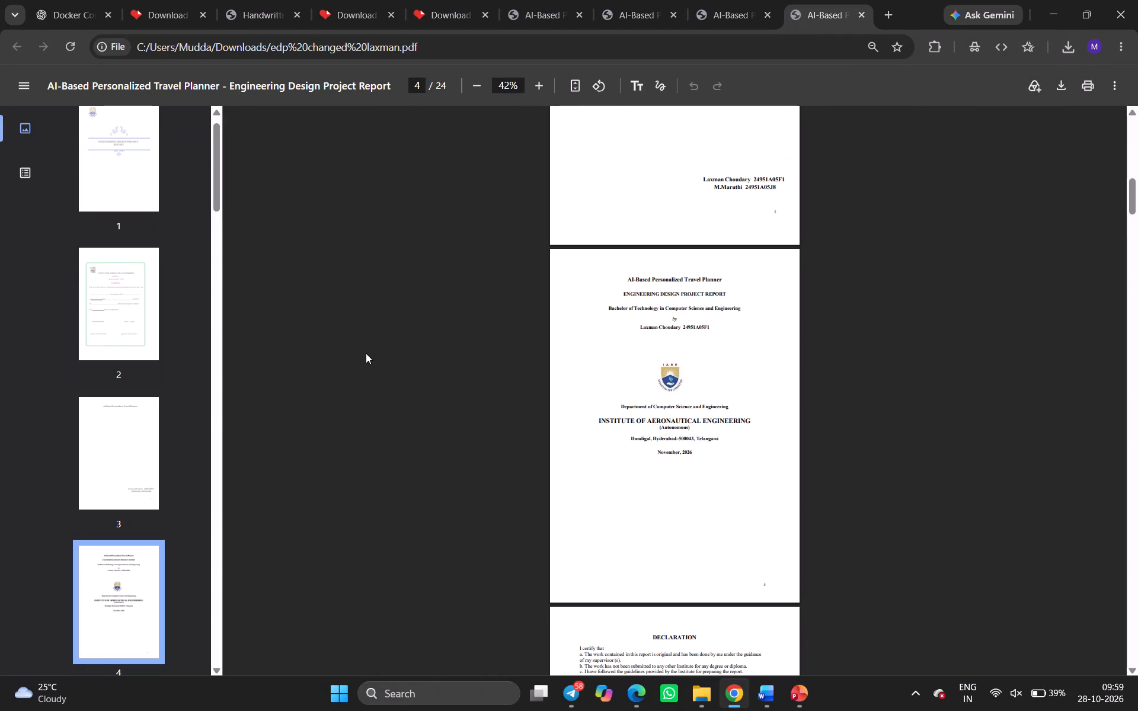
Review the remaining pages of the "edp changed laxman" PDF, from the title page on page 4 through the References on page 24.
click(366, 353)
key(Down)
key(Down)
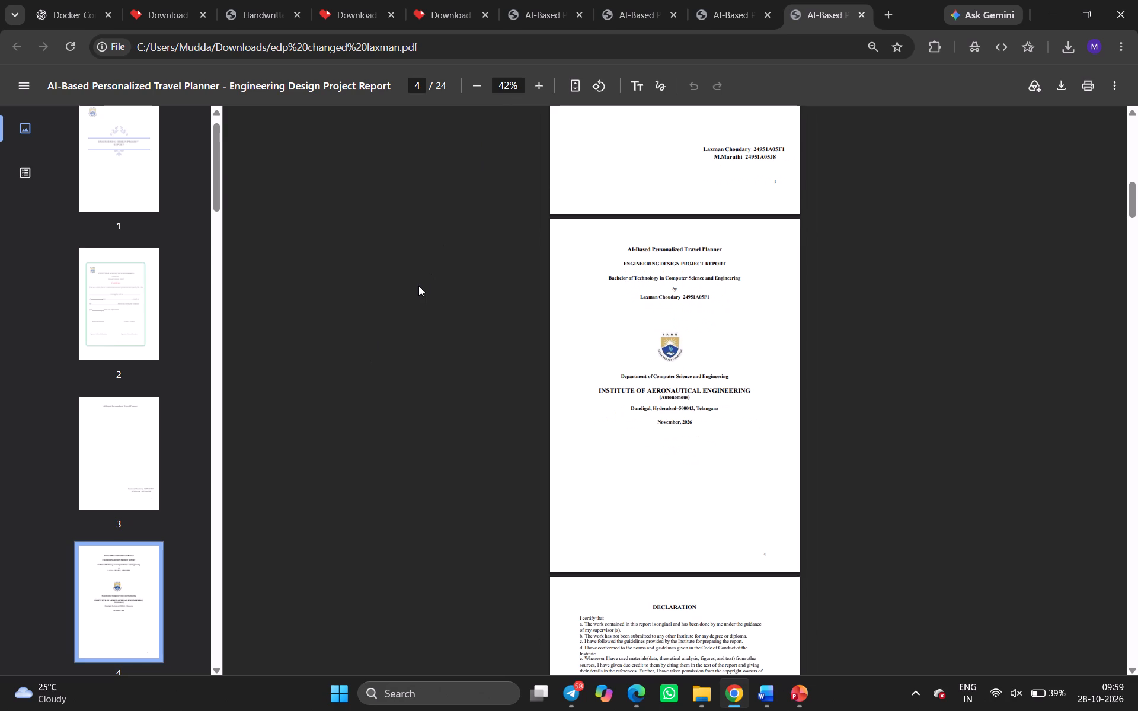
key(Down)
key(Right)
key(Right)
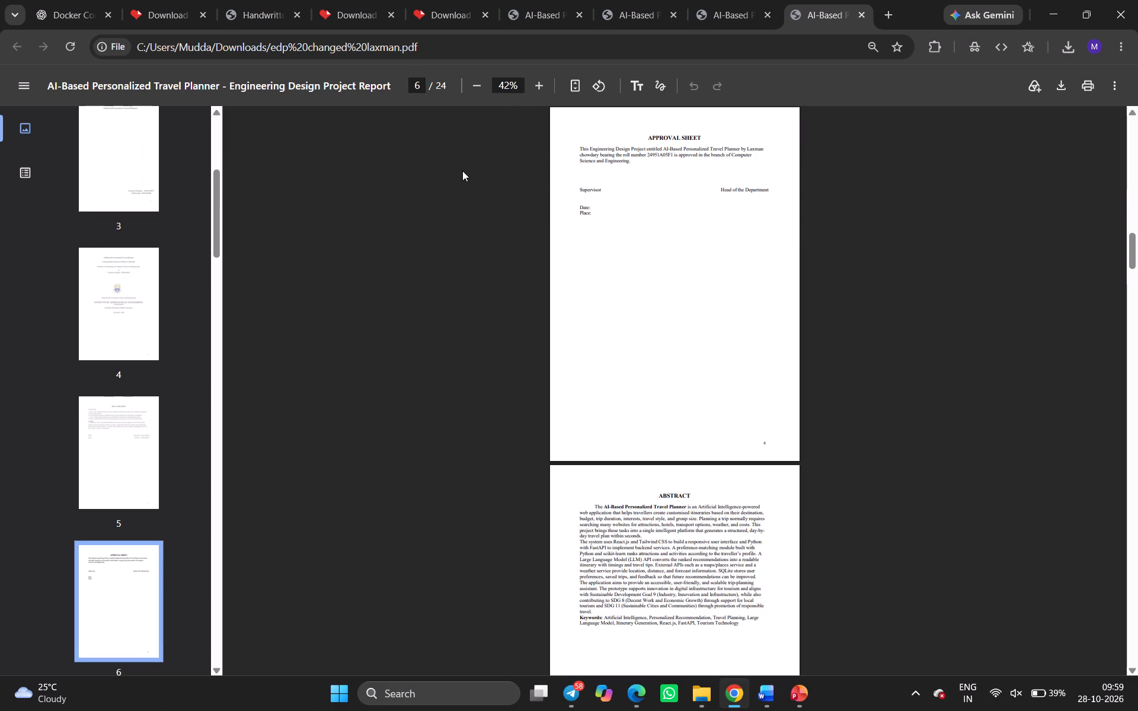
key(Right)
key(Right)
key(Right)
key(Right)
key(Right)
key(Right)
key(Right)
key(Right)
key(Right)
key(Right)
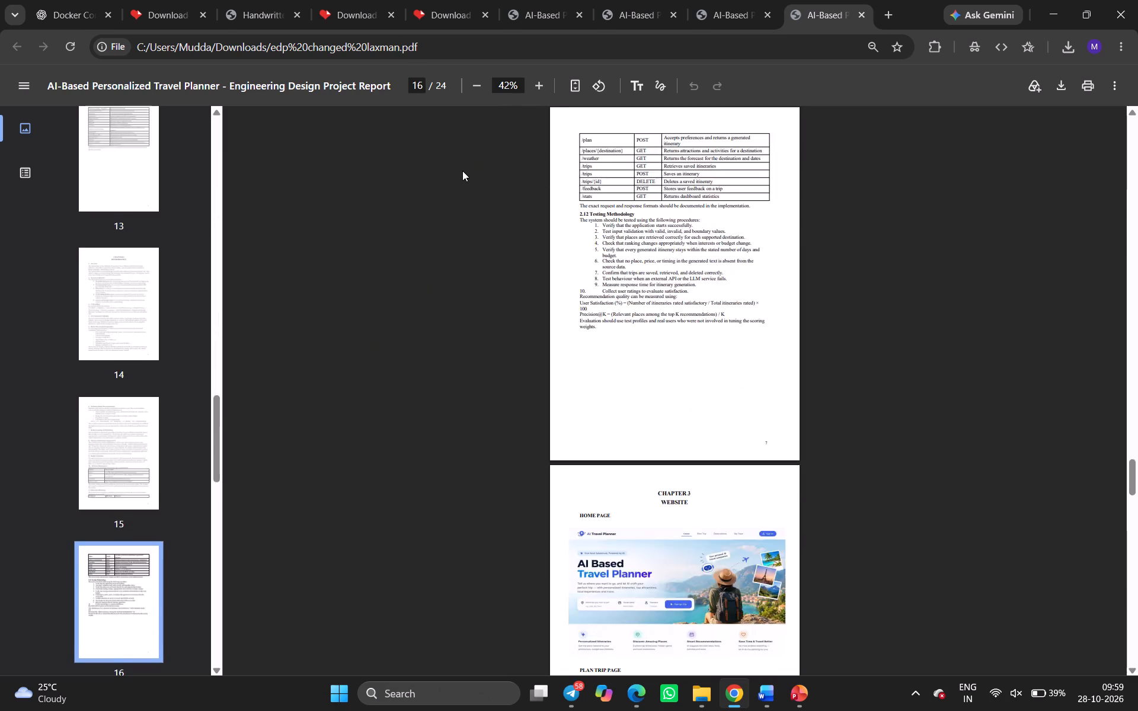
key(Right)
key(Right)
key(Right)
scroll(733, 276, down, 11)
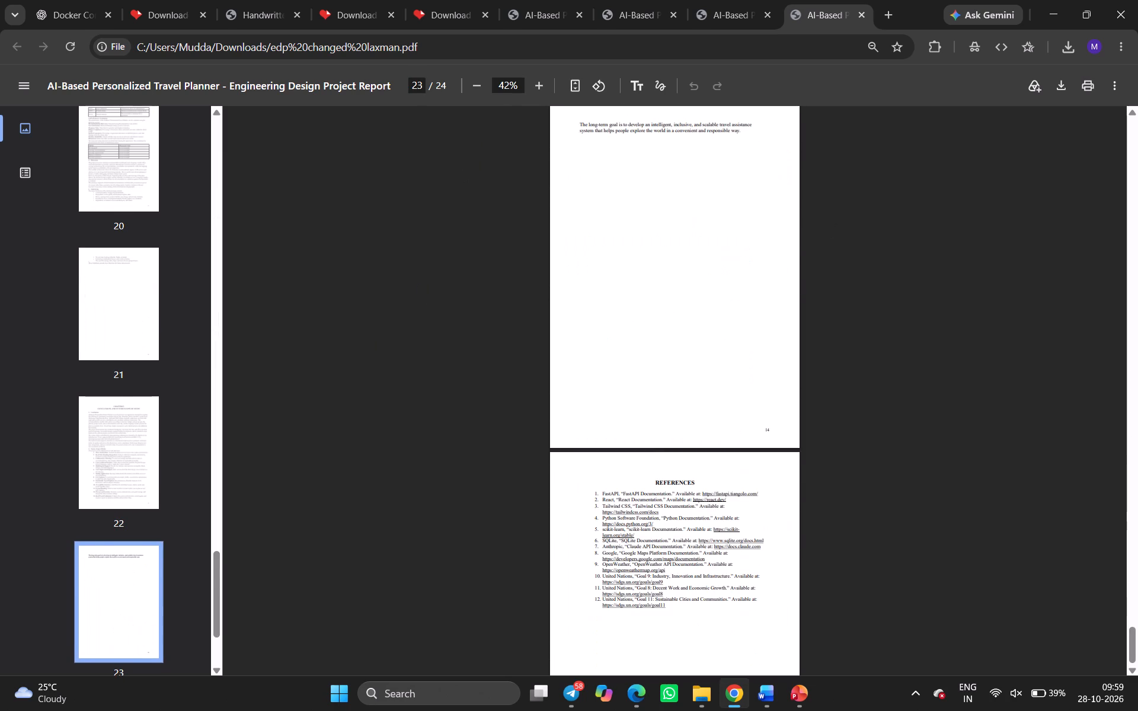
scroll(733, 276, down, 6)
Close all the travel planner report PDF tabs, the iLovePDF download tabs and the Handwritten Digit Classification PDF, keeping only the ChatGPT tab.
click(863, 12)
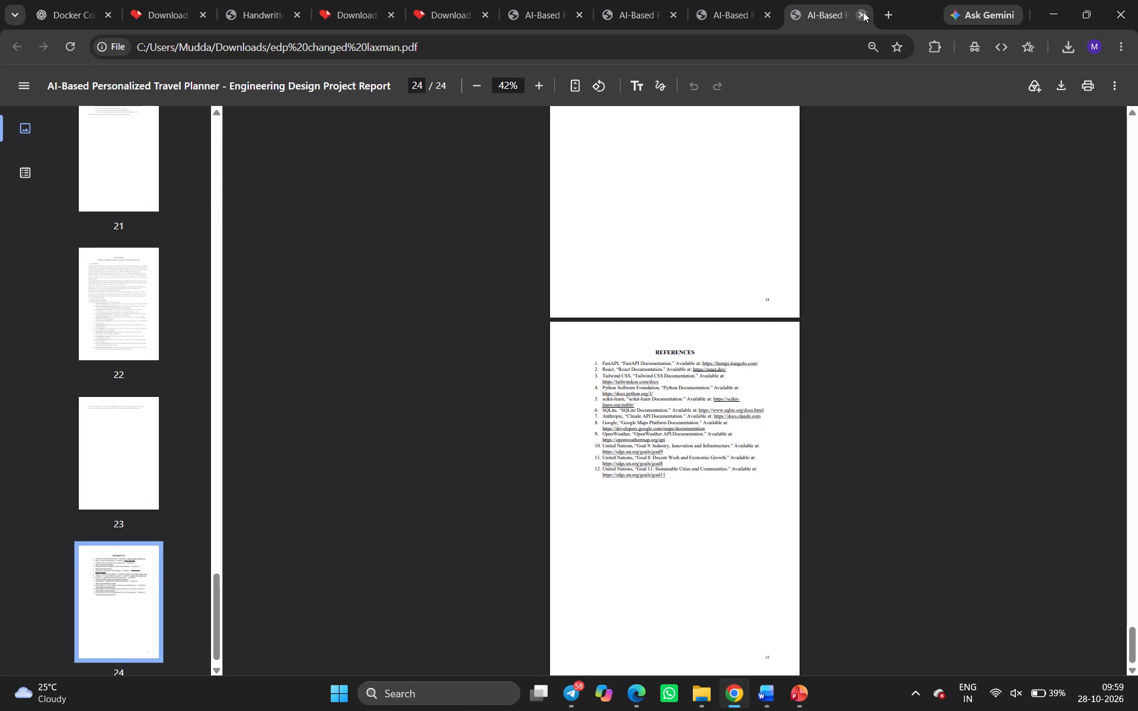
click(860, 11)
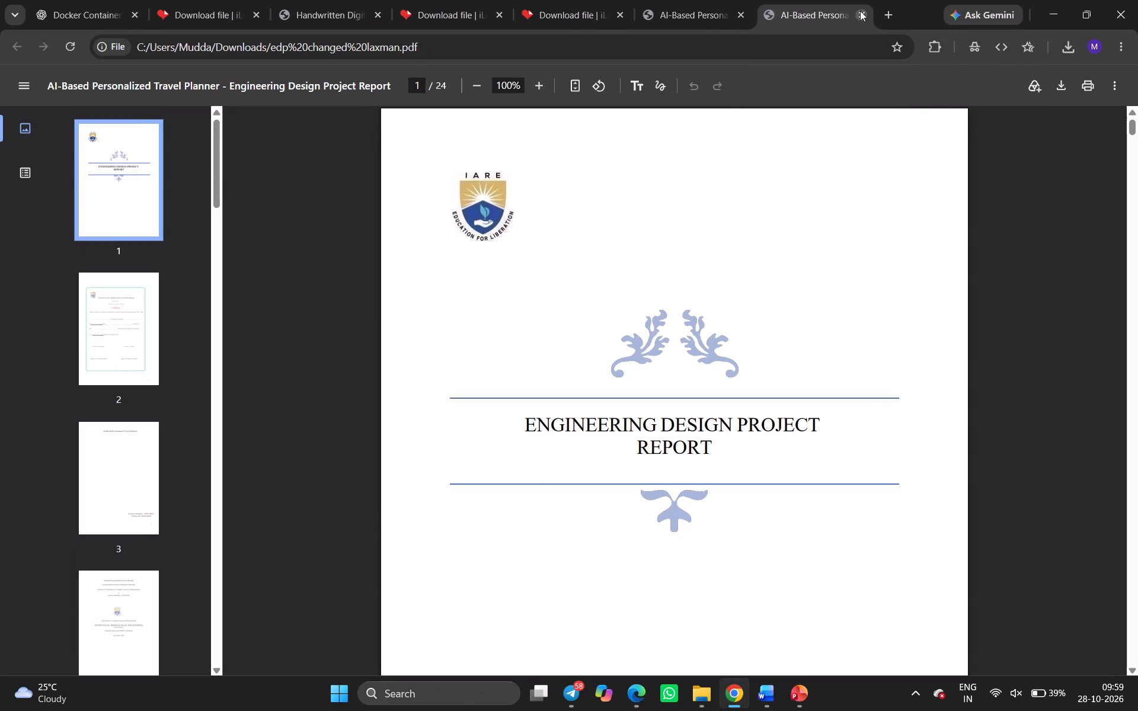
click(860, 11)
click(860, 11)
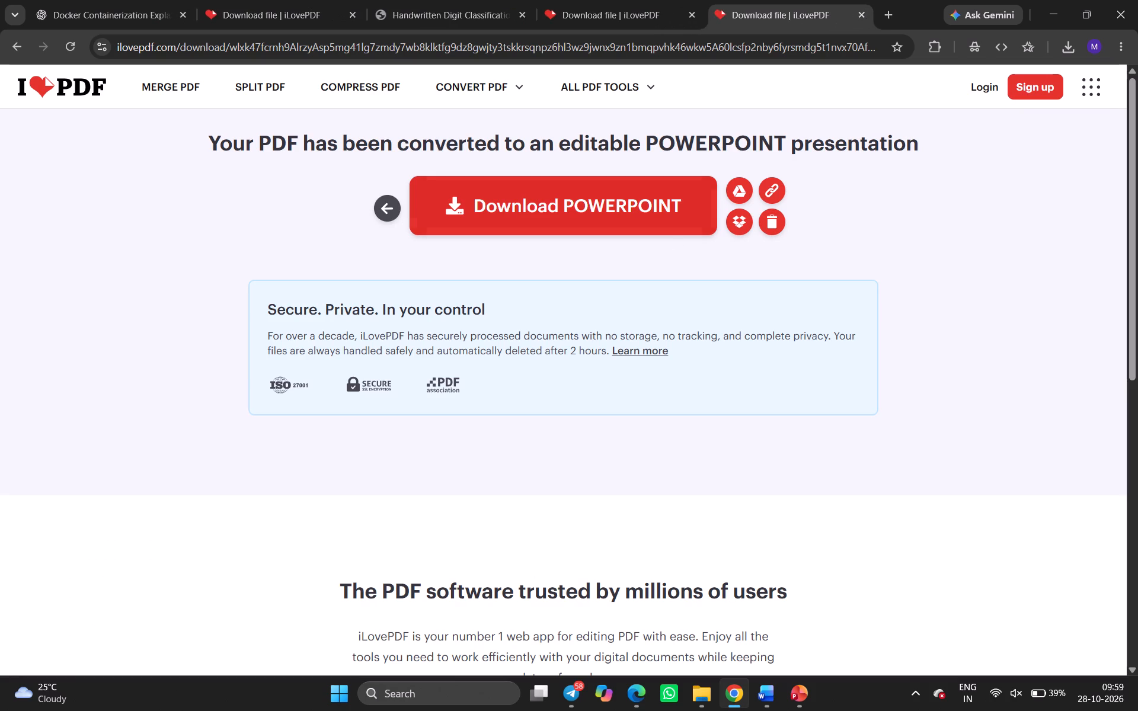
click(865, 16)
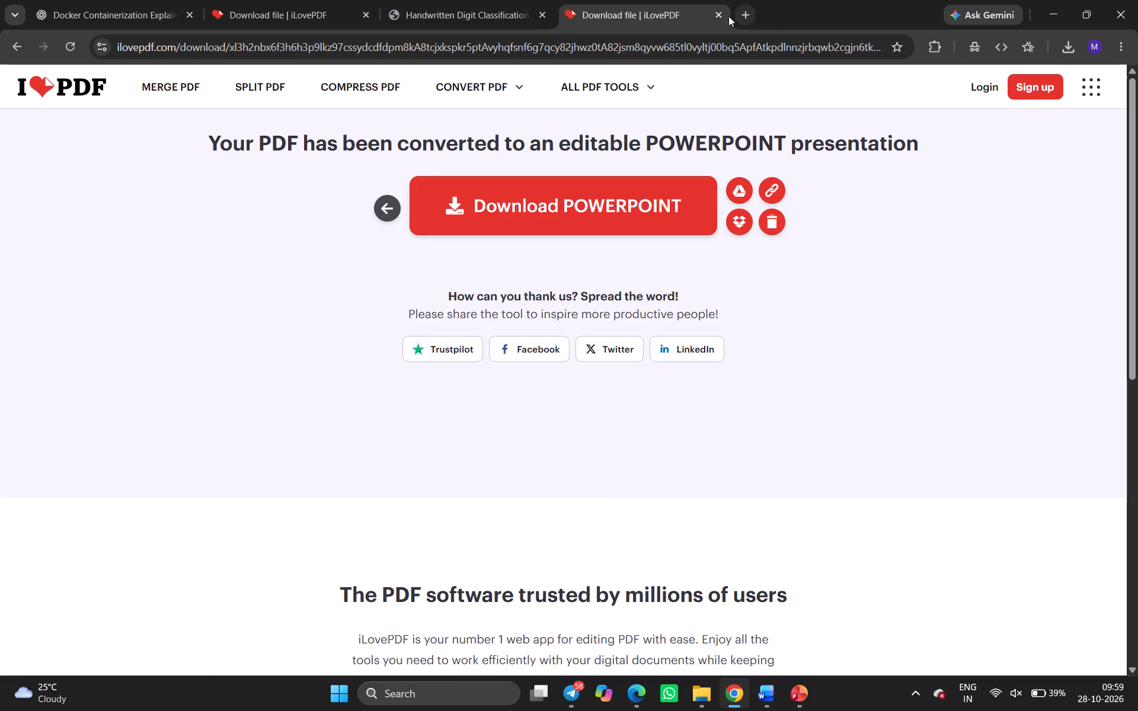
click(722, 14)
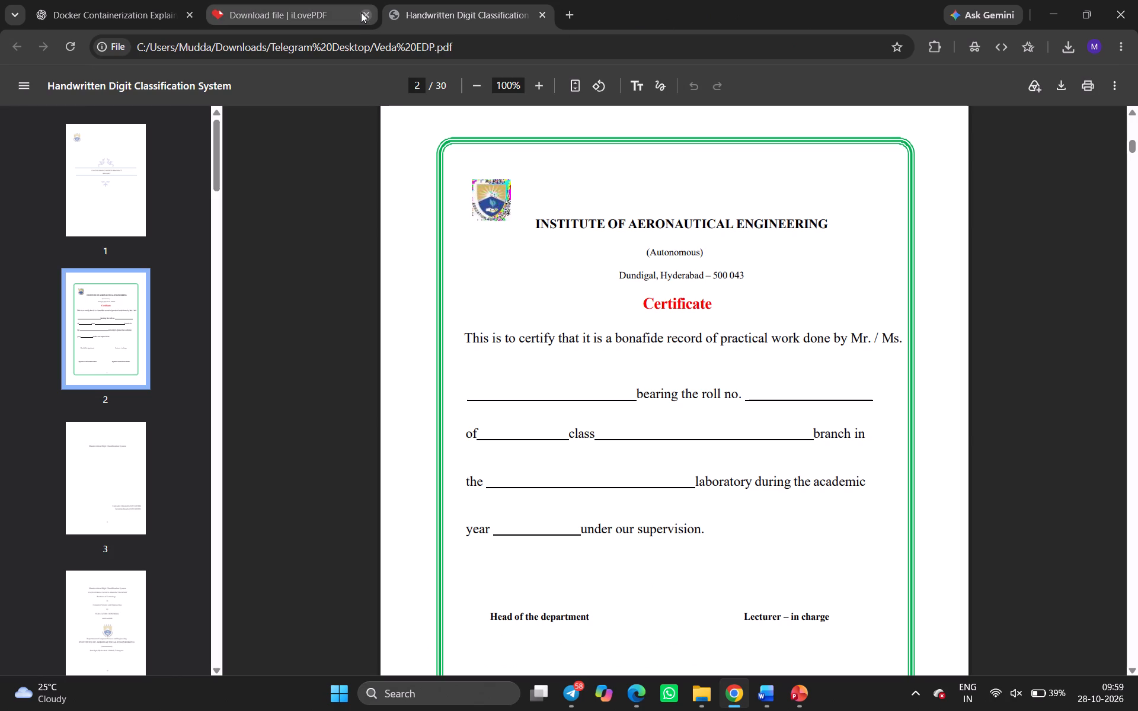
click(361, 12)
click(361, 12)
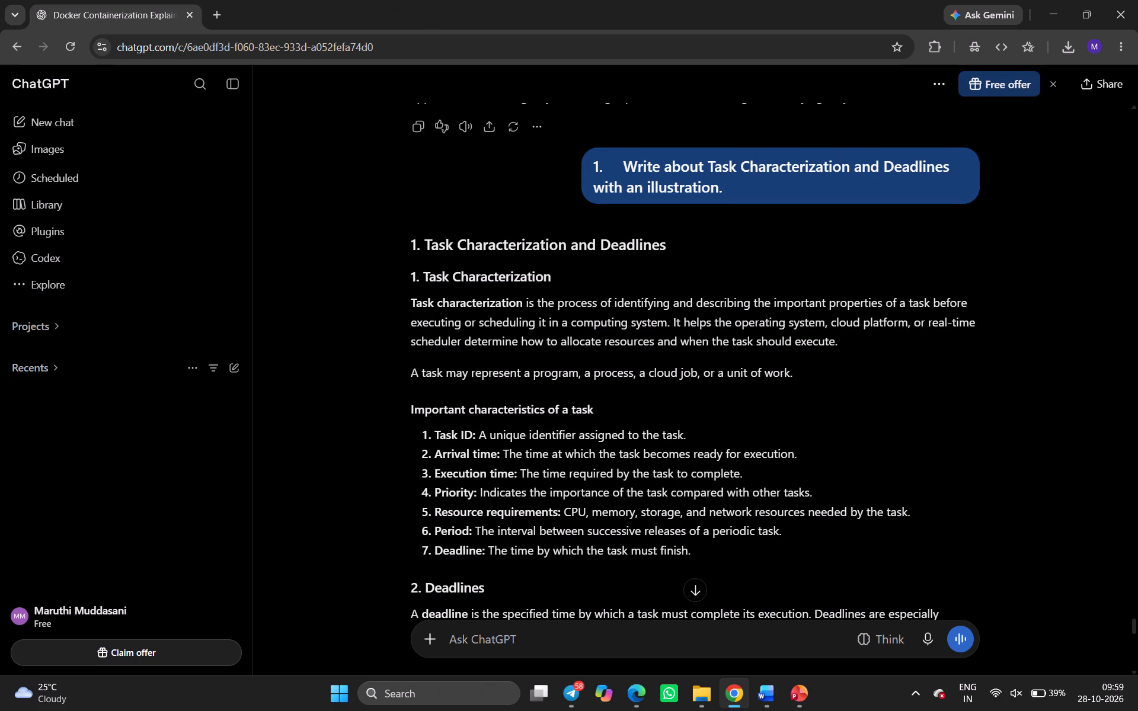
Show the overview of all open windows.
click(554, 710)
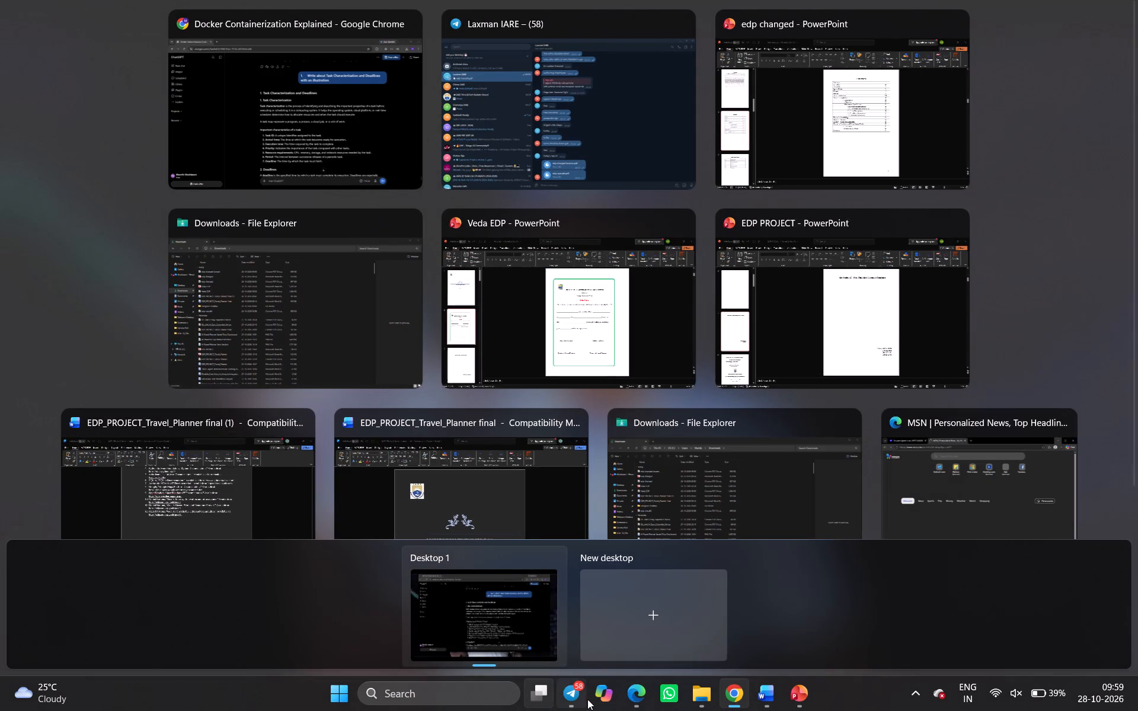